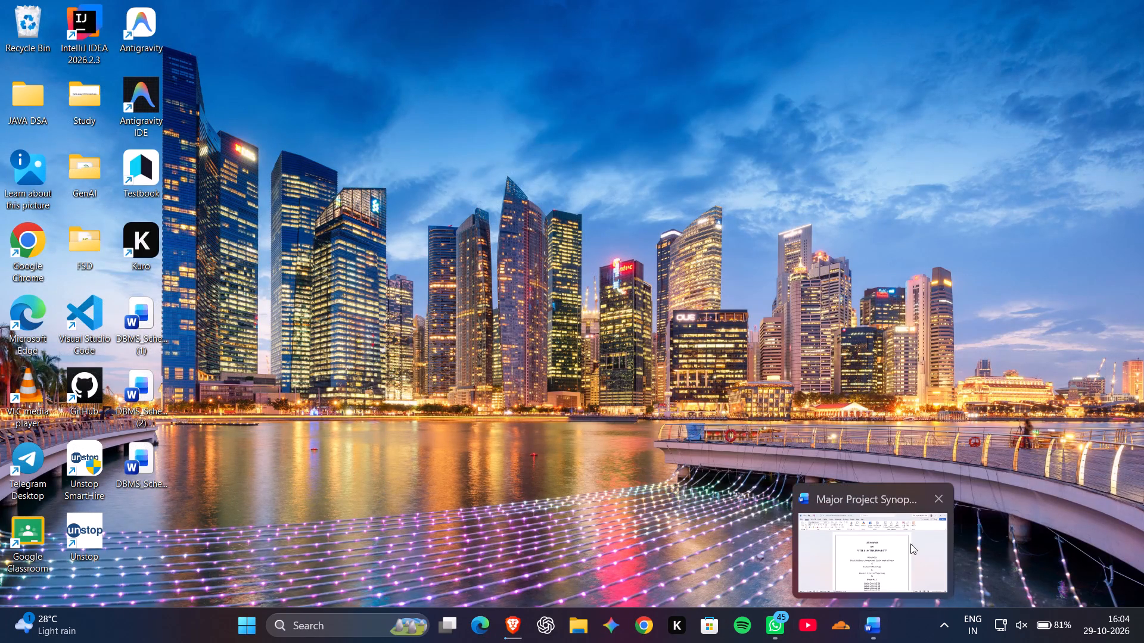
pyautogui.click(937, 494)
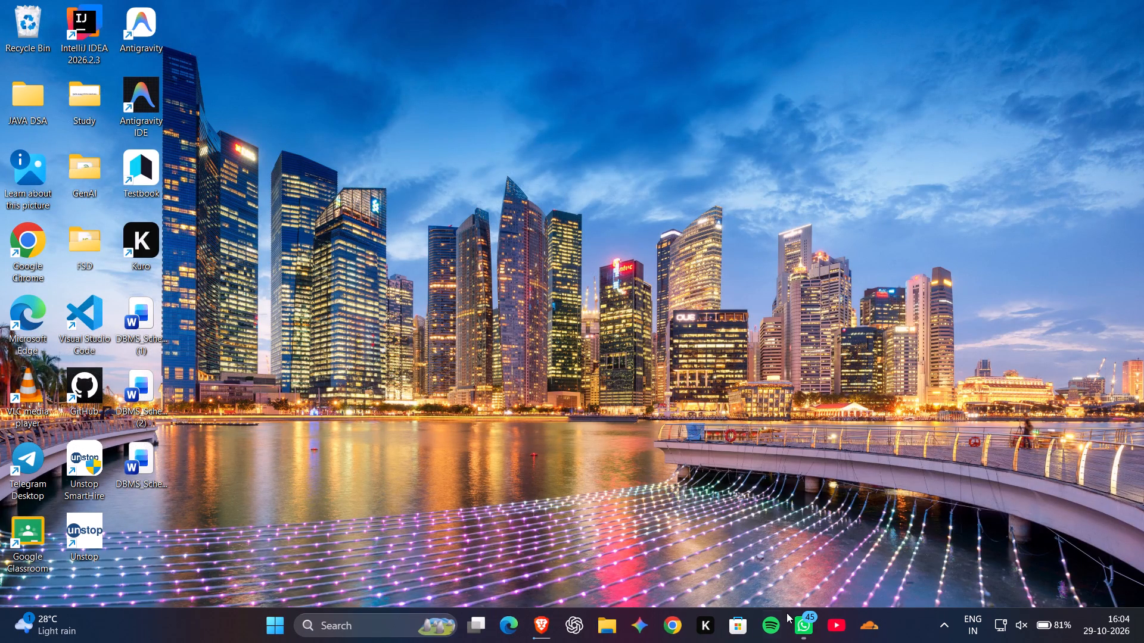
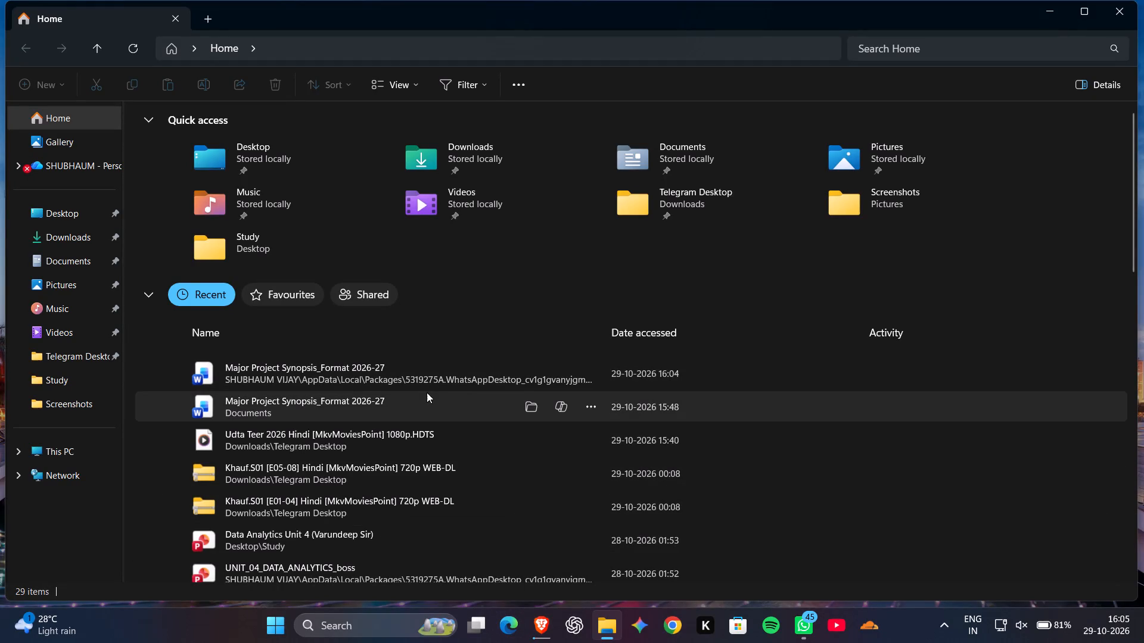
# Open the Major Project Synopsis_Format 2026-27 file from the Documents folder in Word.
pyautogui.click(54, 255)
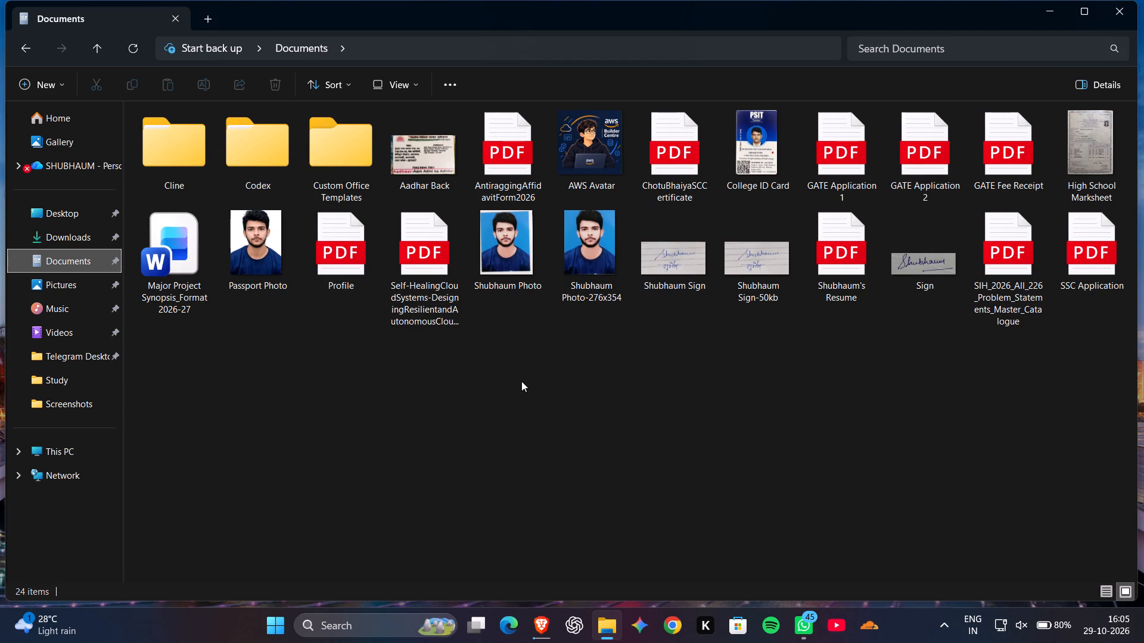
pyautogui.rightClick(167, 232)
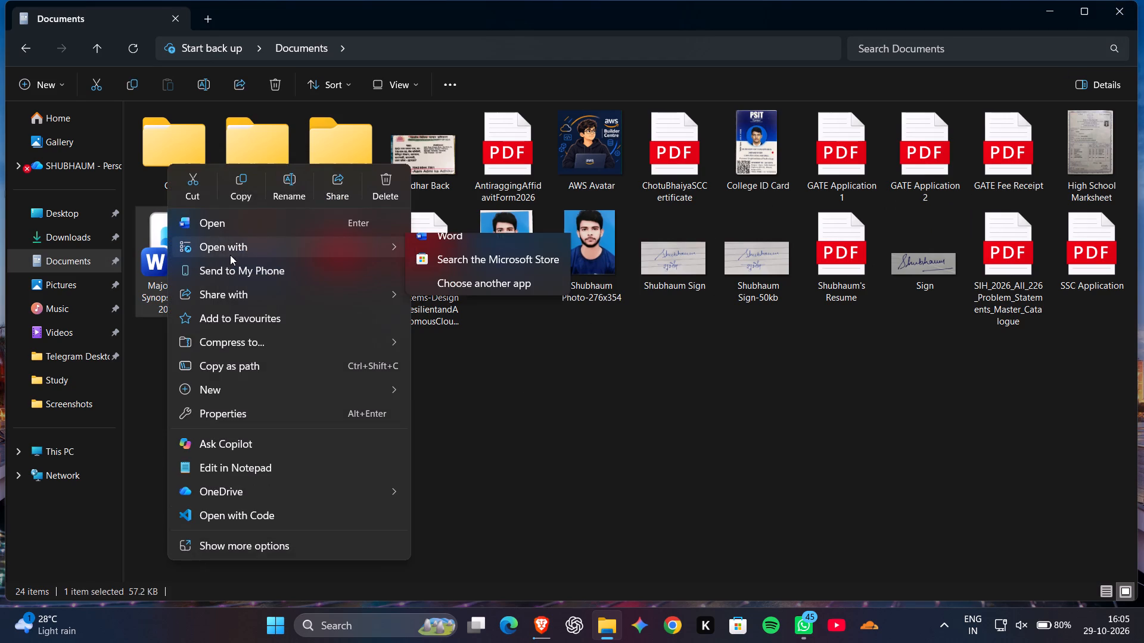
pyautogui.click(455, 259)
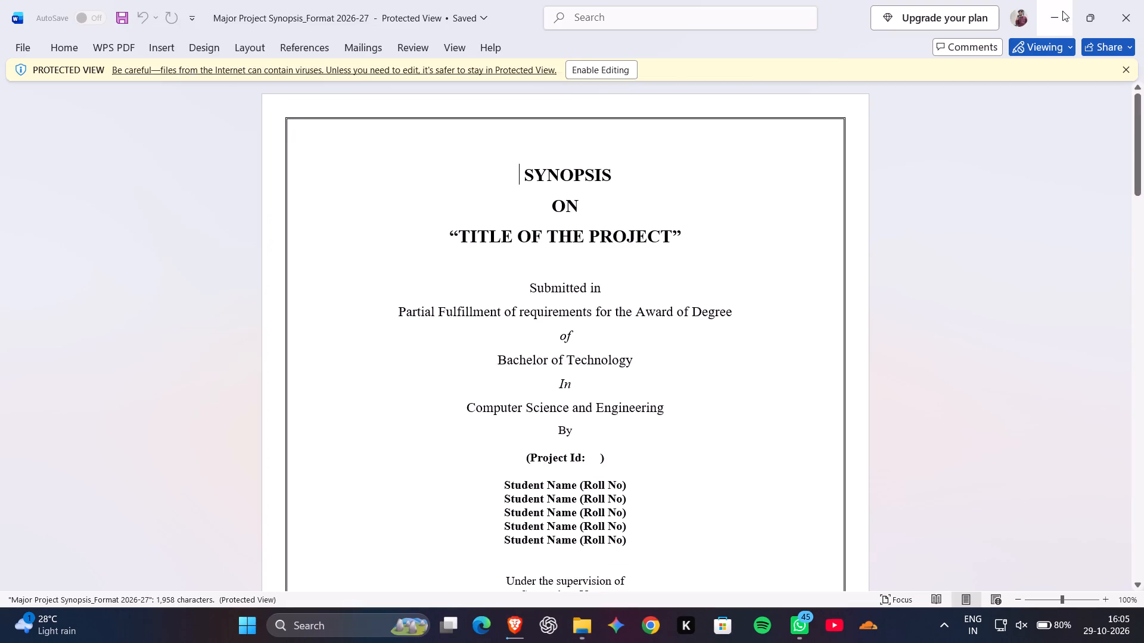
# Close the File Explorer window behind Word and bring the synopsis format document back to the front.
pyautogui.click(1056, 14)
pyautogui.click(1105, 12)
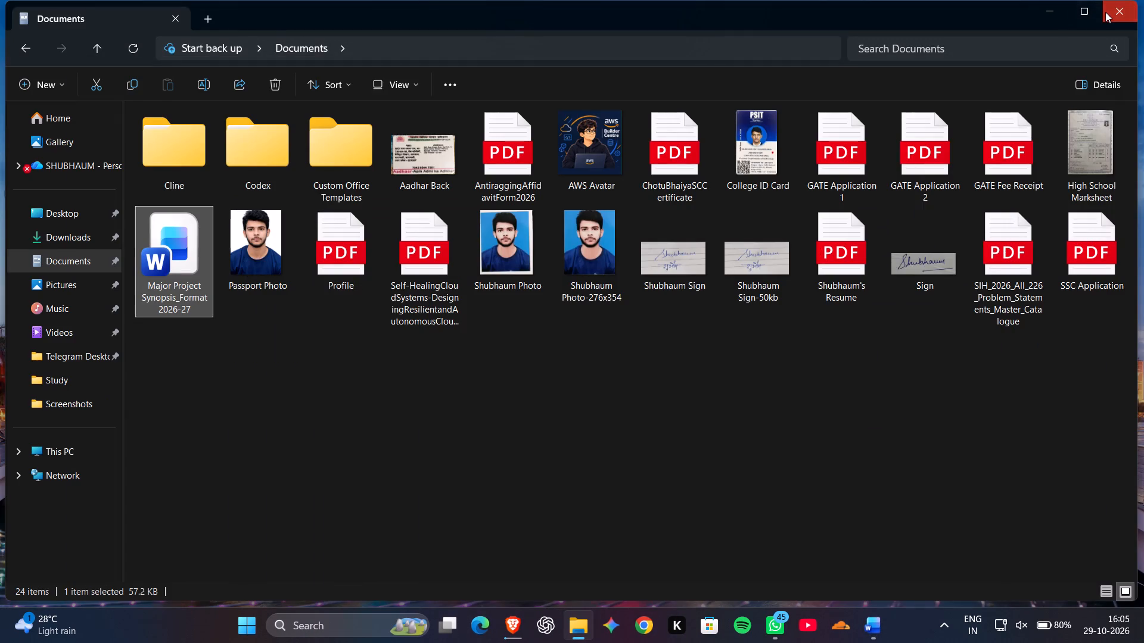
pyautogui.click(865, 628)
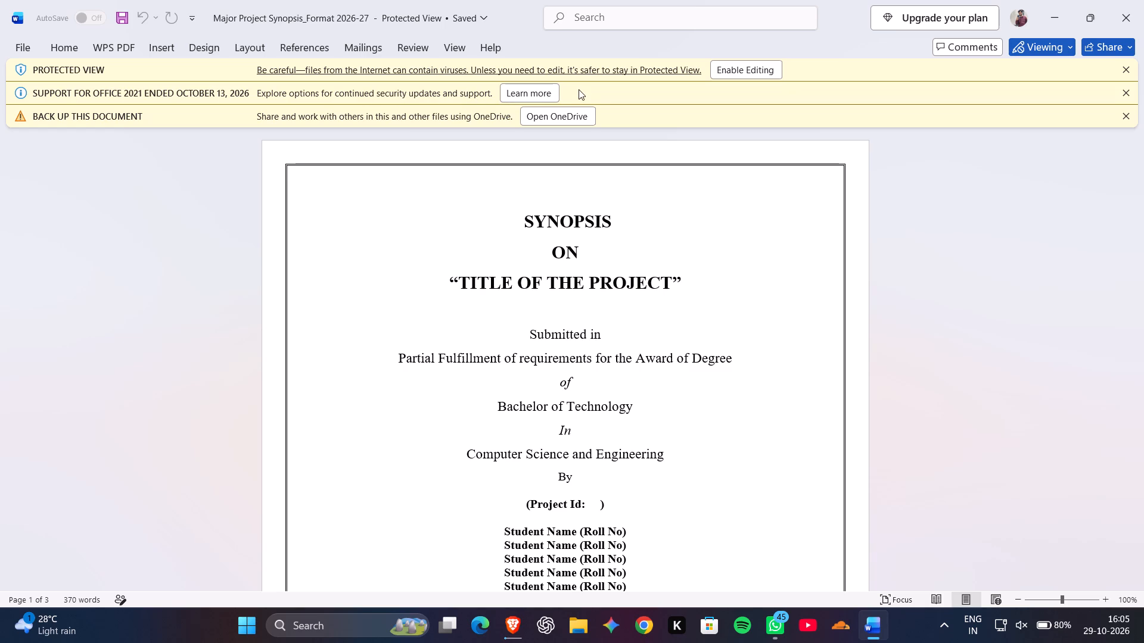
# Open the Office 2021 end-of-support page, review its options including those for work or school, and close the browser.
pyautogui.click(527, 101)
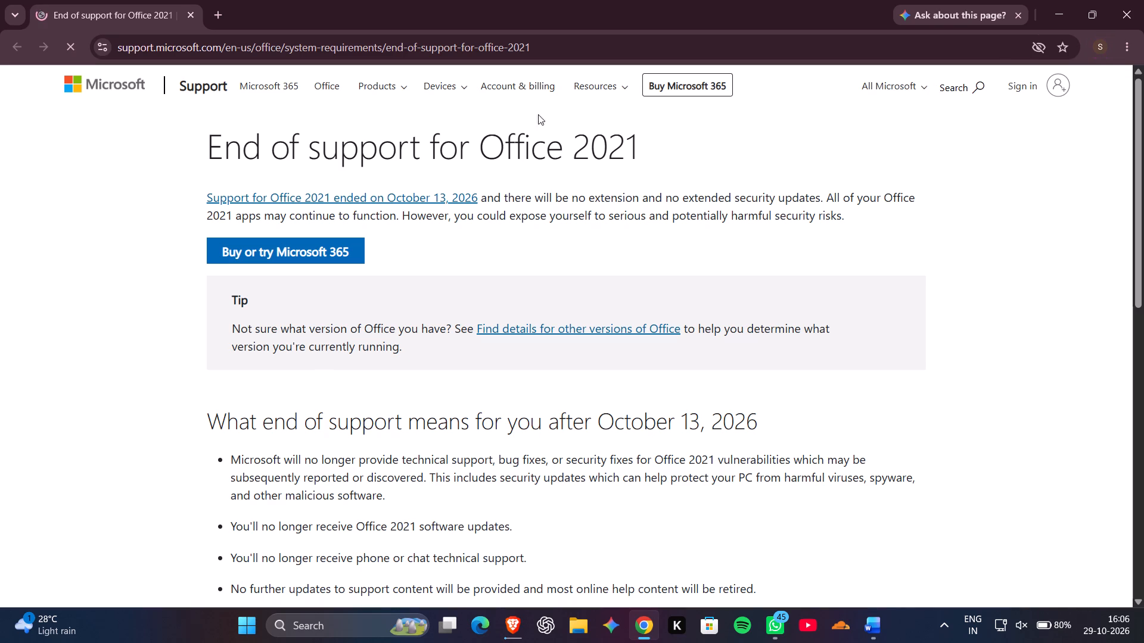
pyautogui.scroll(-3, 563, 349)
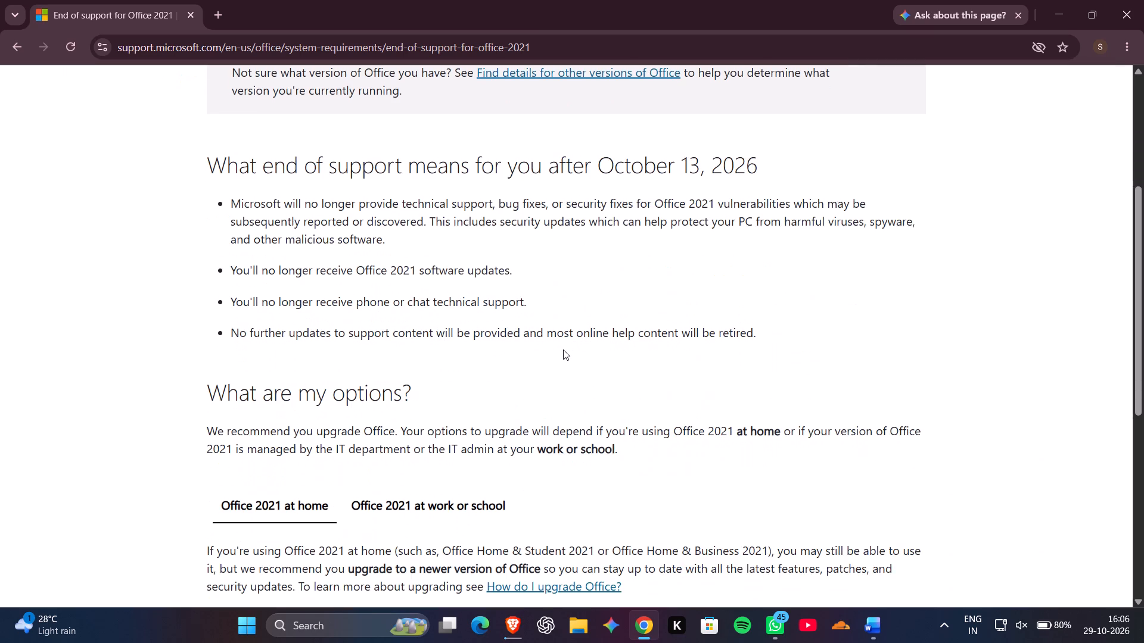
pyautogui.scroll(-2, 563, 349)
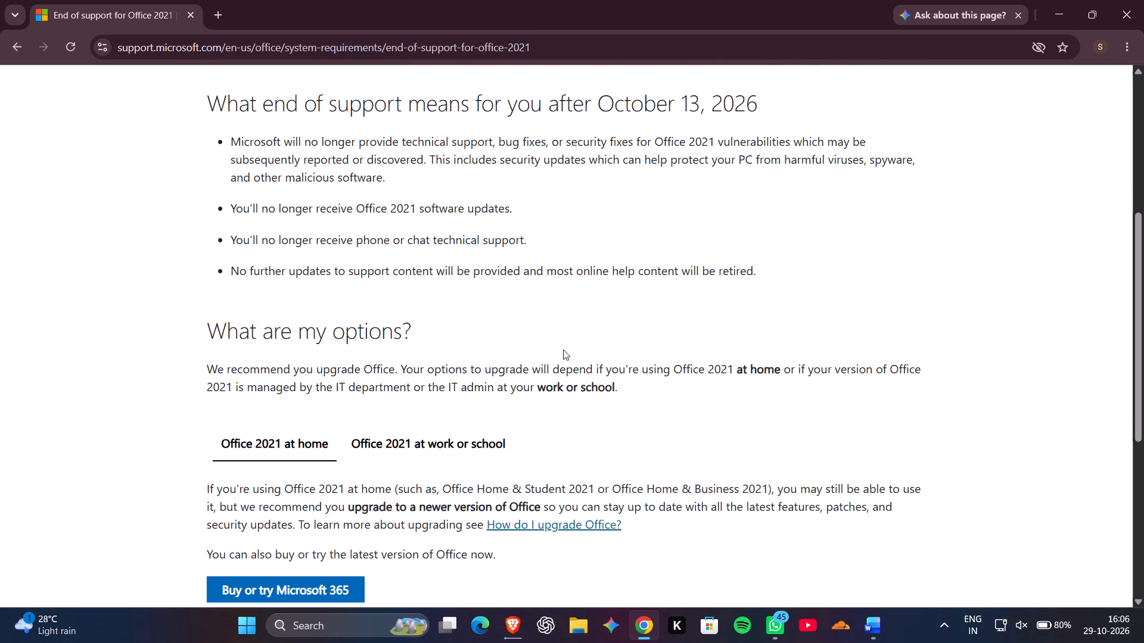
pyautogui.click(381, 455)
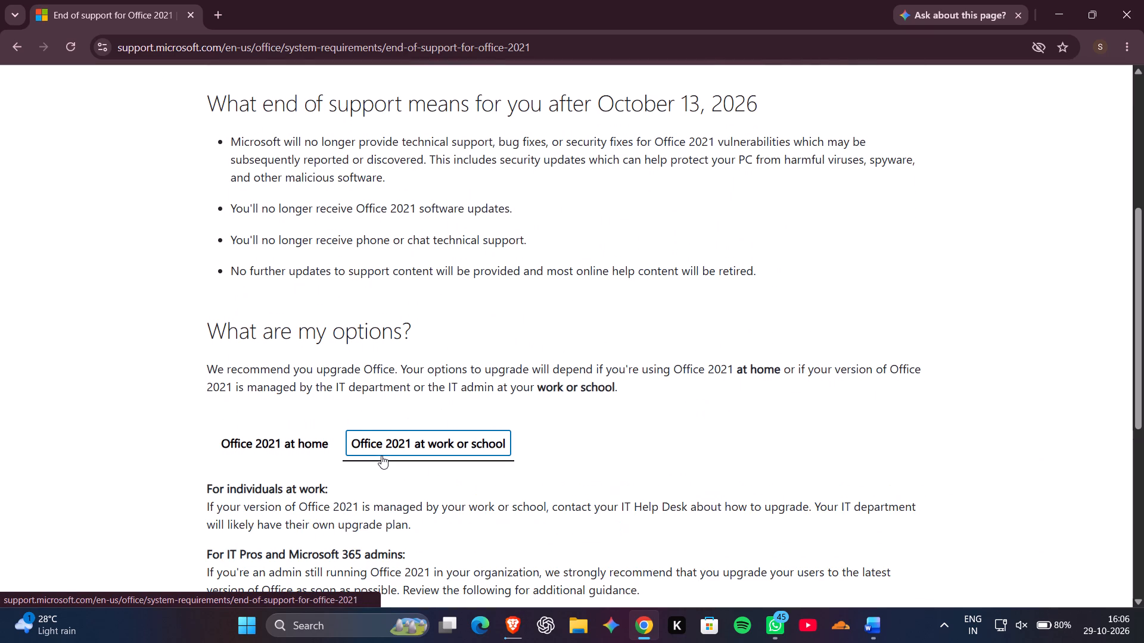
pyautogui.scroll(-3, 381, 455)
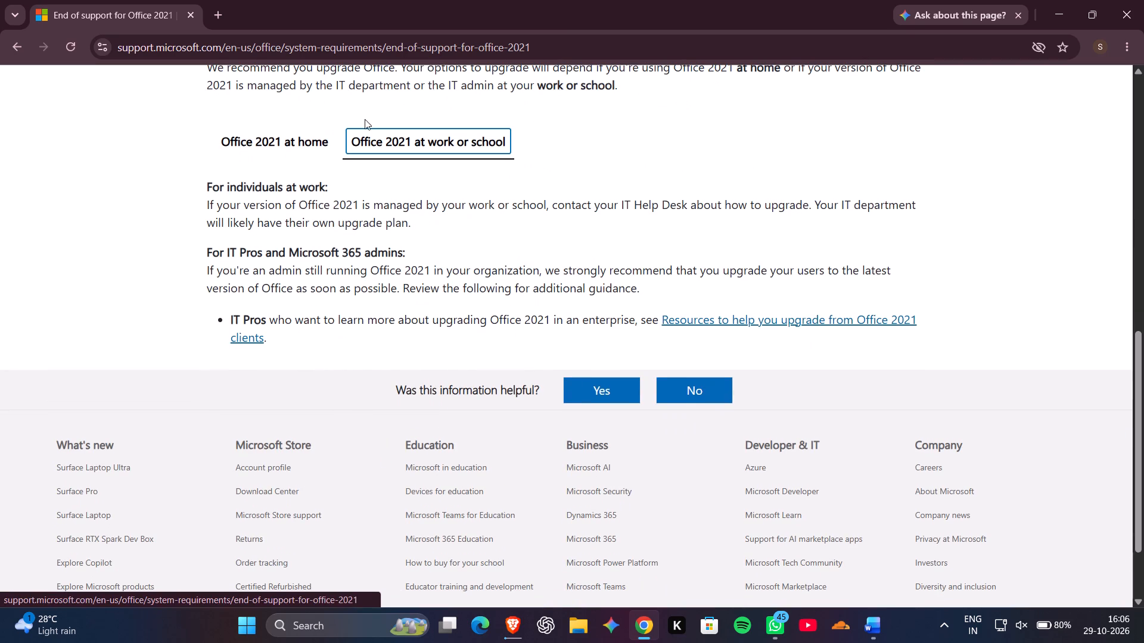
pyautogui.click(1114, 7)
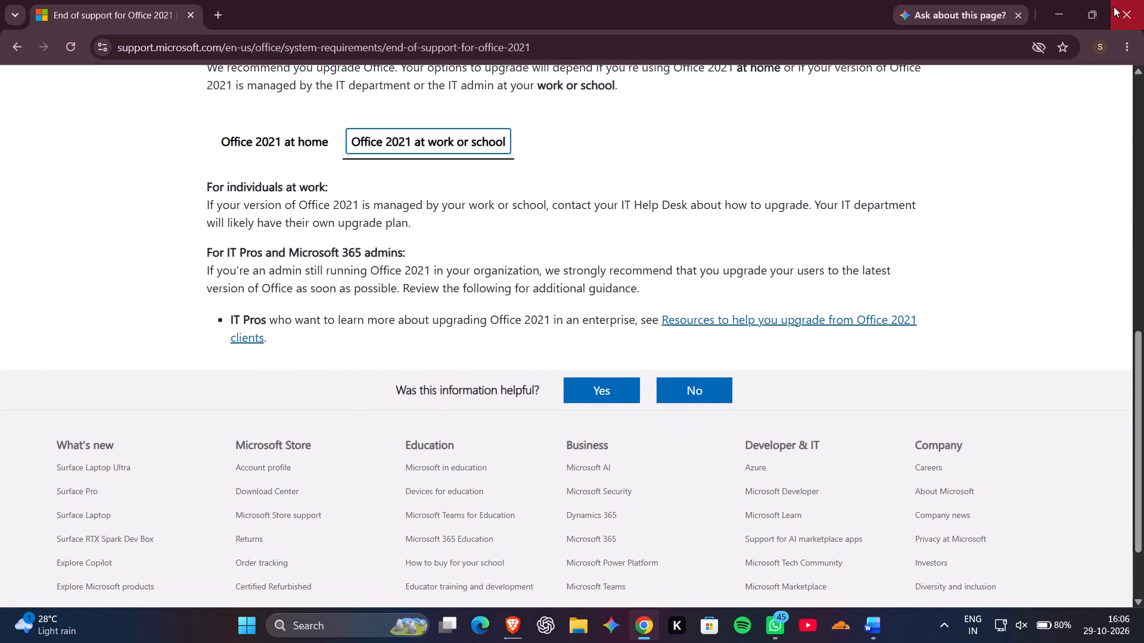
# Take the synopsis format document out of Protected View by enabling editing.
pyautogui.click(640, 67)
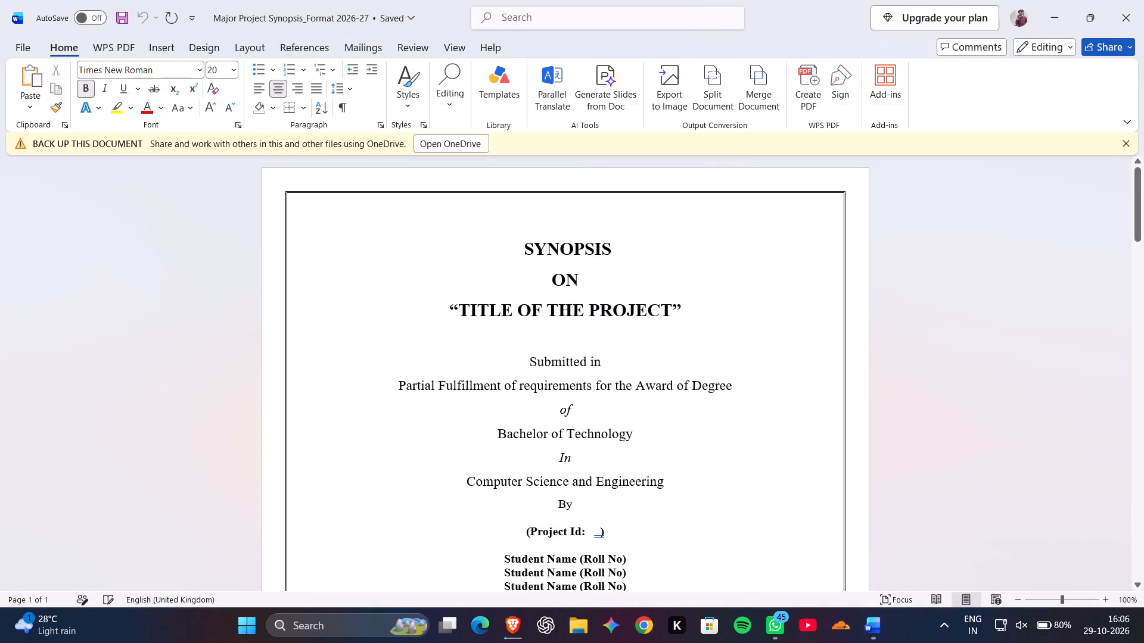
# Delete the placeholder text TITLE OF THE PROJECT on the cover page, keeping the surrounding quotation marks.
pyautogui.click(673, 314)
pyautogui.press('BackSpace')
pyautogui.press('BackSpace')
pyautogui.press('BackSpace')
pyautogui.press('BackSpace')
pyautogui.press('BackSpace')
pyautogui.press('BackSpace')
pyautogui.press('BackSpace')
pyautogui.press('BackSpace')
pyautogui.press('BackSpace')
pyautogui.press('BackSpace')
pyautogui.press('BackSpace')
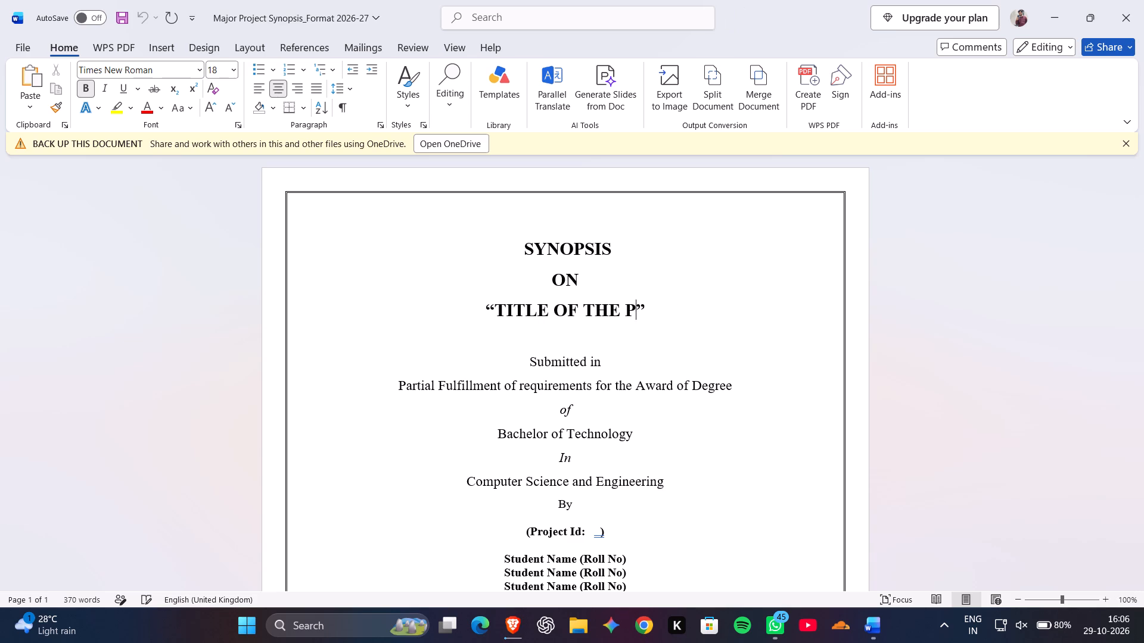
pyautogui.press('BackSpace')
pyautogui.press('BackSpace')
pyautogui.press('BackSpace')
pyautogui.press('BackSpace')
pyautogui.press('BackSpace')
pyautogui.press('BackSpace')
pyautogui.press('BackSpace')
pyautogui.press('BackSpace')
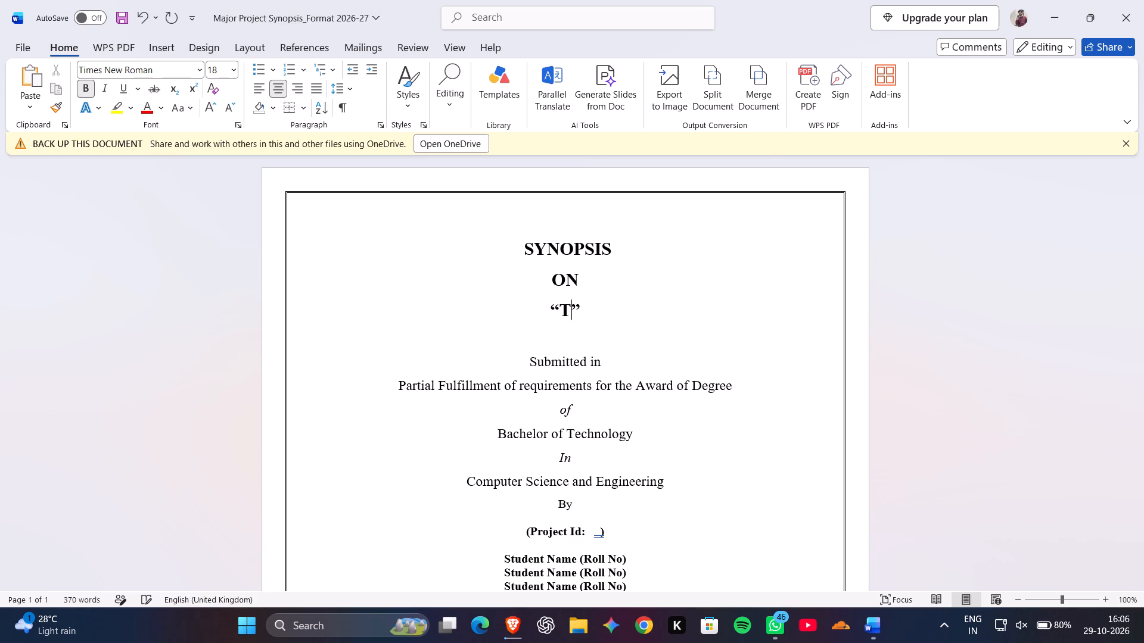
pyautogui.press('BackSpace')
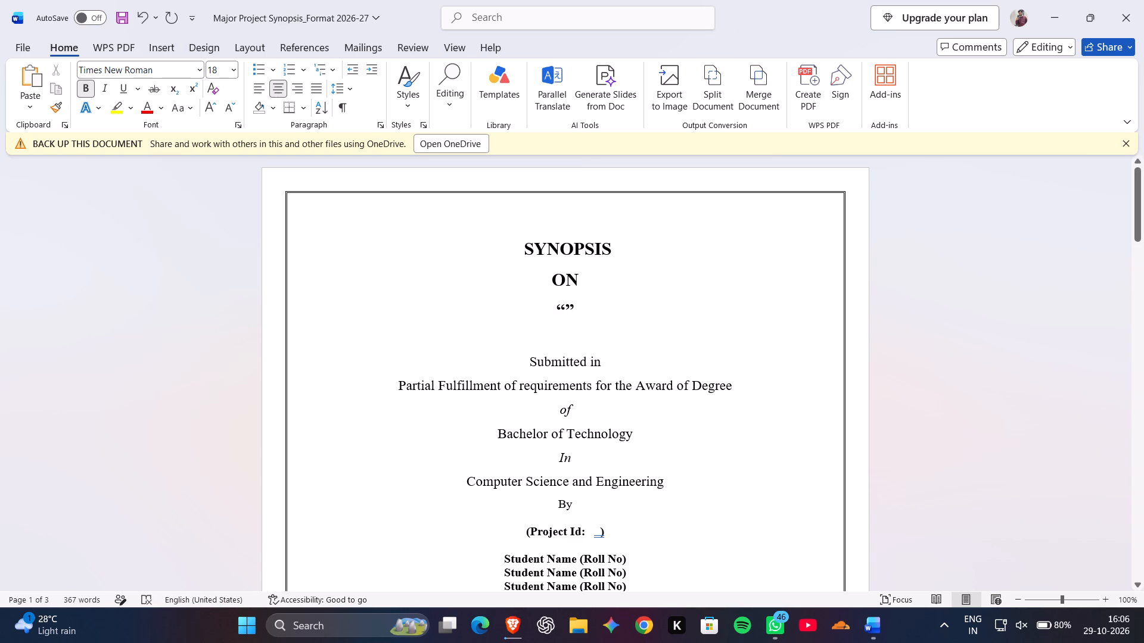
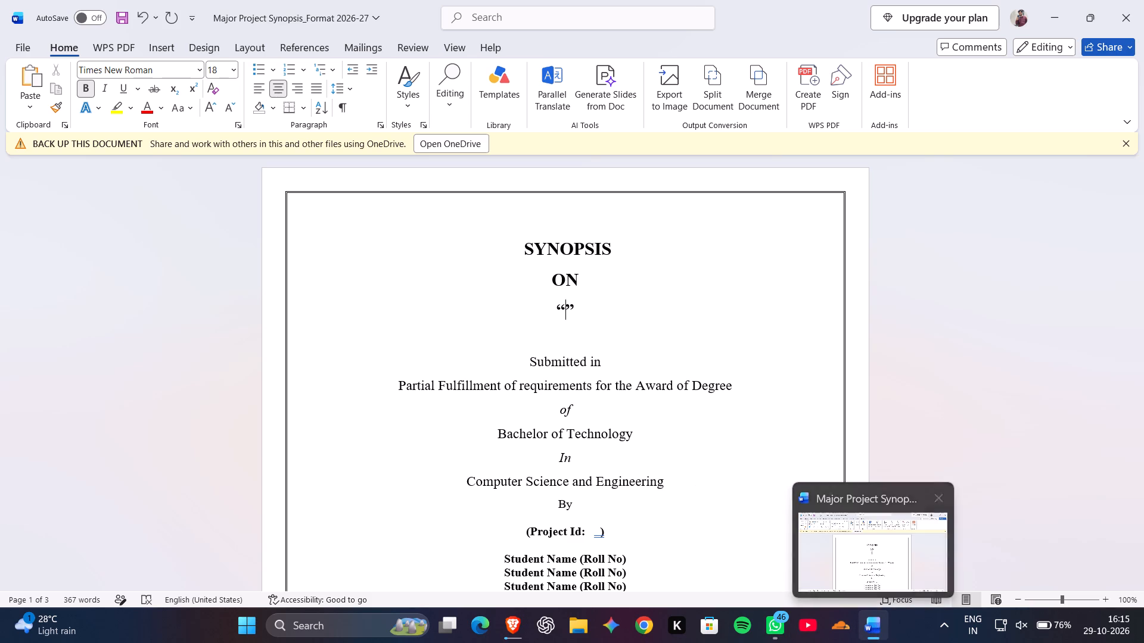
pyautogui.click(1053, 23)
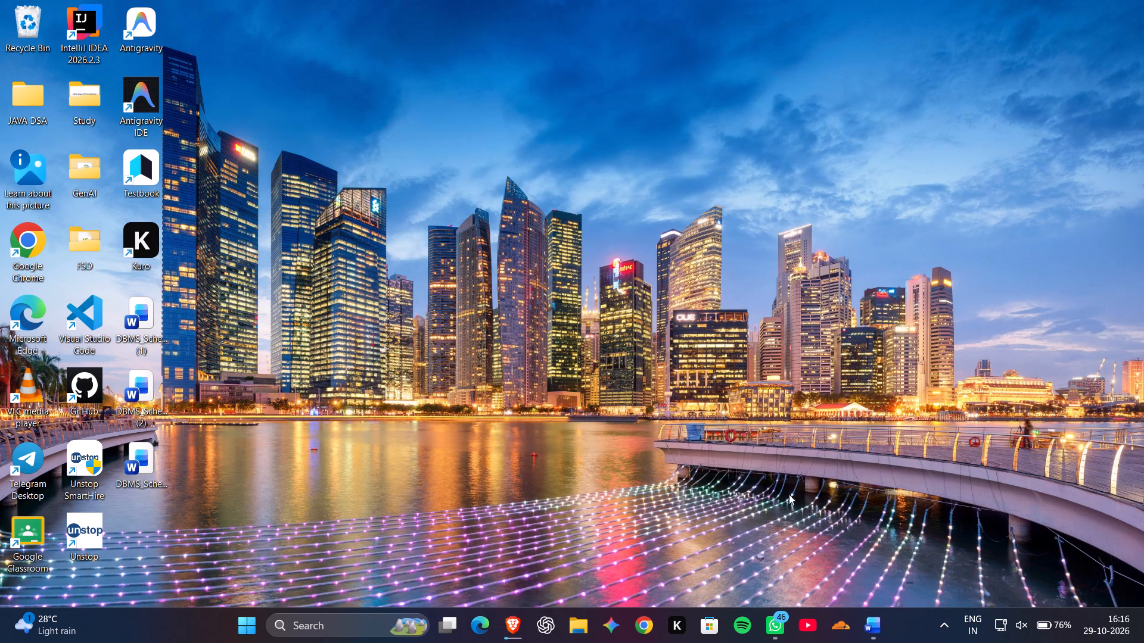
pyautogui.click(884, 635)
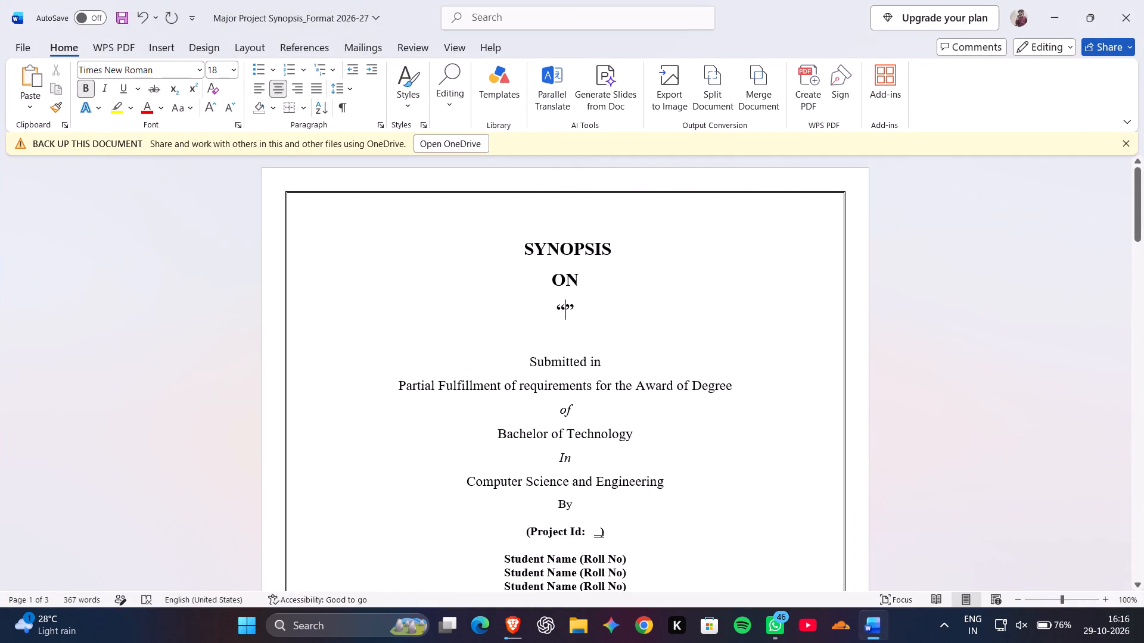
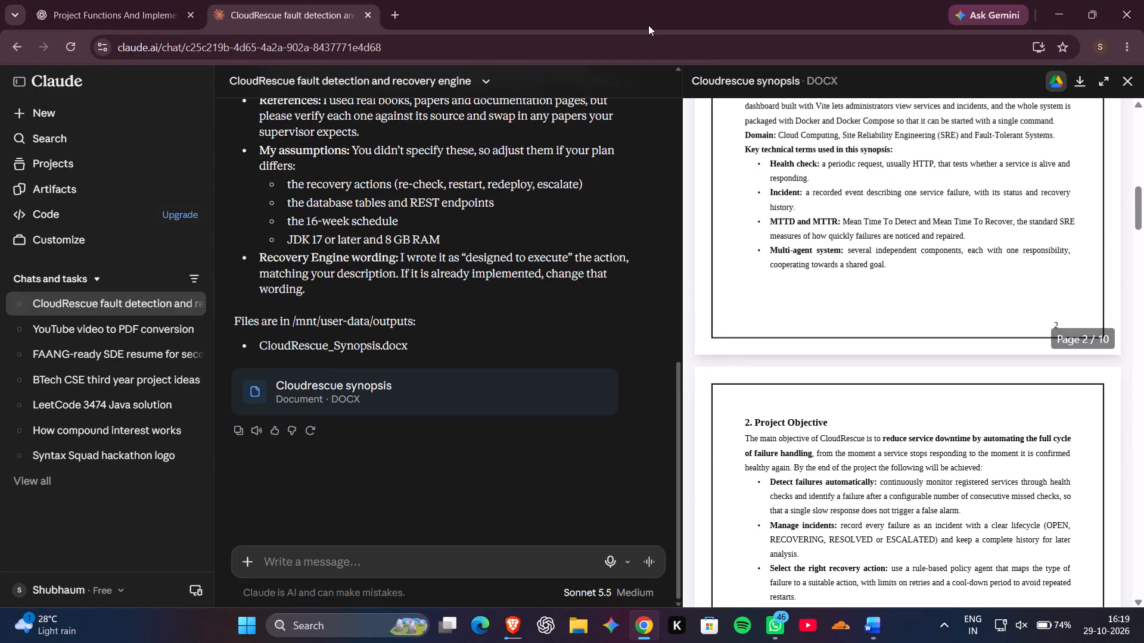
# Compare the project title and cover page of Claude's Cloudrescue synopsis with the Word synopsis format, and look over Word's first sections.
pyautogui.click(167, 11)
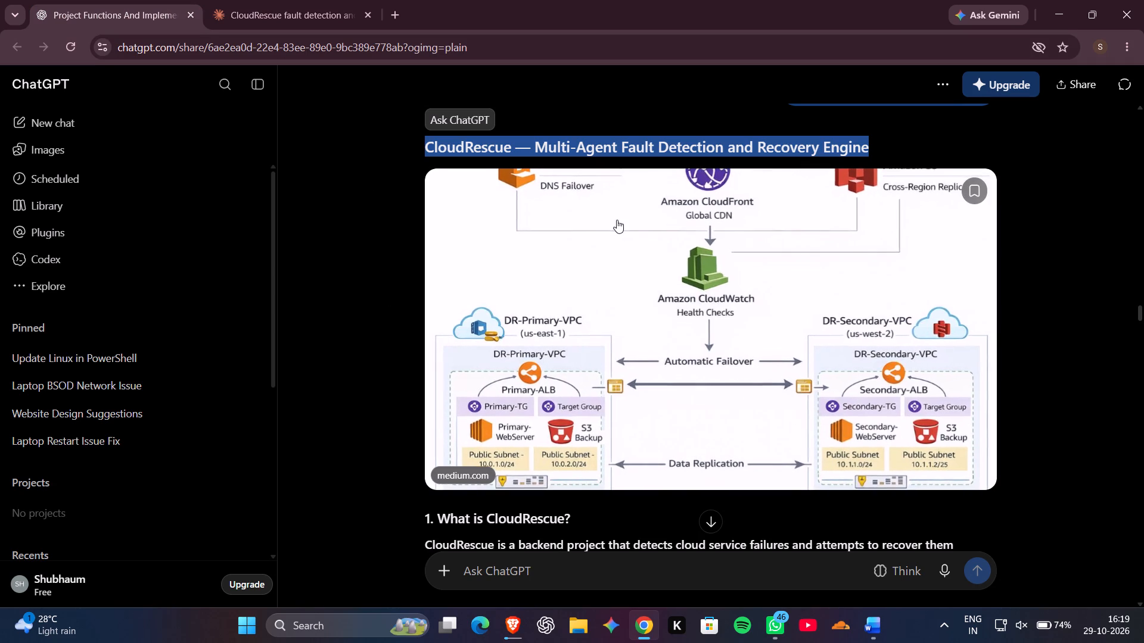
pyautogui.click(275, 4)
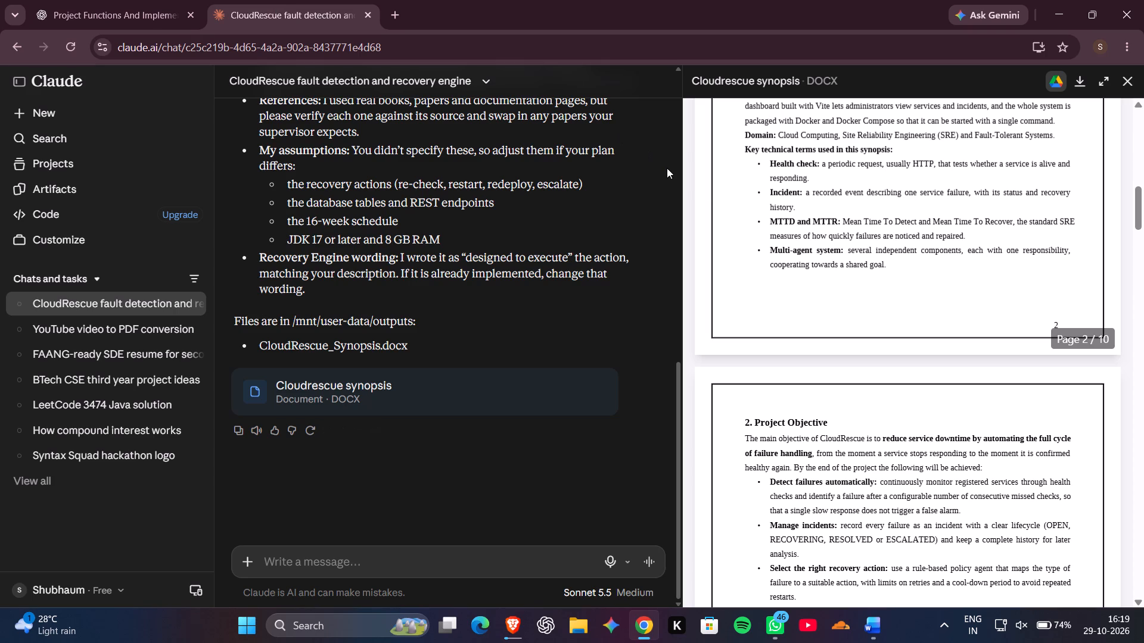
pyautogui.scroll(13, 869, 263)
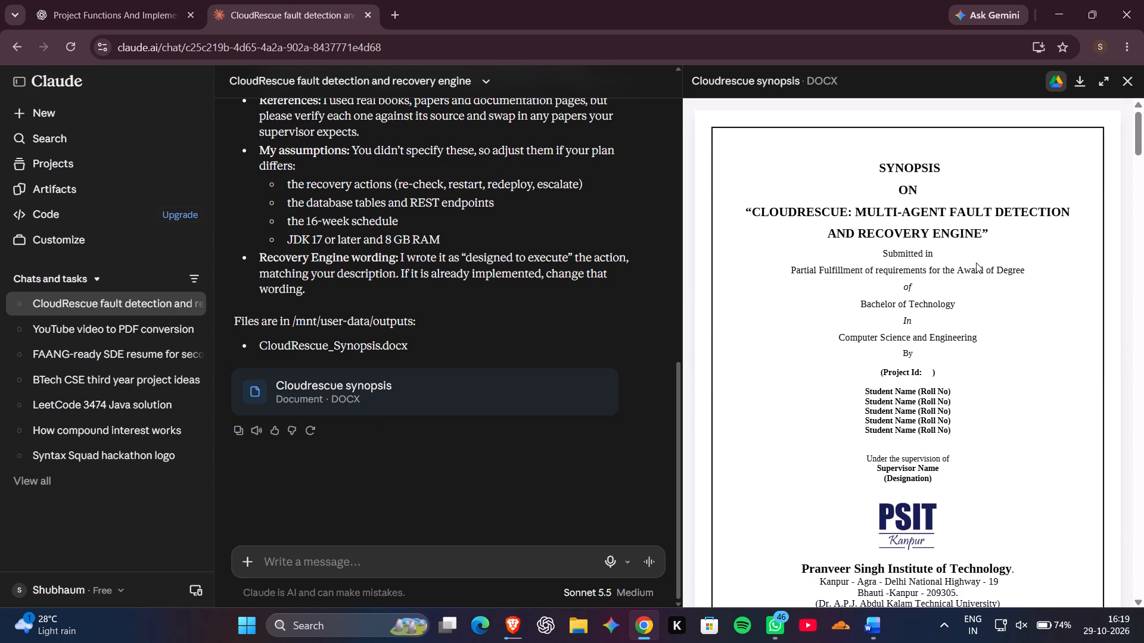
pyautogui.click(885, 632)
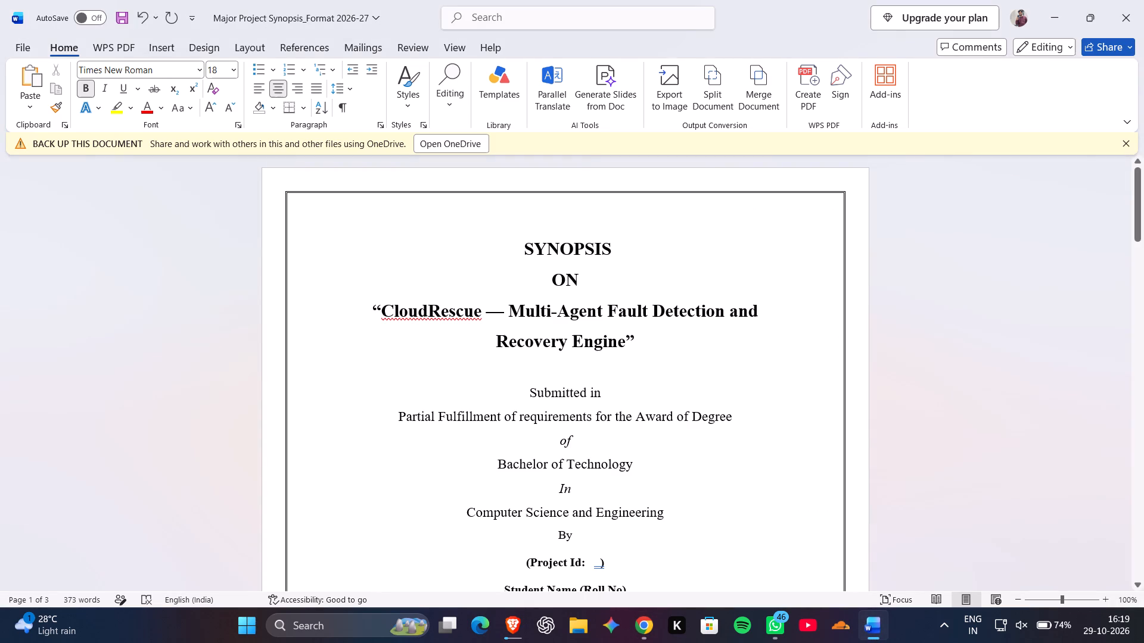
pyautogui.moveTo(384, 313); pyautogui.dragTo(484, 321)
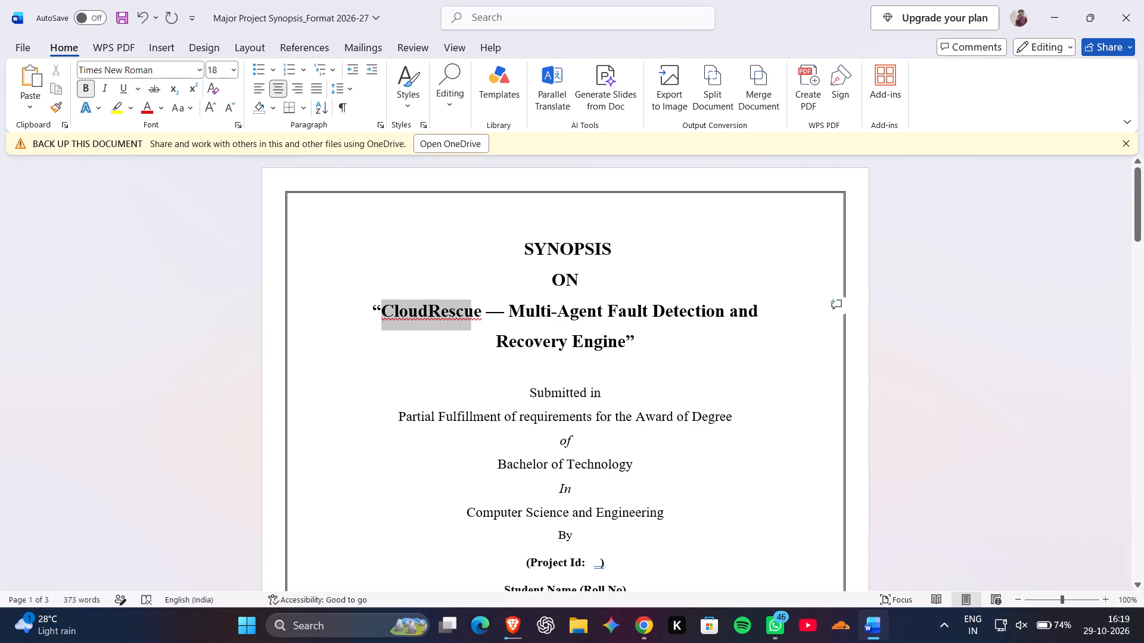
pyautogui.moveTo(484, 321); pyautogui.dragTo(624, 340)
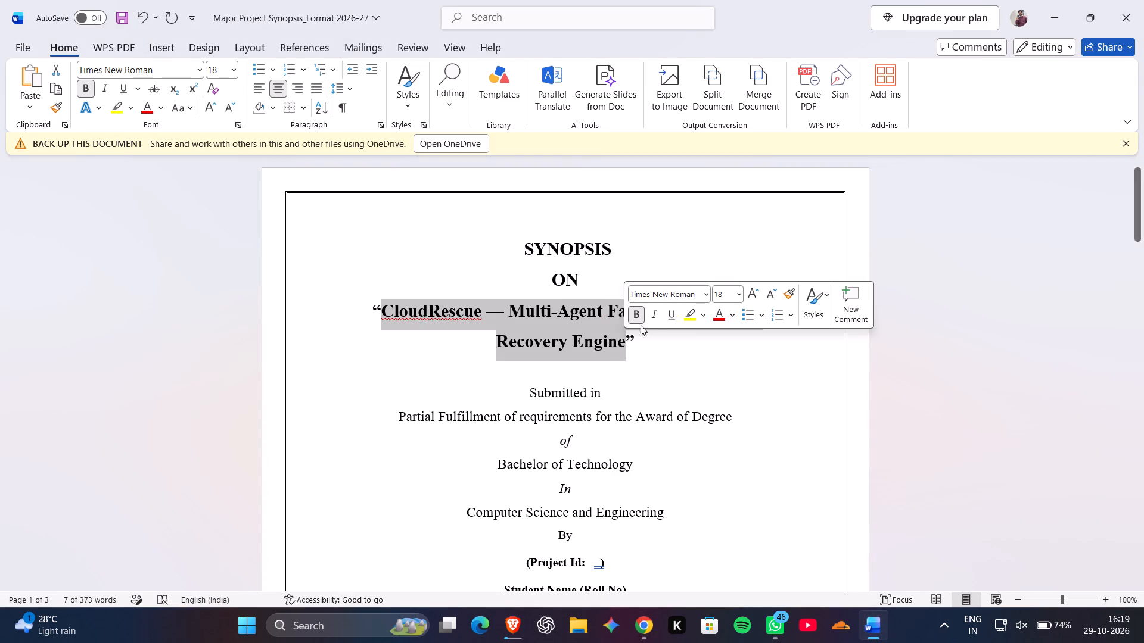
pyautogui.click(633, 348)
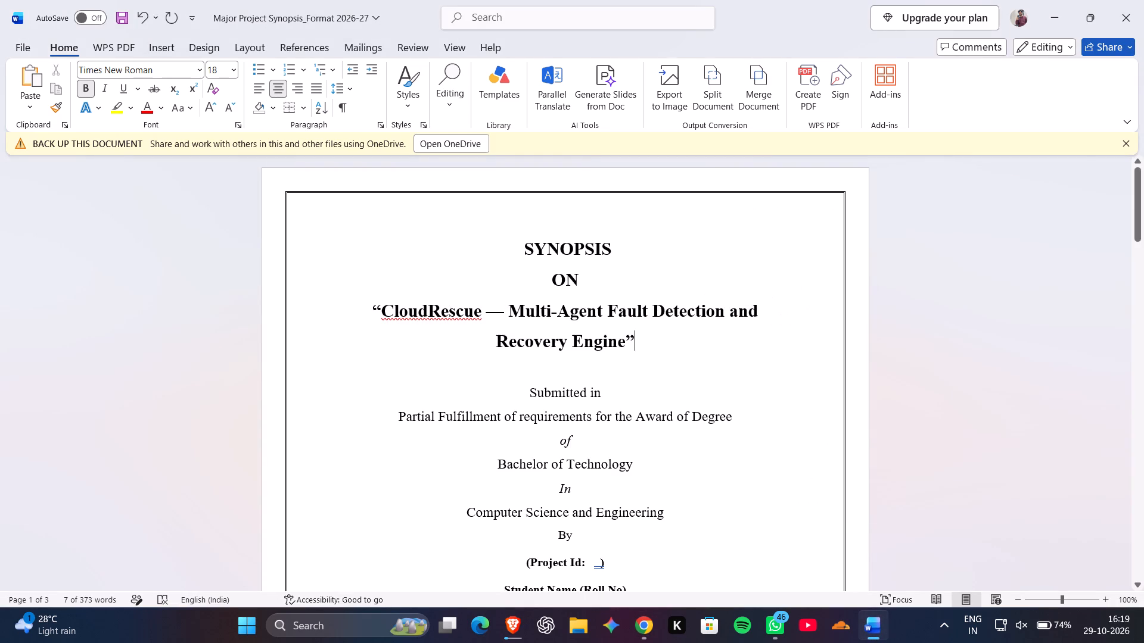
pyautogui.click(624, 344)
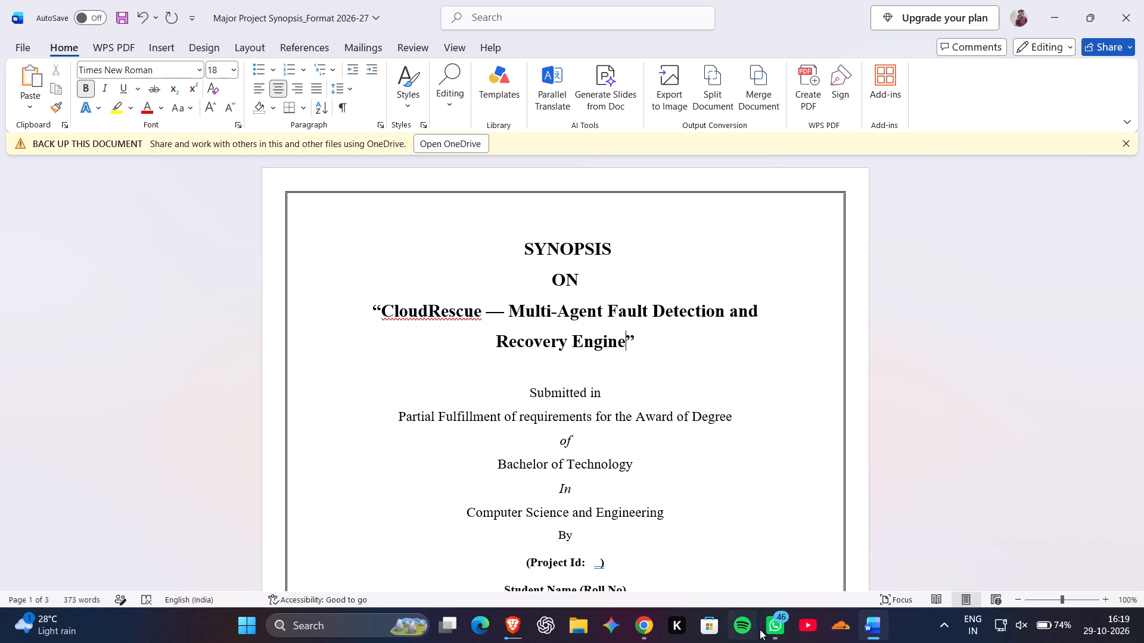
pyautogui.click(726, 417)
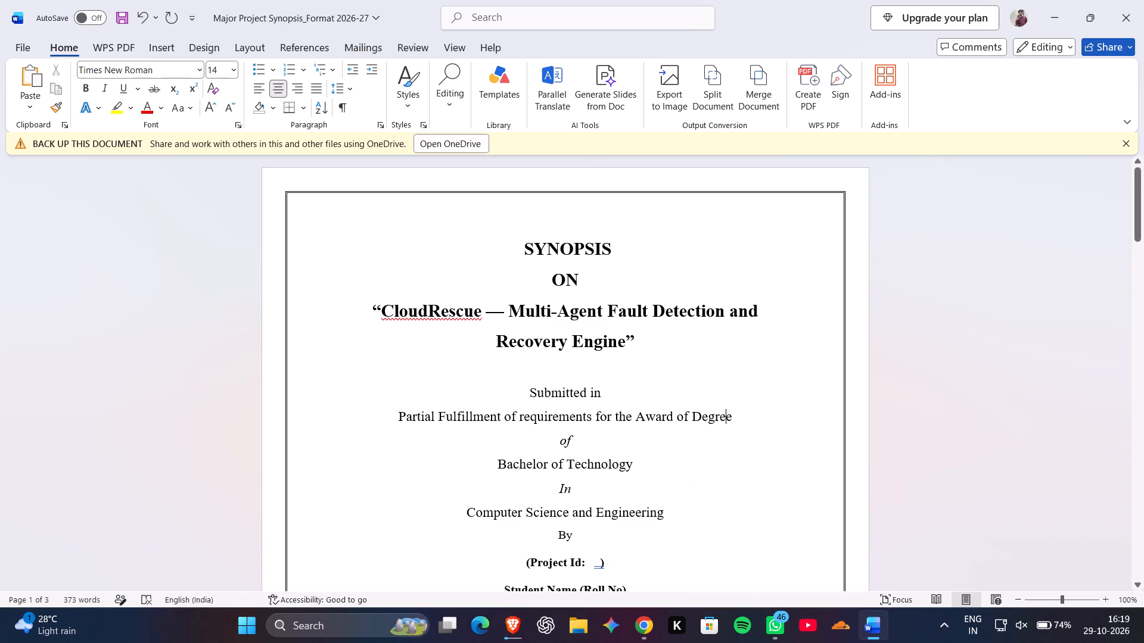
pyautogui.scroll(-7, 726, 417)
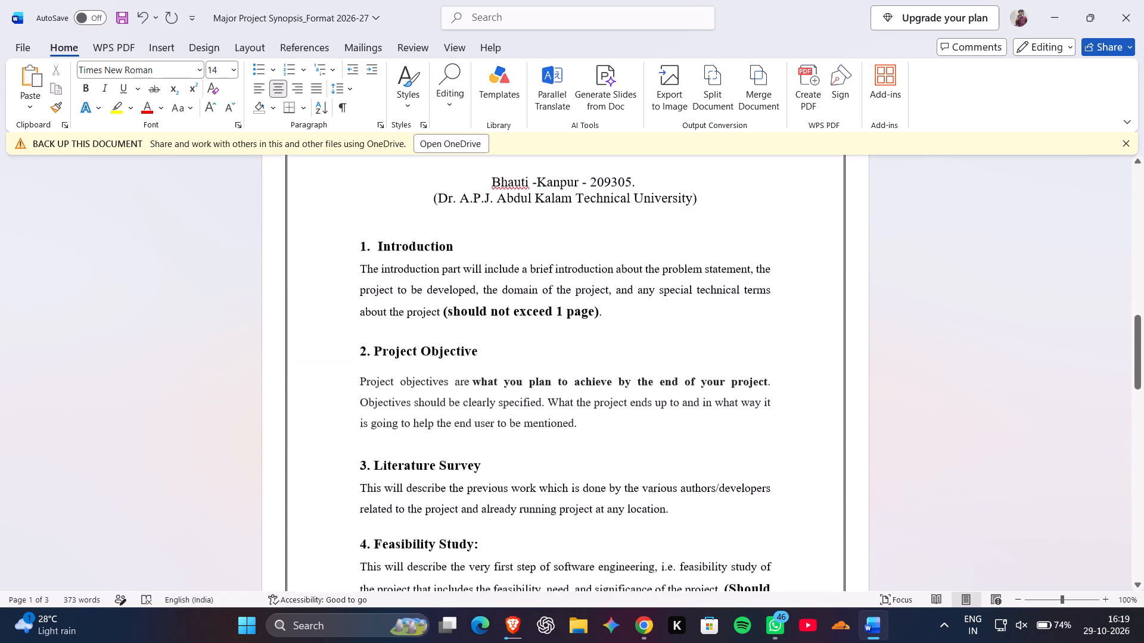
pyautogui.scroll(-1, 726, 417)
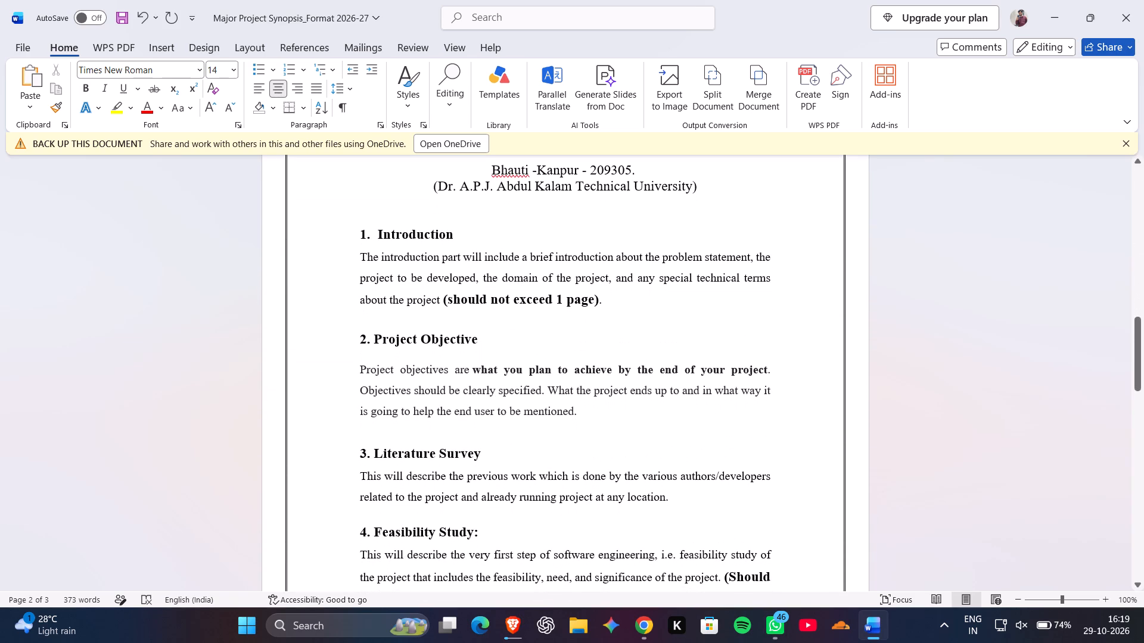
pyautogui.scroll(5, 685, 435)
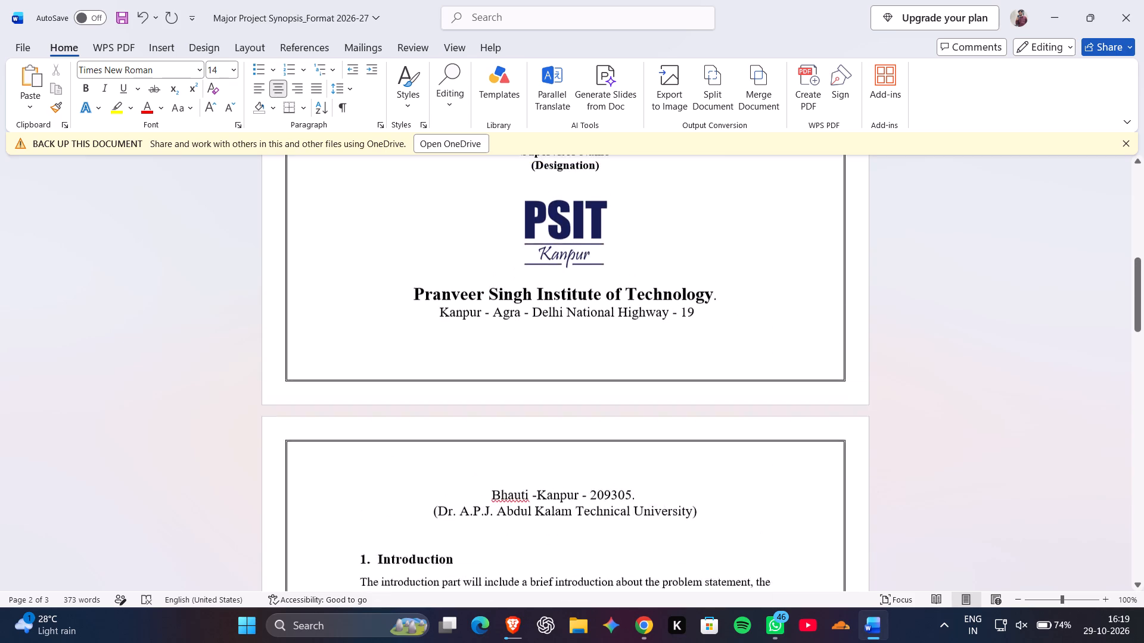
pyautogui.scroll(2, 685, 435)
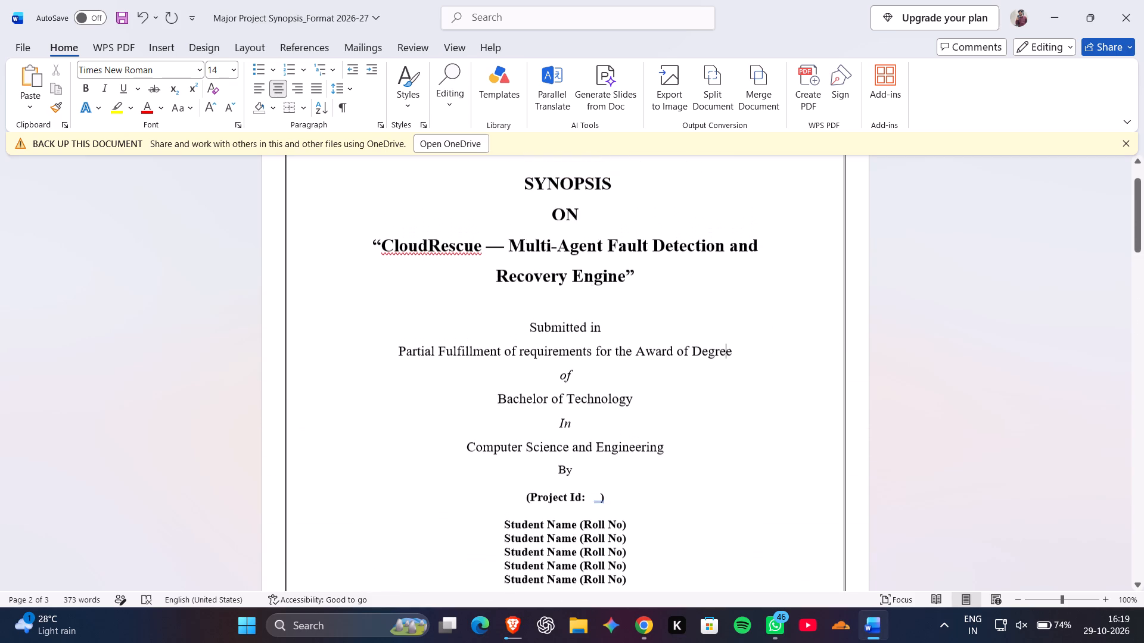
pyautogui.scroll(1, 685, 435)
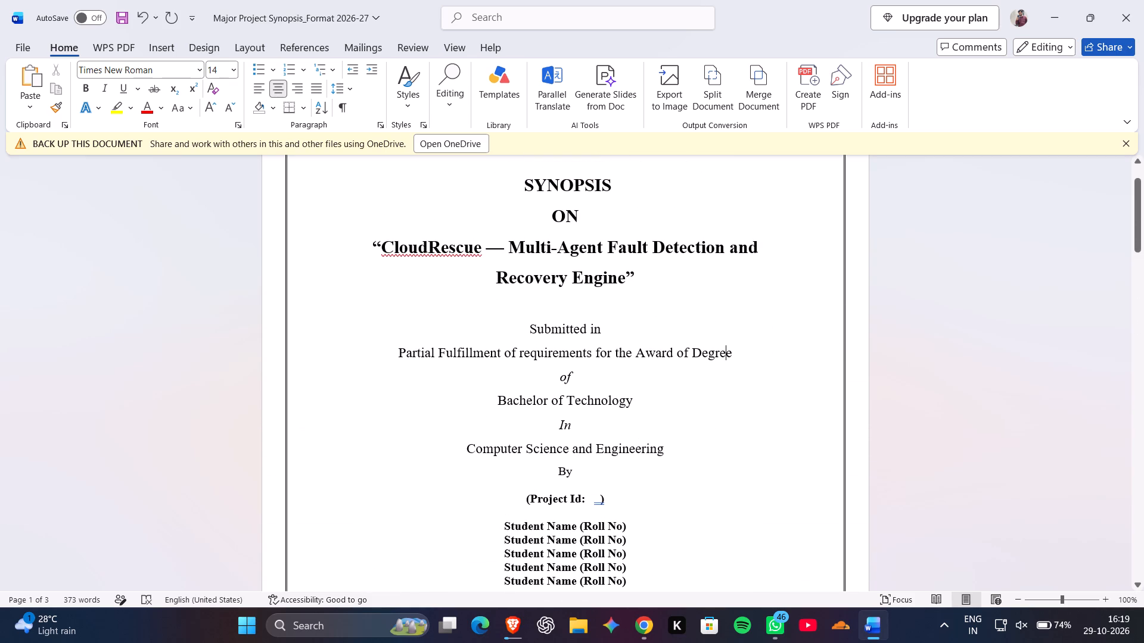
# In the Word cover page title, replace "CloudRescue" with "CLOUDRESCUE".
pyautogui.click(480, 247)
pyautogui.press('BackSpace')
pyautogui.press('BackSpace')
pyautogui.press('BackSpace')
pyautogui.press('BackSpace')
pyautogui.press('BackSpace')
pyautogui.press('BackSpace')
pyautogui.press('BackSpace')
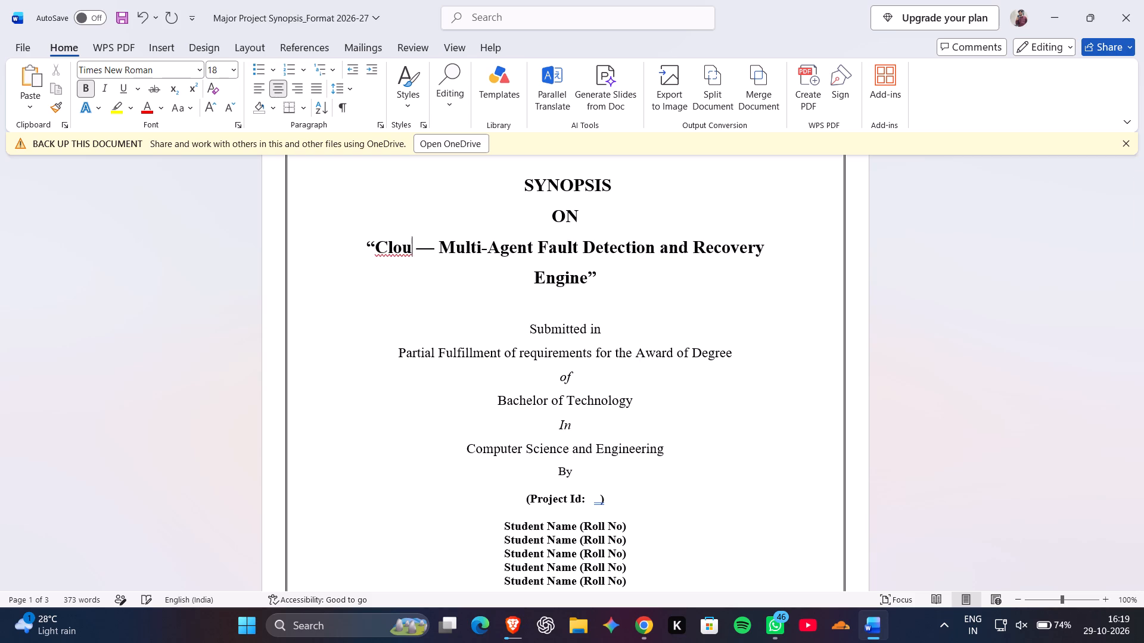
pyautogui.press('BackSpace')
pyautogui.press('BackSpace')
pyautogui.press('BackSpace')
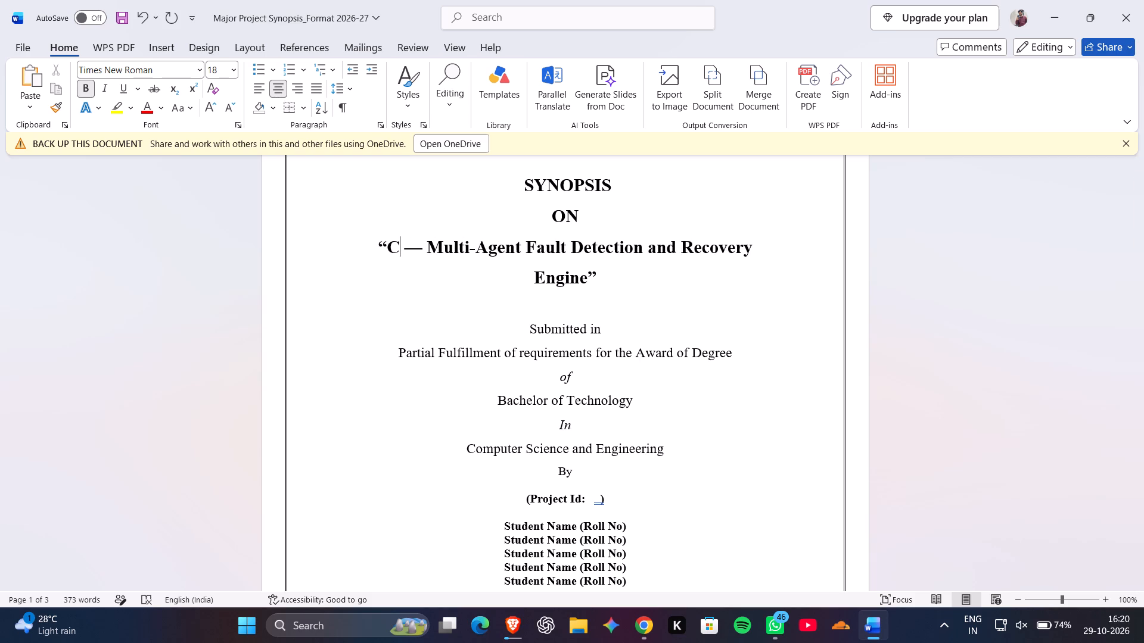
pyautogui.write('LOUDRESCUE')
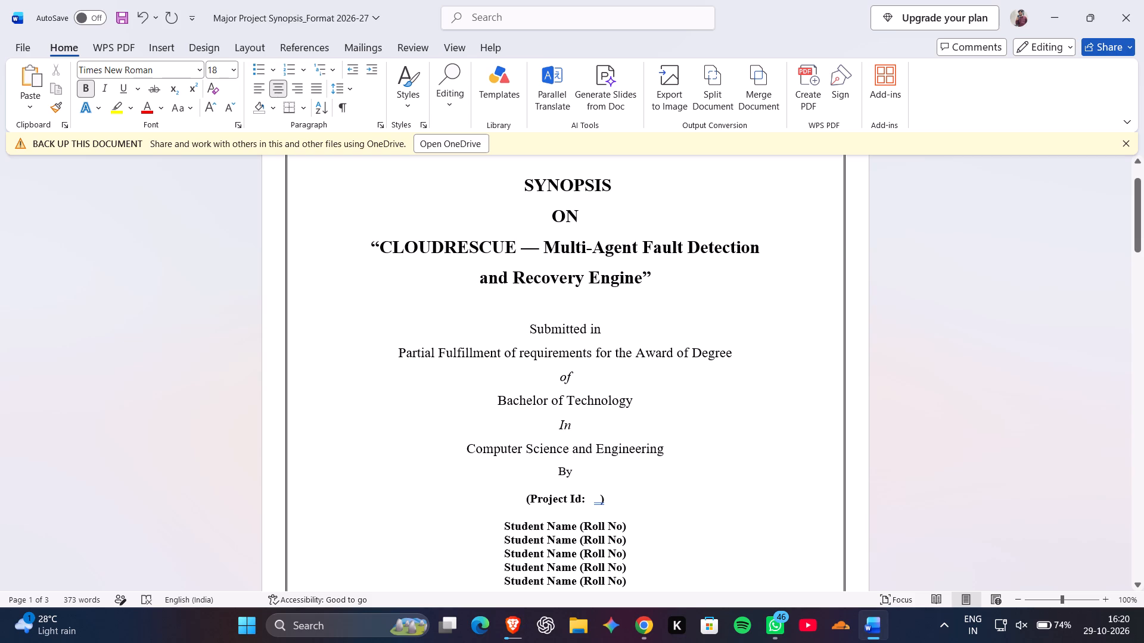
# Replace the rest of the cover page title after the dash with "MULTI-AGENT FAULT DETECTION AND RECOVERY ENGINE", keeping the closing quotation mark.
pyautogui.moveTo(543, 247); pyautogui.dragTo(631, 282)
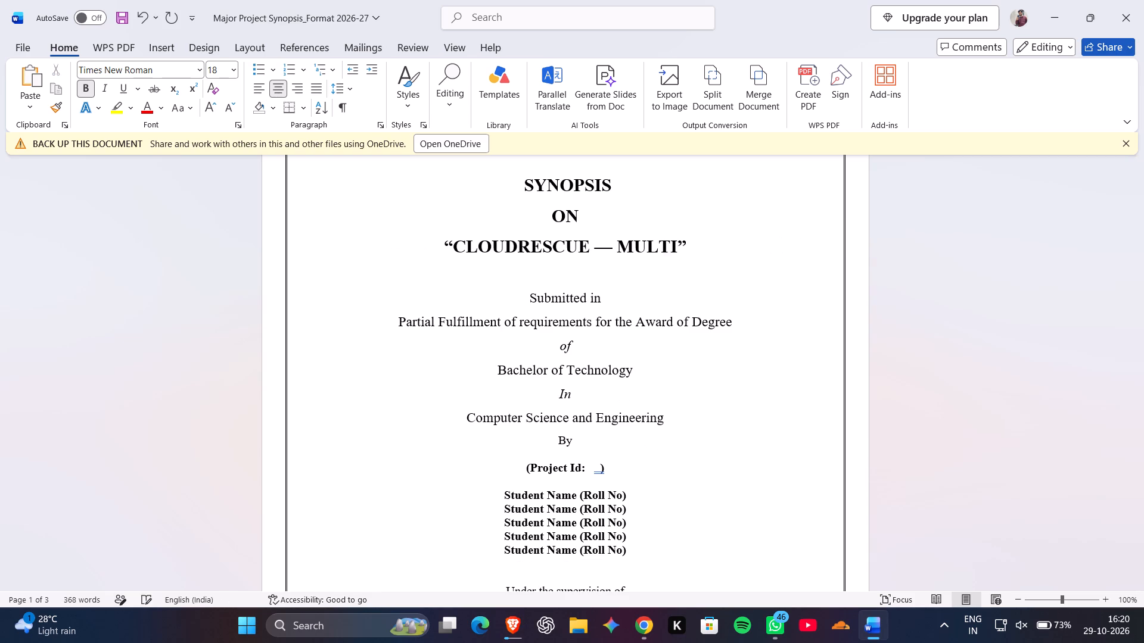
pyautogui.write('ge')
pyautogui.press('BackSpace')
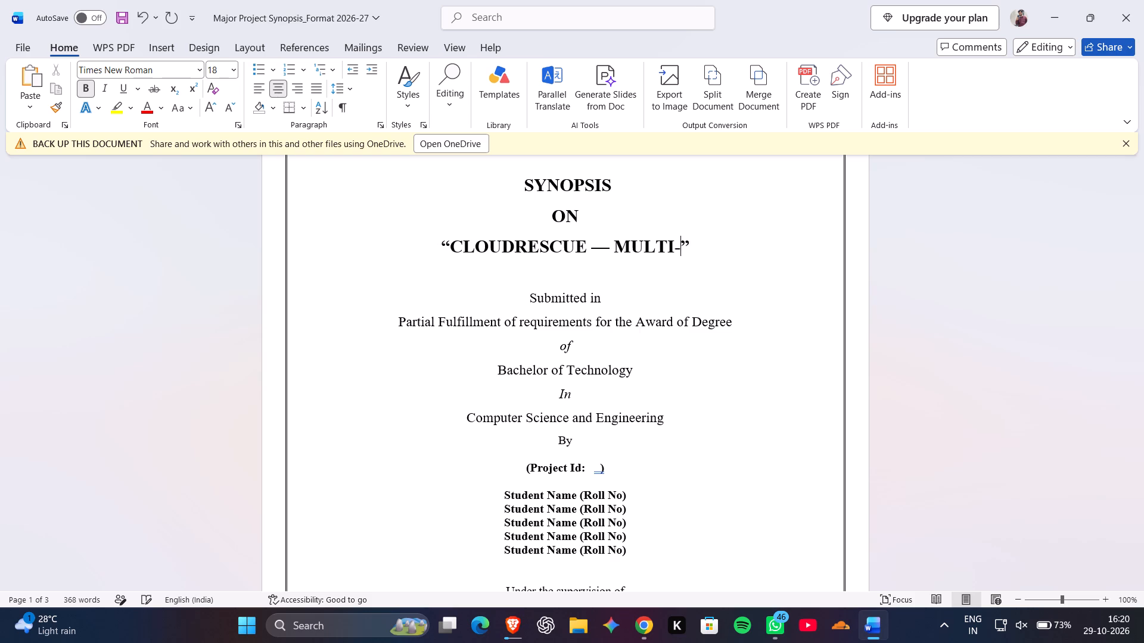
pyautogui.press('BackSpace')
pyautogui.press('BackSpace')
pyautogui.press('BackSpace')
pyautogui.press('BackSpace')
pyautogui.write('RNT')
pyautogui.press('BackSpace')
pyautogui.press('BackSpace')
pyautogui.press('BackSpace')
pyautogui.write('ENT FAULT DETECTION')
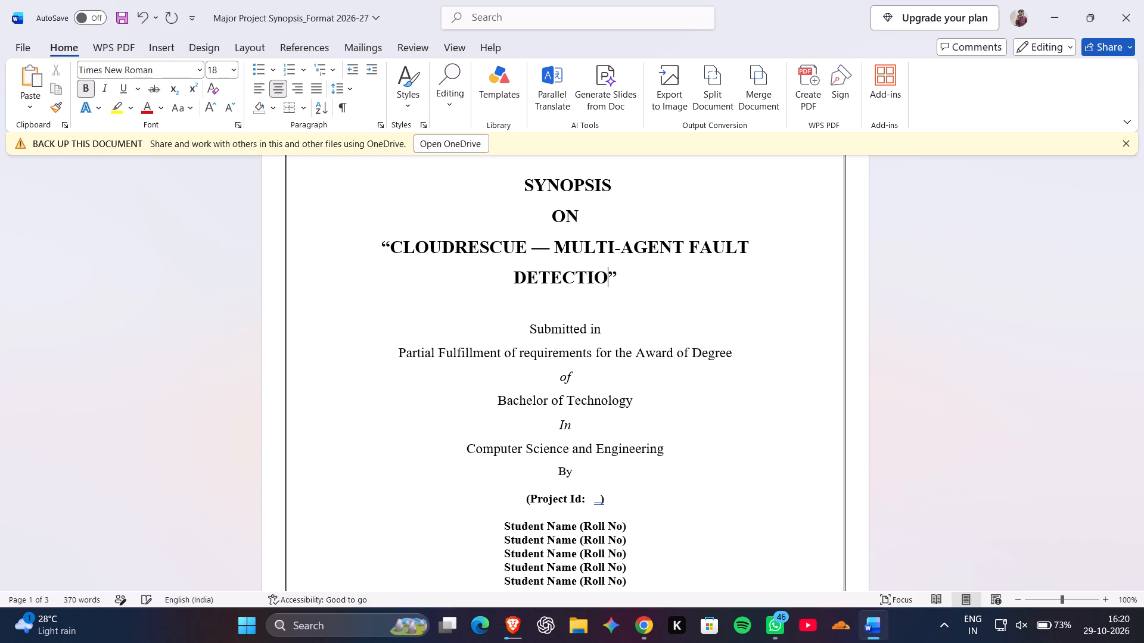
pyautogui.press('space')
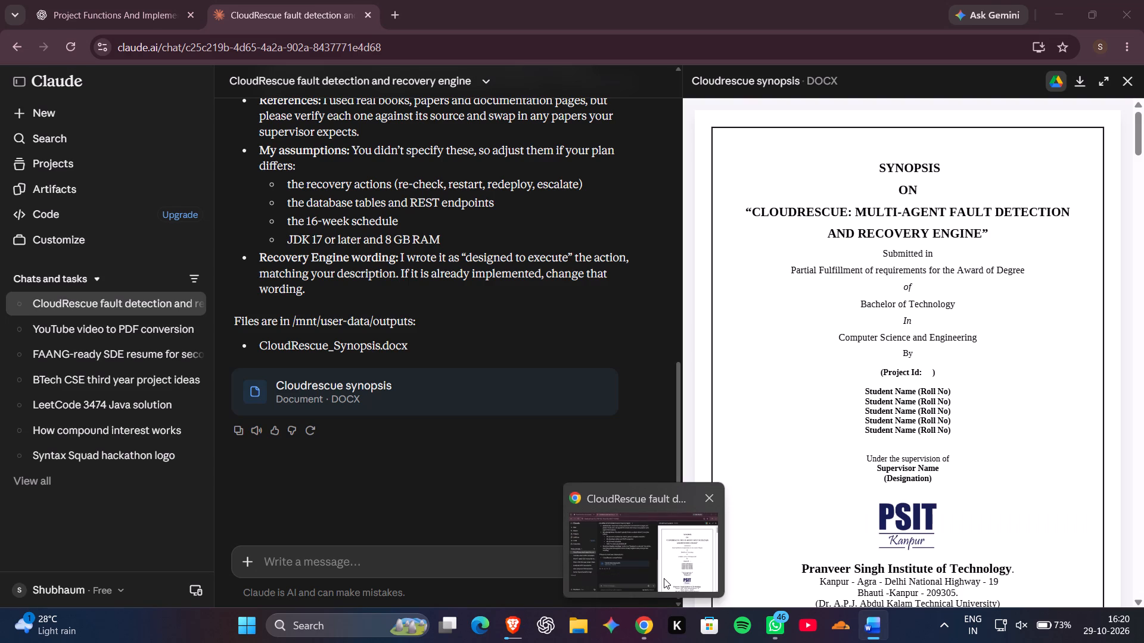
pyautogui.write('AND RECOVERRT')
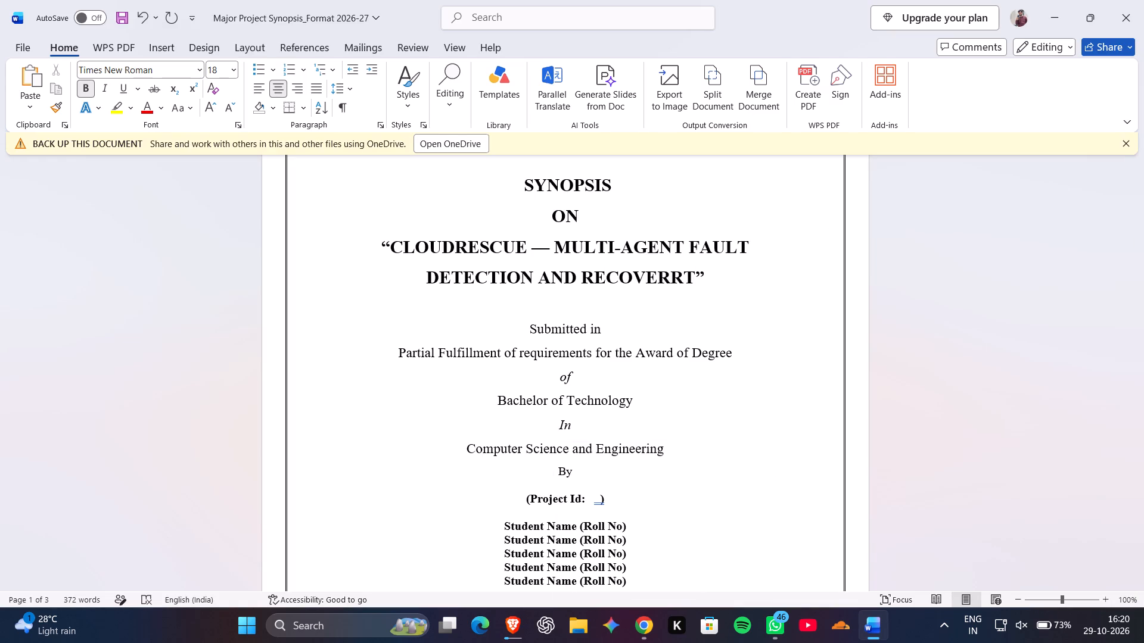
pyautogui.press('BackSpace')
pyautogui.press('y')
pyautogui.press('BackSpace')
pyautogui.press('BackSpace')
pyautogui.write('Y')
pyautogui.press('space')
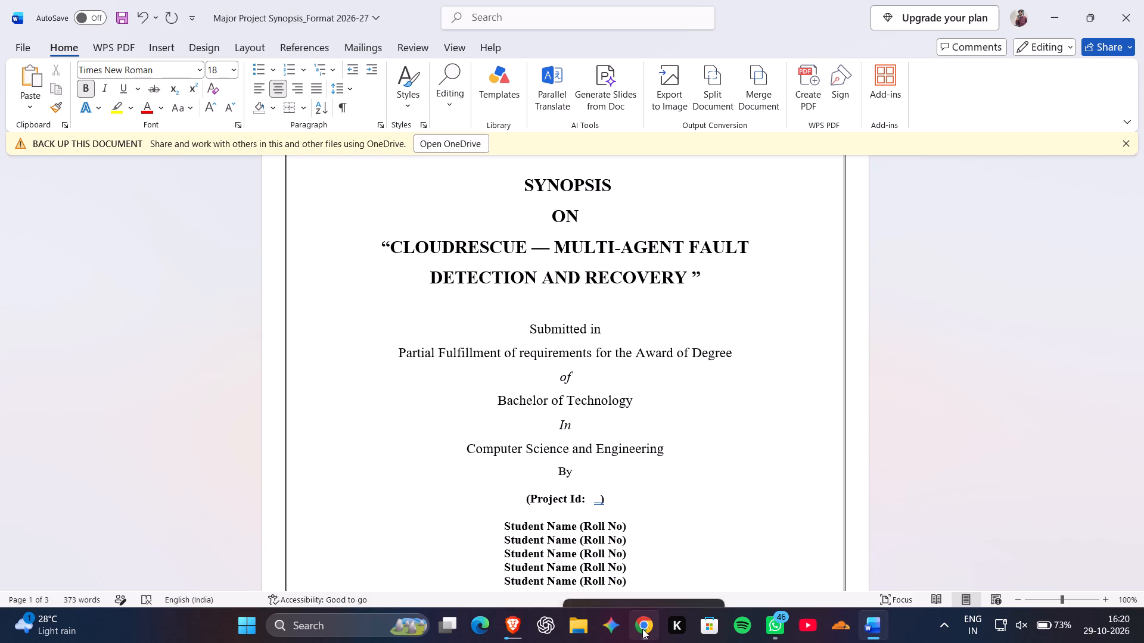
pyautogui.write('ENGINE')
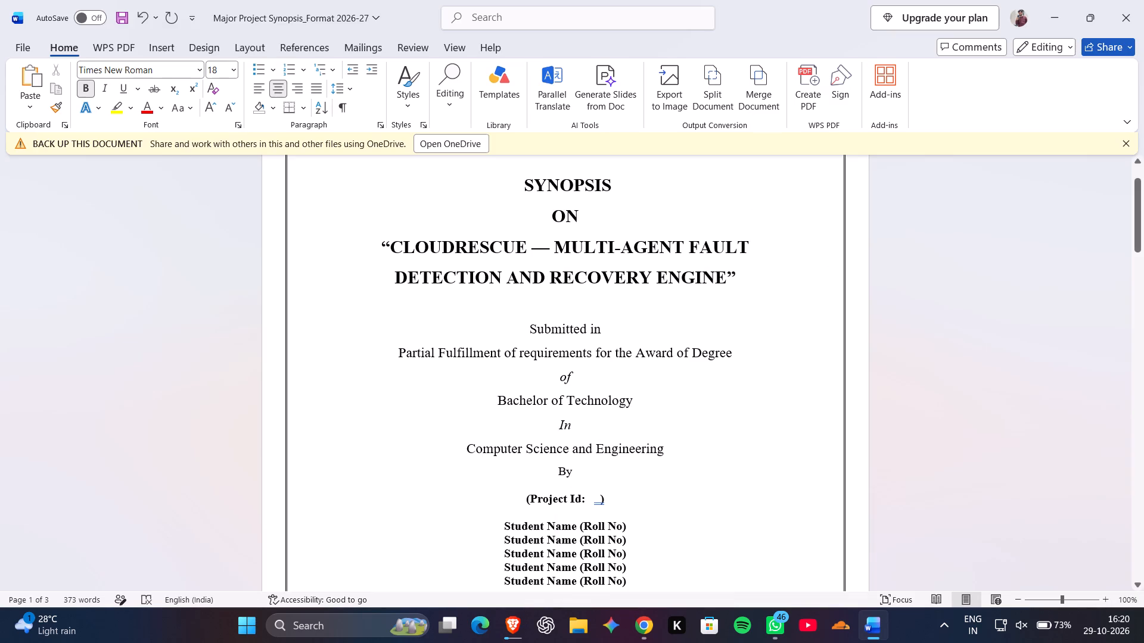
pyautogui.scroll(-3, 678, 410)
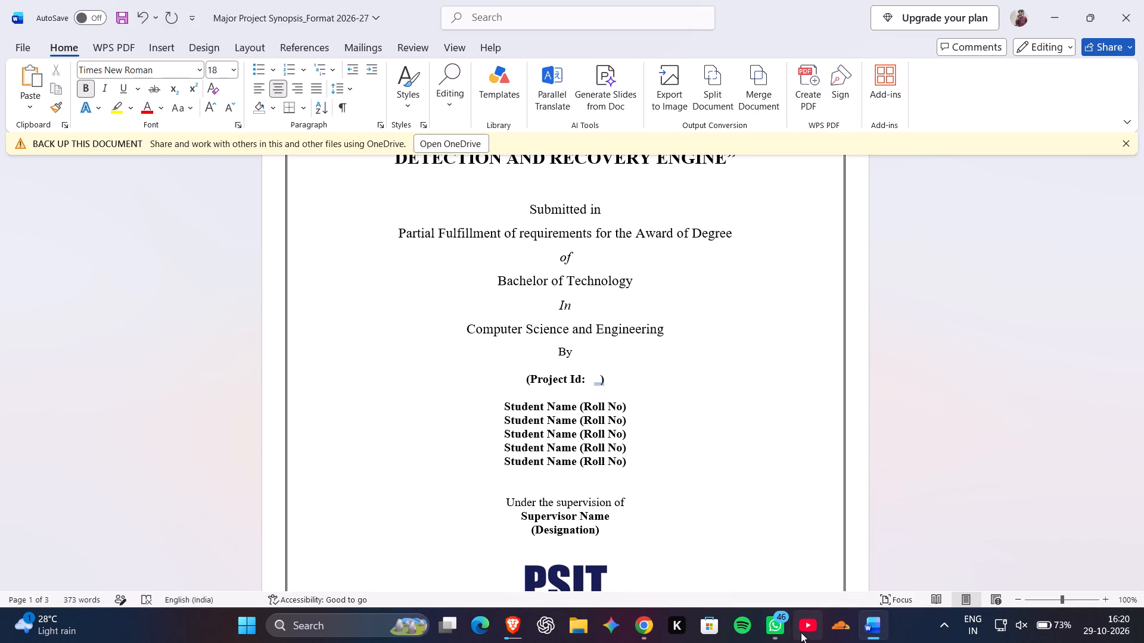
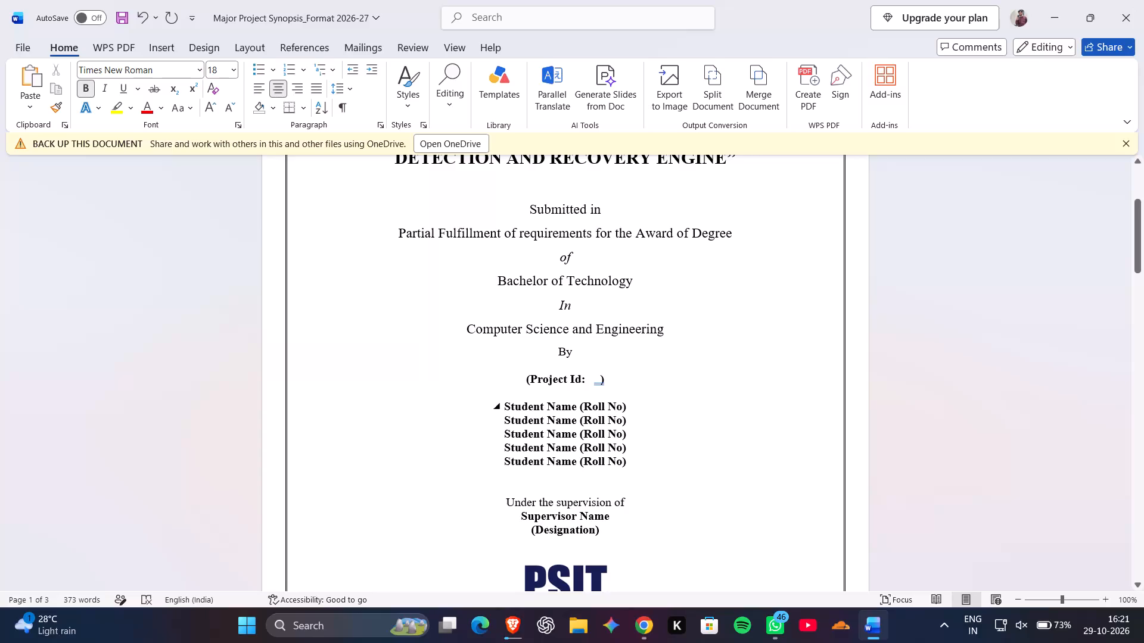
# Replace the first "Student Name" placeholder under the project ID on the cover page with the first student's full name.
pyautogui.click(577, 409)
pyautogui.press('BackSpace')
pyautogui.press('BackSpace')
pyautogui.press('BackSpace')
pyautogui.press('BackSpace')
pyautogui.press('BackSpace')
pyautogui.press('BackSpace')
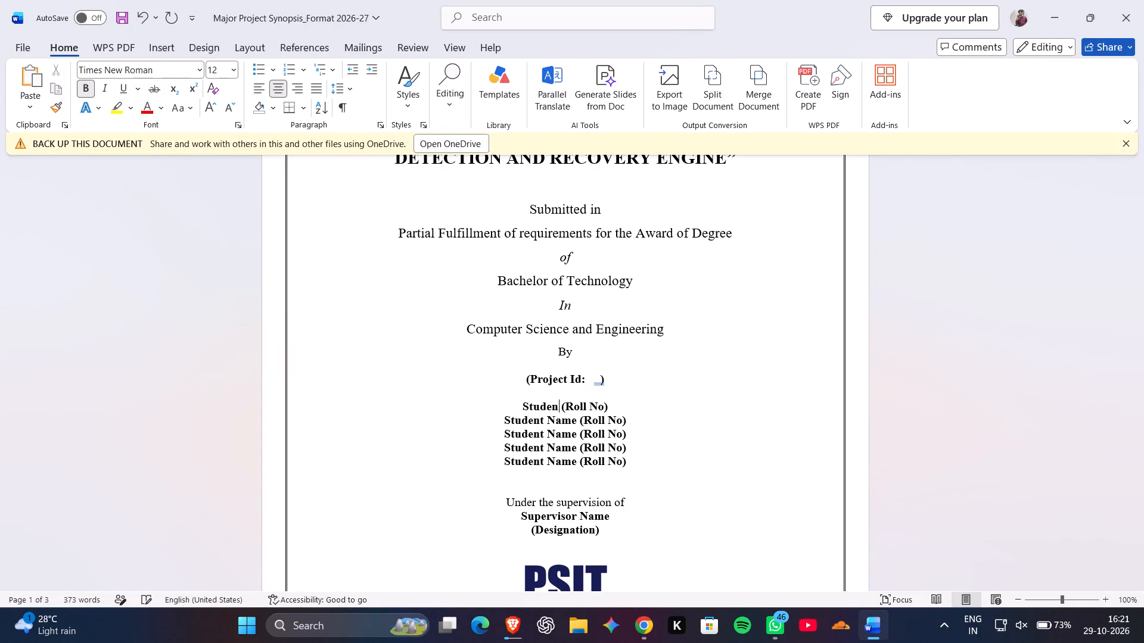
pyautogui.press('BackSpace')
pyautogui.press('BackSpace')
pyautogui.press('BackSpace')
pyautogui.press('BackSpace')
pyautogui.press('BackSpace')
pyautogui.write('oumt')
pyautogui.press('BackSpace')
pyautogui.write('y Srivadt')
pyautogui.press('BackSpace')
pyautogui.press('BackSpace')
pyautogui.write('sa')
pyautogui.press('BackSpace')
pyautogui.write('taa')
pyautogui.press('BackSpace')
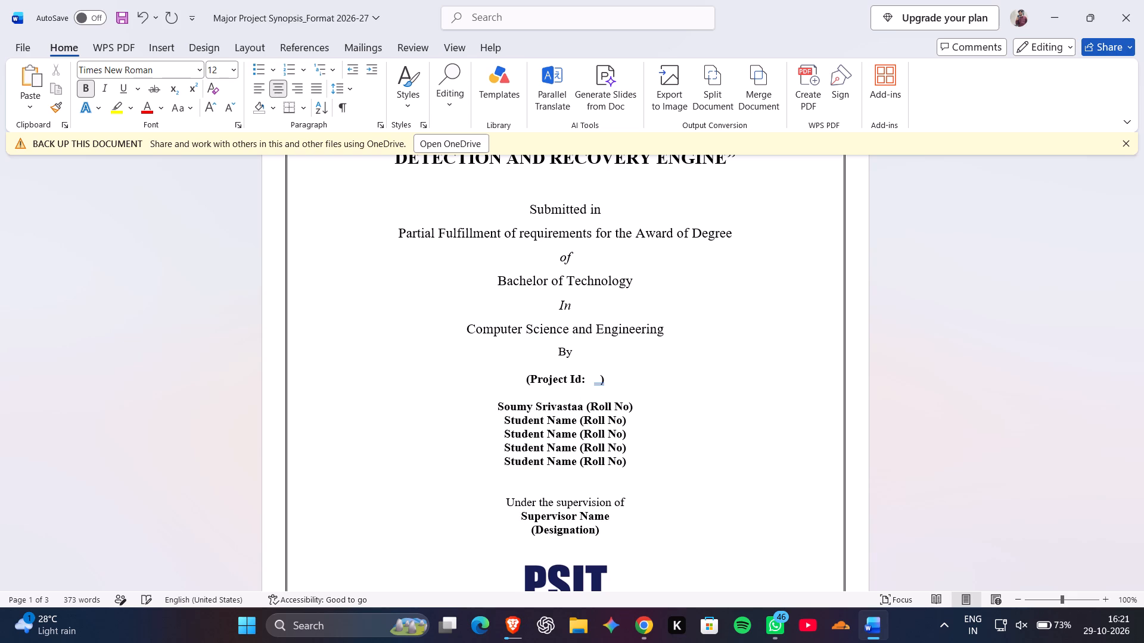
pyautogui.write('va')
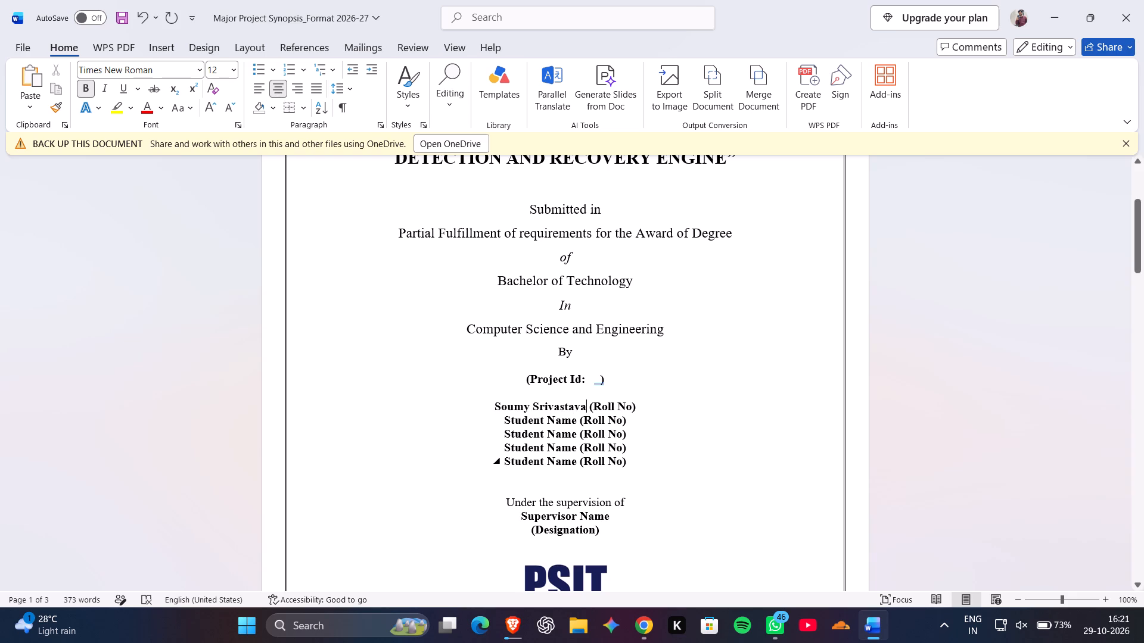
# Replace the "Roll No" placeholder beside the first student's name with that student's roll number, keeping the parentheses.
pyautogui.click(629, 407)
pyautogui.press('Right')
pyautogui.press('BackSpace')
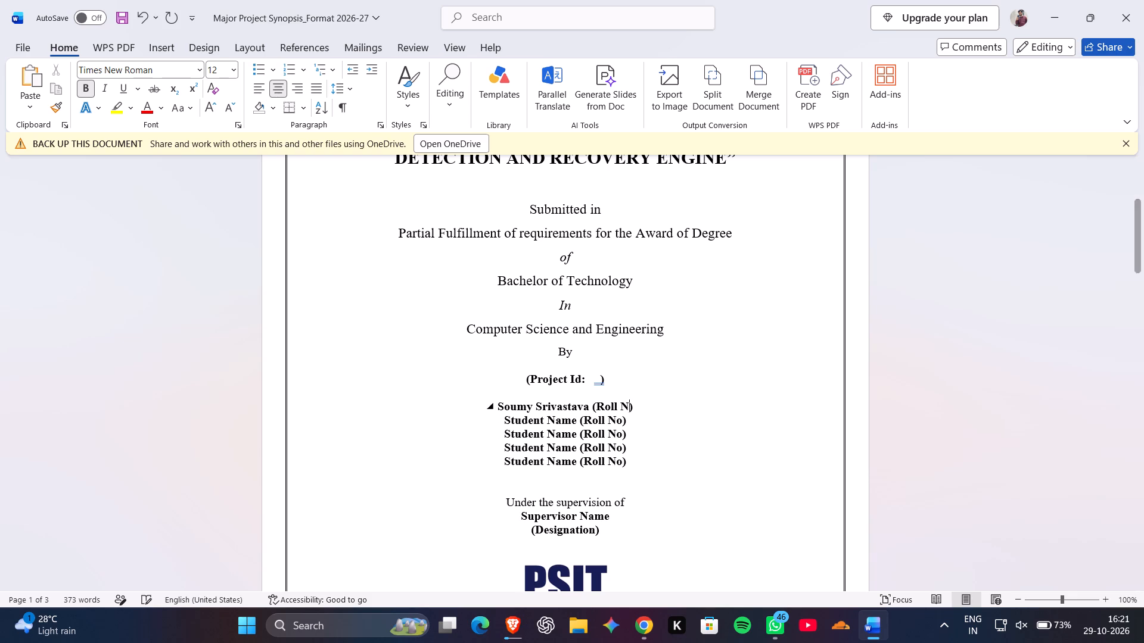
pyautogui.press('BackSpace')
pyautogui.press('BackSpace')
pyautogui.press('BackSpace')
pyautogui.press('BackSpace')
pyautogui.press('BackSpace')
pyautogui.press('BackSpace')
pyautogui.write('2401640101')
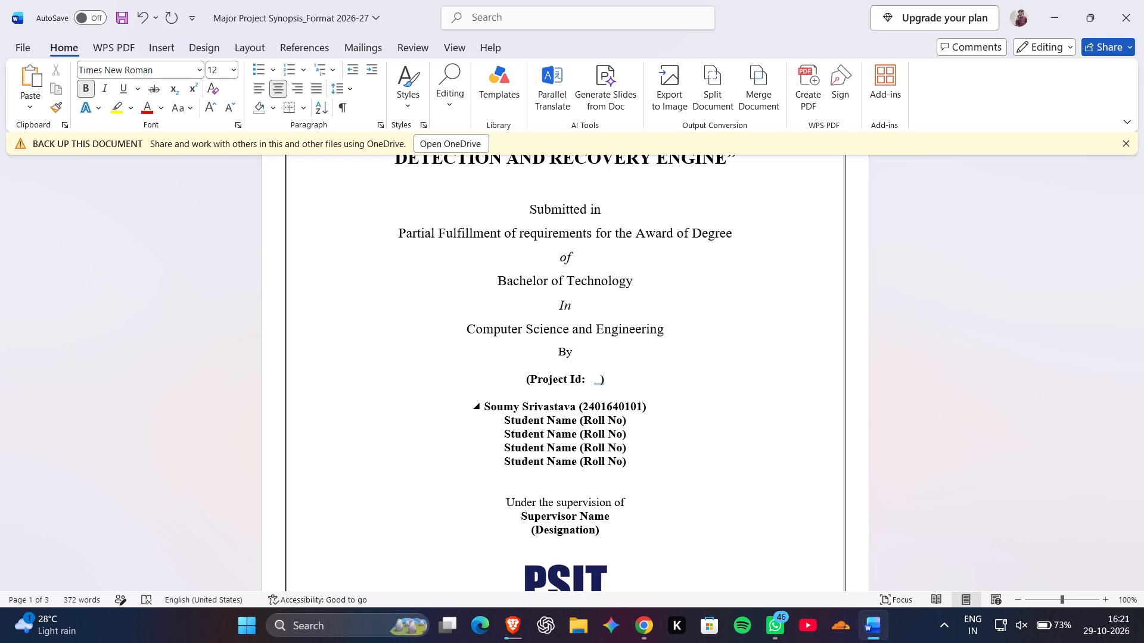
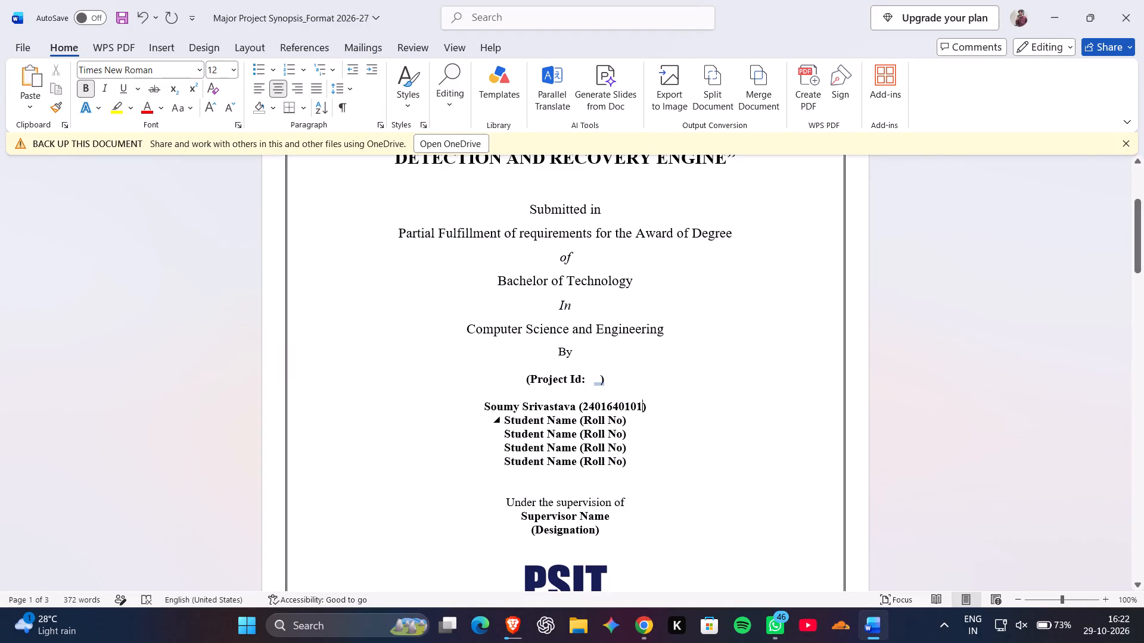
# Replace the "Student Name" placeholder on the second student line of the cover page with the second student's full name.
pyautogui.click(575, 422)
pyautogui.press('BackSpace')
pyautogui.press('BackSpace')
pyautogui.press('BackSpace')
pyautogui.press('BackSpace')
pyautogui.press('BackSpace')
pyautogui.press('BackSpace')
pyautogui.press('BackSpace')
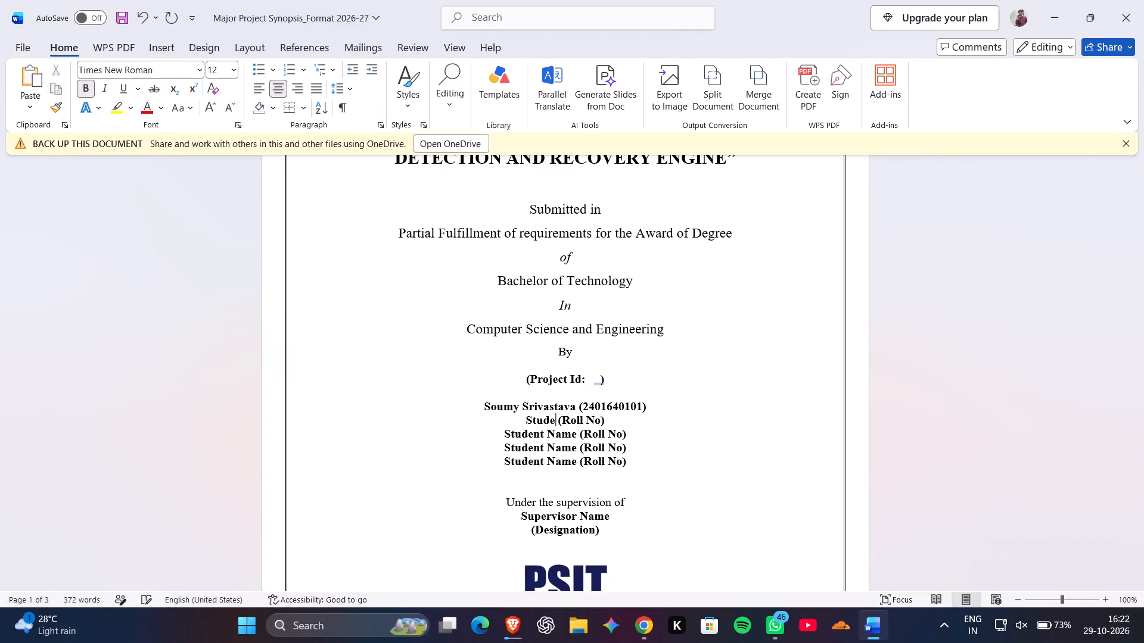
pyautogui.press('BackSpace')
pyautogui.press('BackSpace')
pyautogui.press('BackSpace')
pyautogui.press('BackSpace')
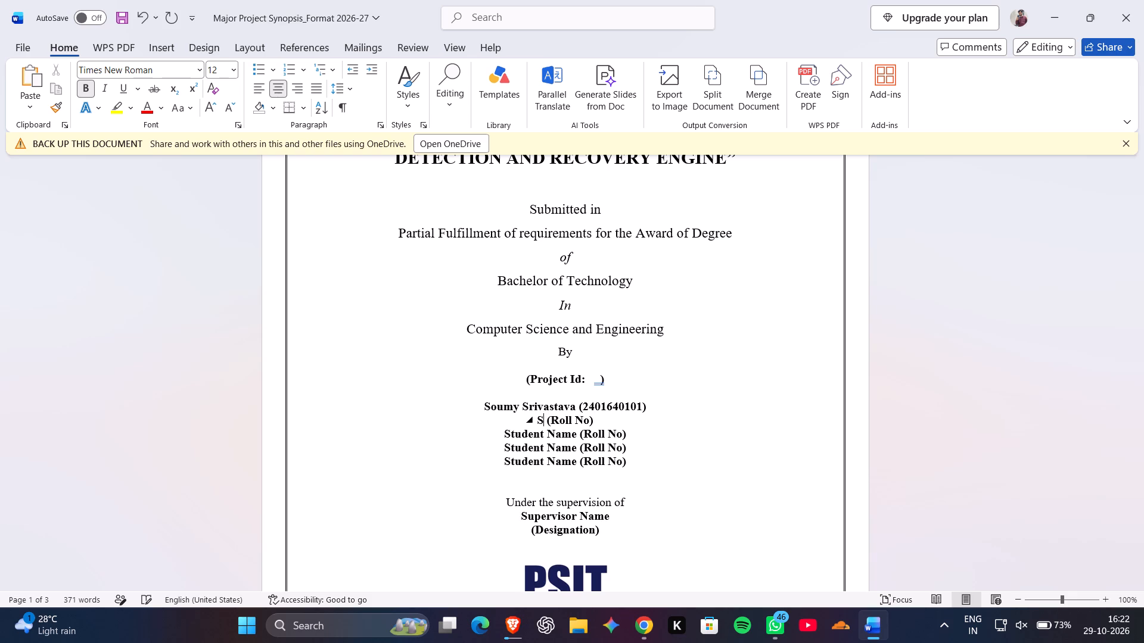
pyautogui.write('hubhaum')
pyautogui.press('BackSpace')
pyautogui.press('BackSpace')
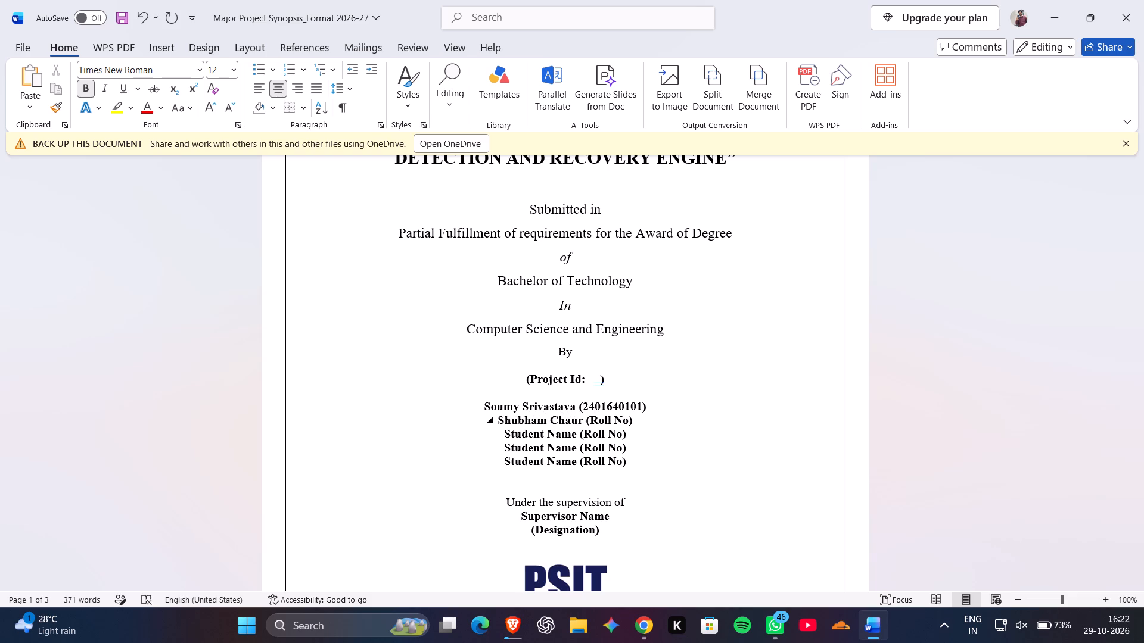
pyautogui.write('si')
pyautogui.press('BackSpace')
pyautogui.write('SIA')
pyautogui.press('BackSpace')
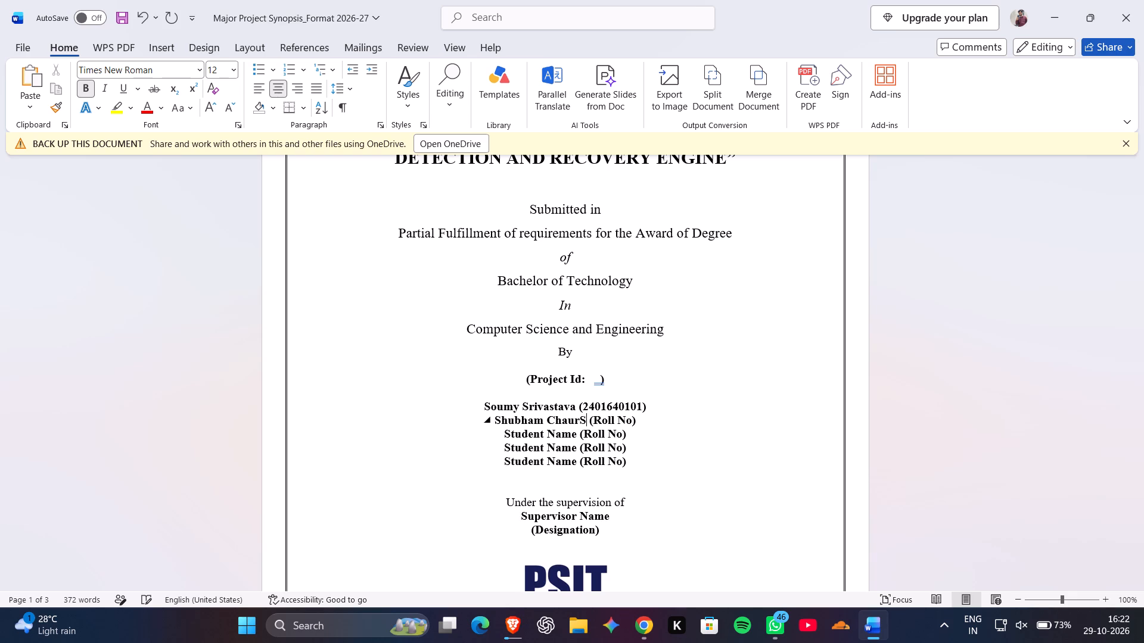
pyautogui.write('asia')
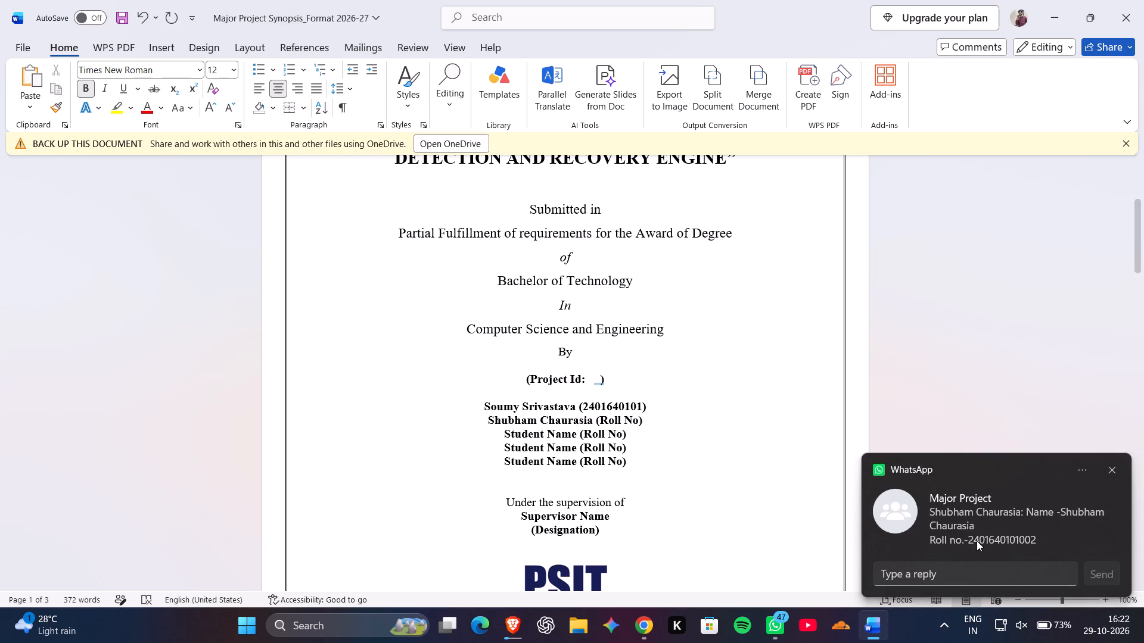
pyautogui.click(1111, 466)
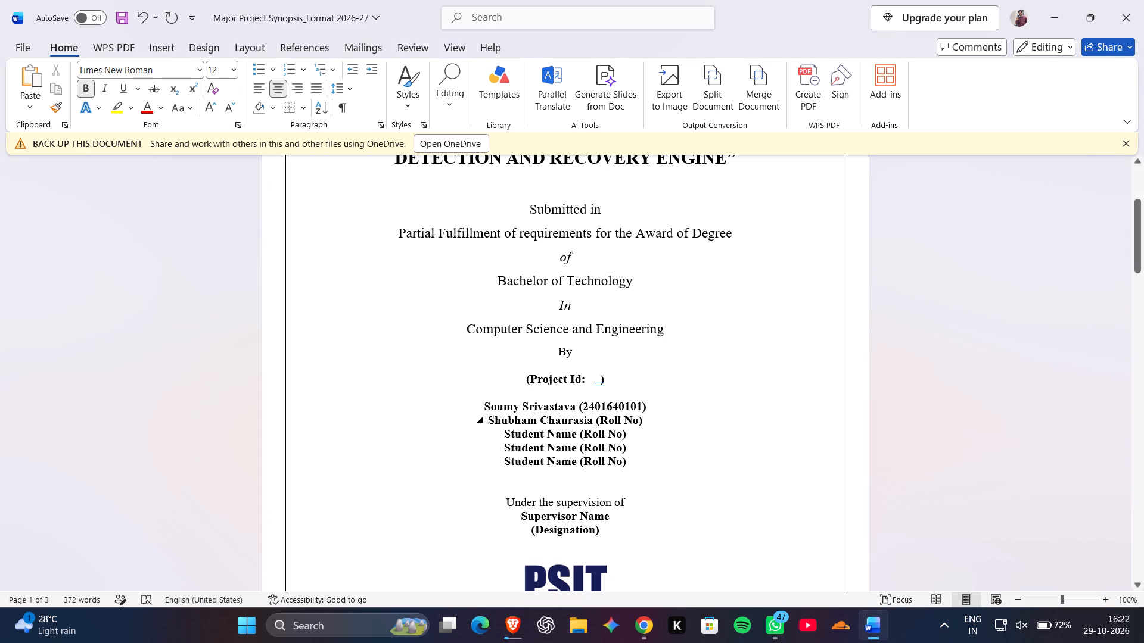
# Replace the "Roll No" placeholder beside the second student's name with that student's roll number, keeping the parentheses.
pyautogui.click(636, 420)
pyautogui.press('BackSpace')
pyautogui.press('BackSpace')
pyautogui.press('BackSpace')
pyautogui.press('BackSpace')
pyautogui.press('BackSpace')
pyautogui.press('BackSpace')
pyautogui.press('BackSpace')
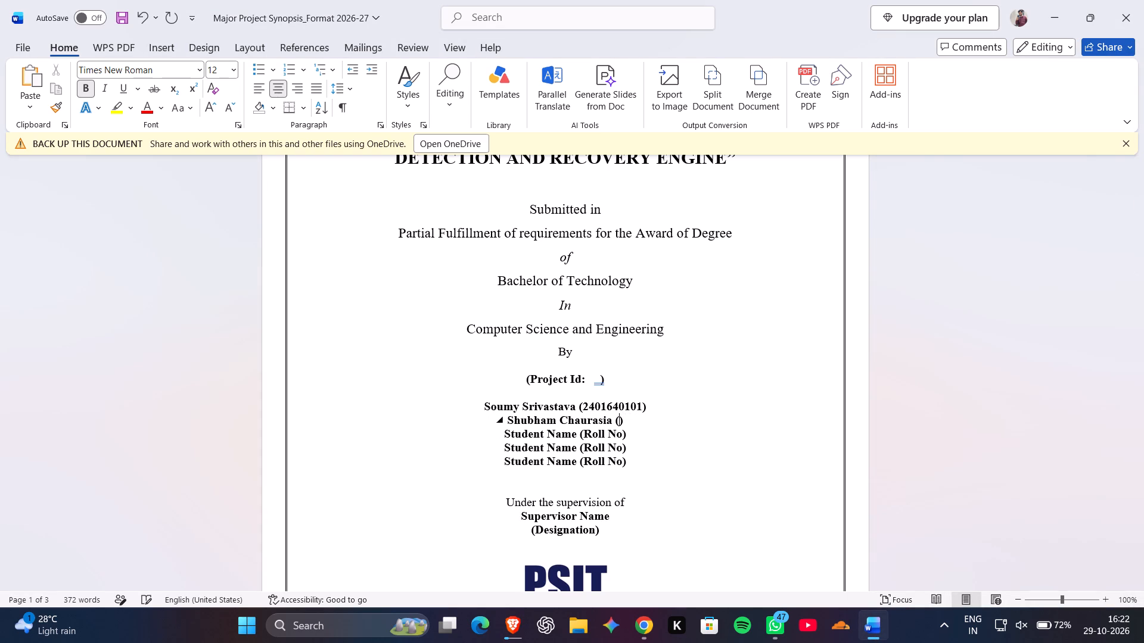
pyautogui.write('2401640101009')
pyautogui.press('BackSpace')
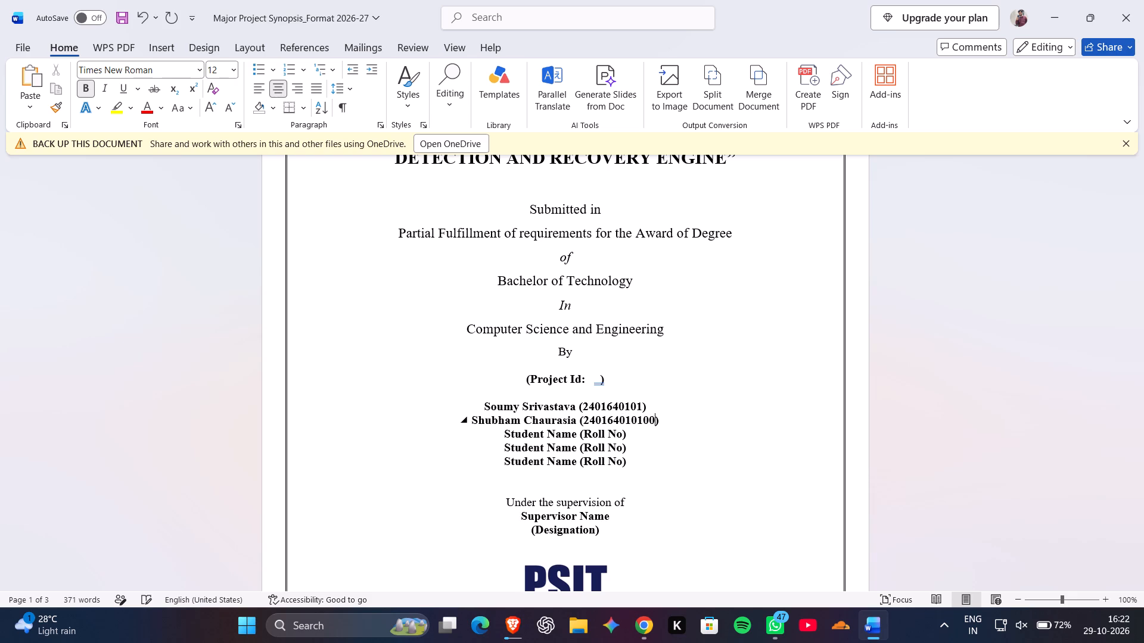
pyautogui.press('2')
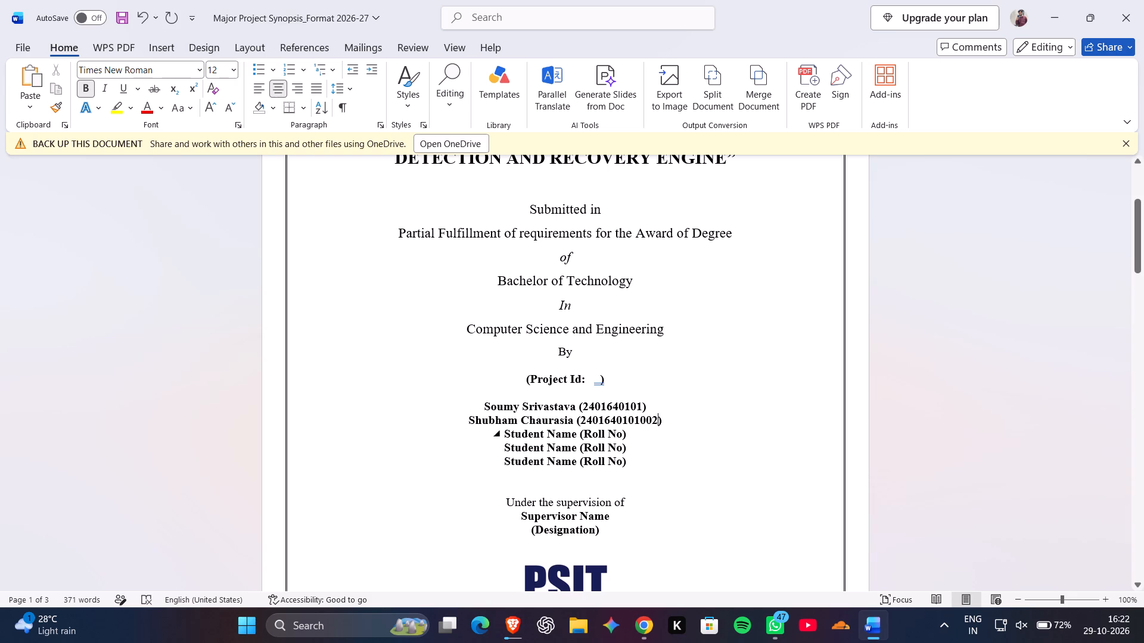
# Delete the "Student Name" placeholder text on the third student line of the cover page, keeping the "(Roll No)" part.
pyautogui.click(576, 434)
pyautogui.press('BackSpace')
pyautogui.press('BackSpace')
pyautogui.press('BackSpace')
pyautogui.press('BackSpace')
pyautogui.press('BackSpace')
pyautogui.press('BackSpace')
pyautogui.press('BackSpace')
pyautogui.press('BackSpace')
pyautogui.press('BackSpace')
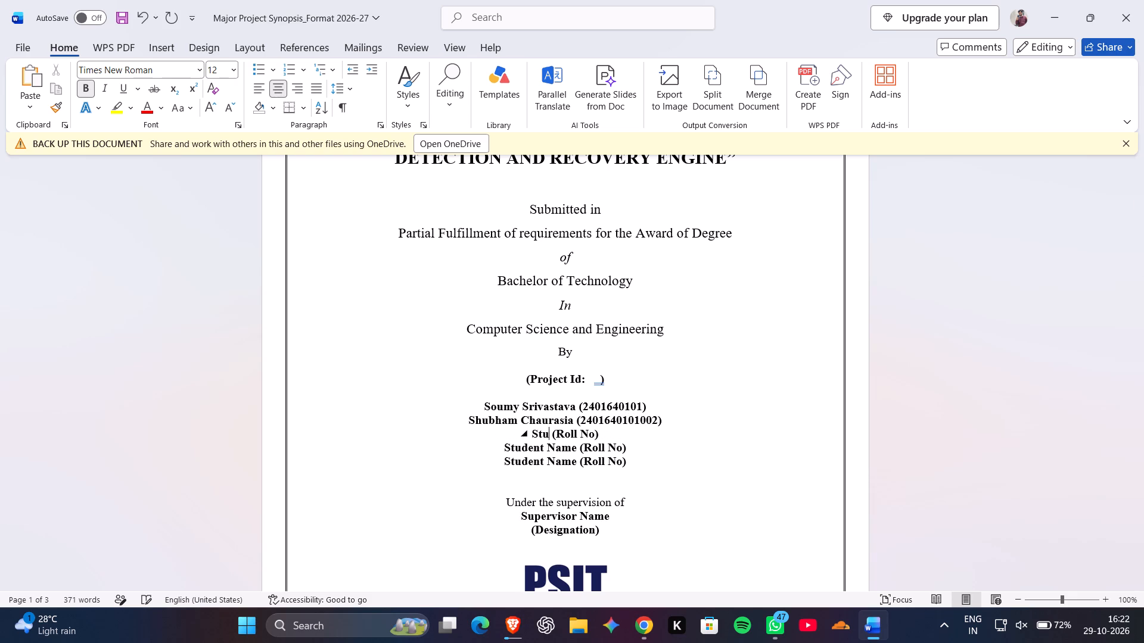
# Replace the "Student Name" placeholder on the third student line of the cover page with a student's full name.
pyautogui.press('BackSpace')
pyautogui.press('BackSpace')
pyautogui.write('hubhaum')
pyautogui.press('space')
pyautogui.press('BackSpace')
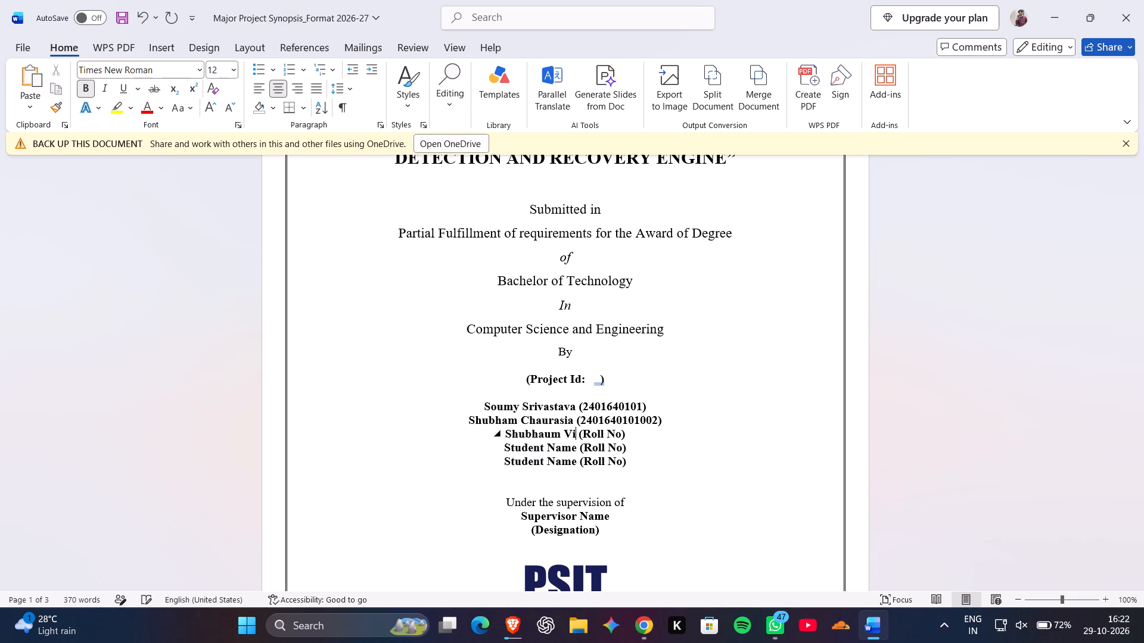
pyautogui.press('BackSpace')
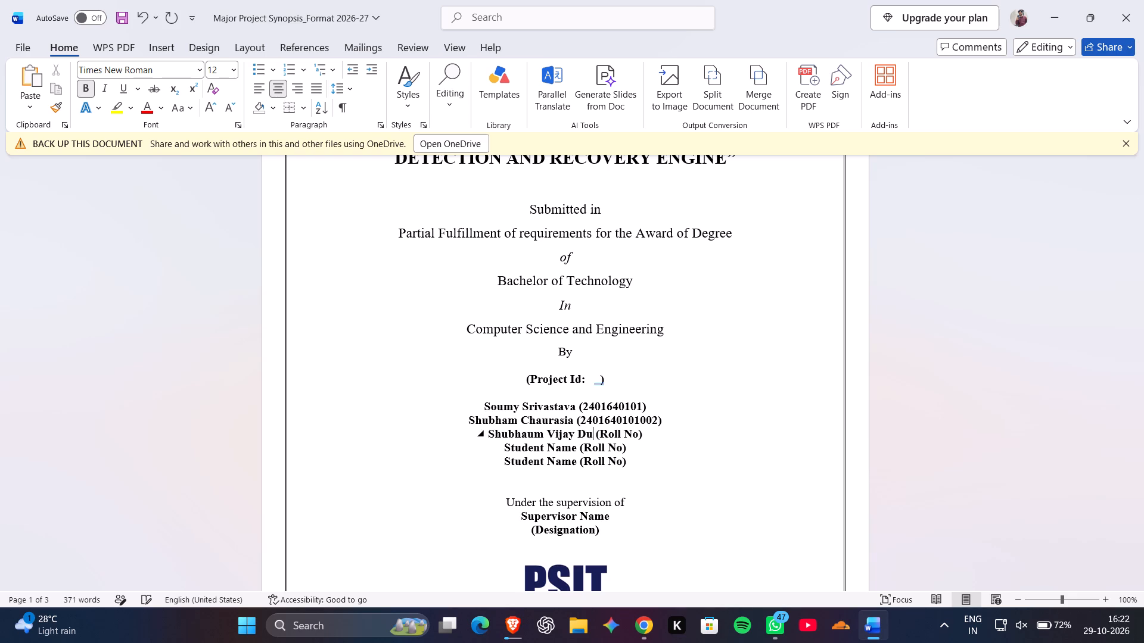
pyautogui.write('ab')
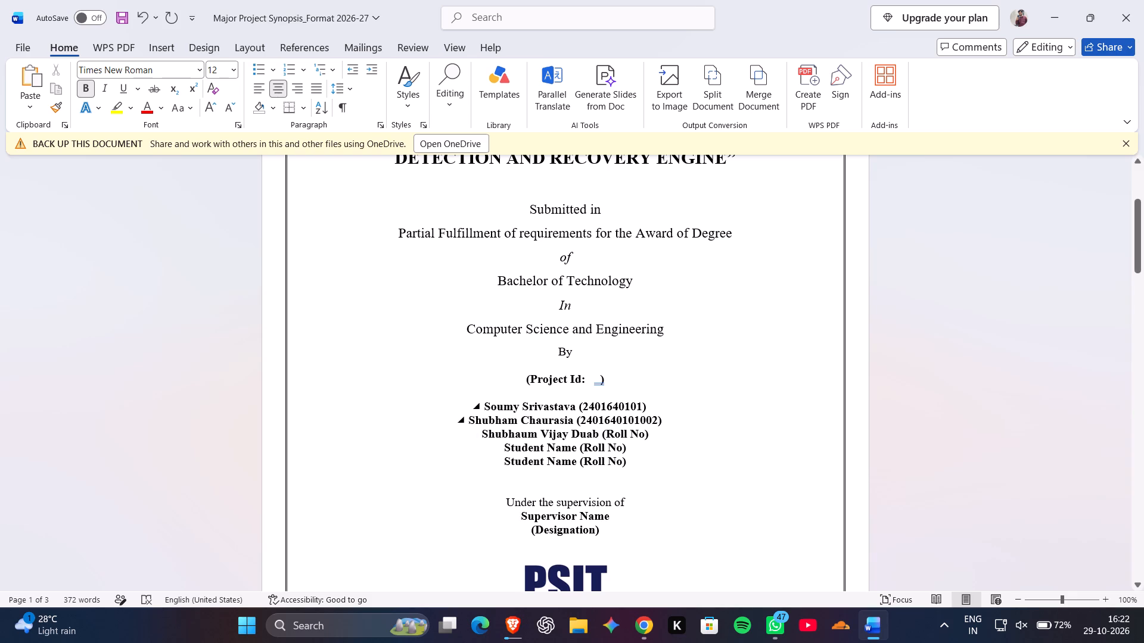
# Replace the name on the second student line of the cover page with another group member's full name, keeping the roll number.
pyautogui.click(572, 426)
pyautogui.press('BackSpace')
pyautogui.press('BackSpace')
pyautogui.press('BackSpace')
pyautogui.press('BackSpace')
pyautogui.press('BackSpace')
pyautogui.press('BackSpace')
pyautogui.press('BackSpace')
pyautogui.press('BackSpace')
pyautogui.press('BackSpace')
pyautogui.press('BackSpace')
pyautogui.press('BackSpace')
pyautogui.press('BackSpace')
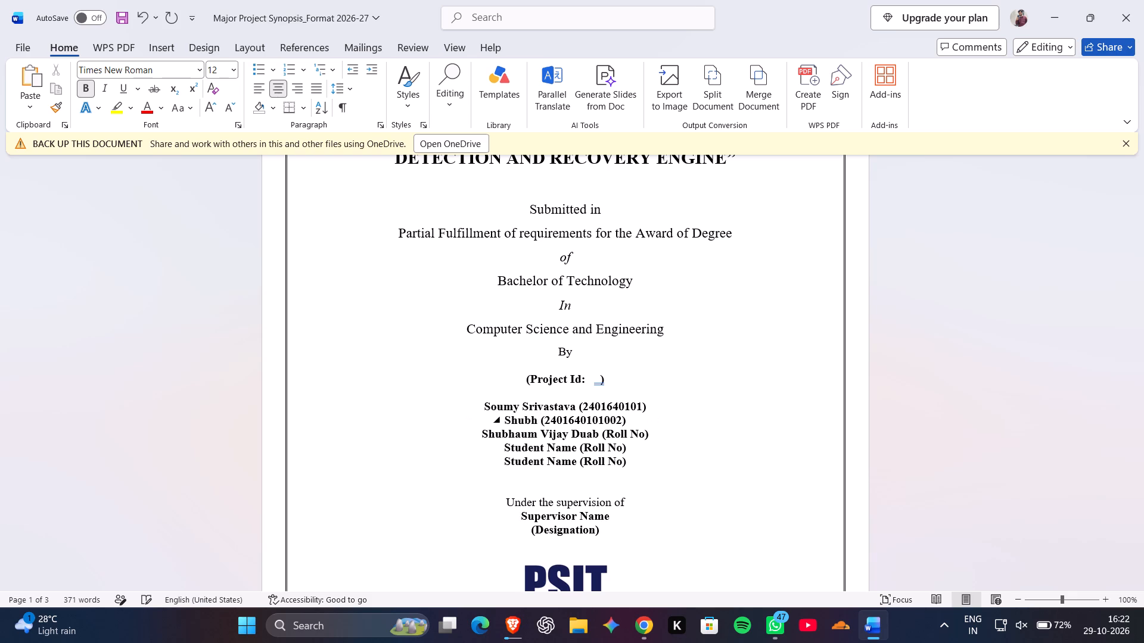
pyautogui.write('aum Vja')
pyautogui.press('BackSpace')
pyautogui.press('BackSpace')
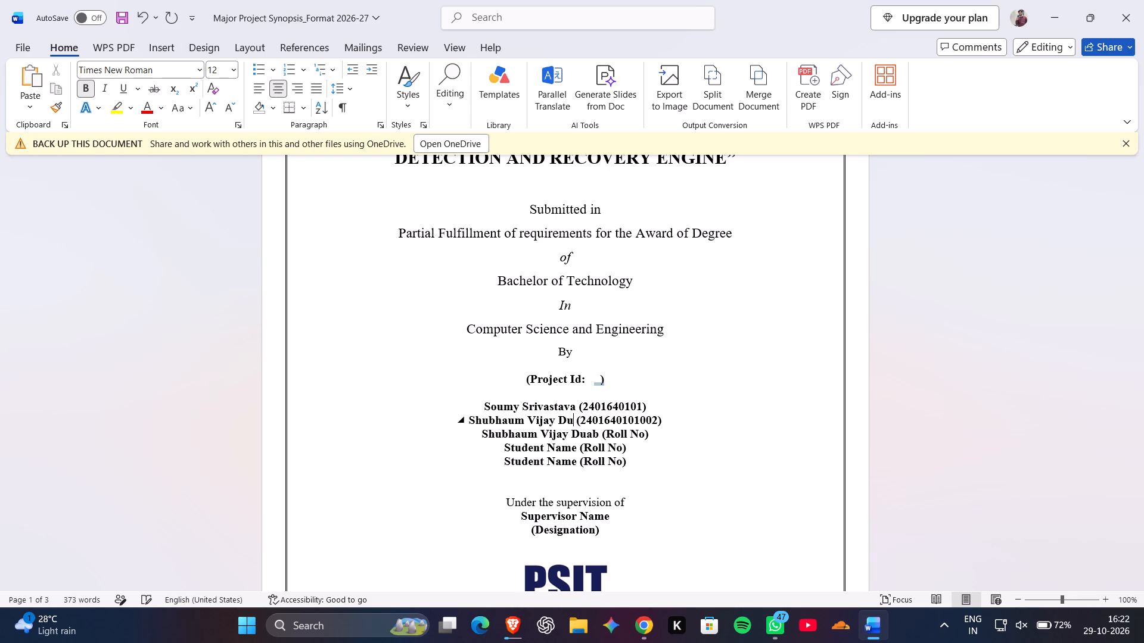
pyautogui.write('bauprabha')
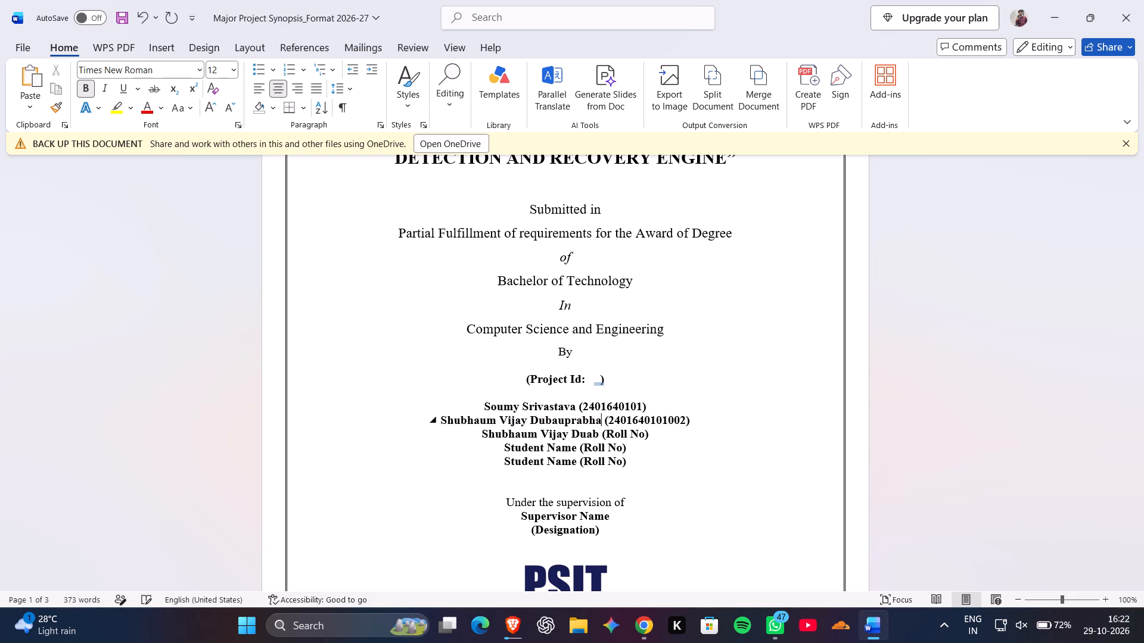
# Change the last digit of the roll number on the second student line to 9.
pyautogui.click(683, 420)
pyautogui.press('BackSpace')
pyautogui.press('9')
# Replace the name on the third student line of the cover page with another group member's full name, keeping the "Roll No" placeholder.
pyautogui.click(596, 431)
pyautogui.press('BackSpace')
pyautogui.press('BackSpace')
pyautogui.press('BackSpace')
pyautogui.press('BackSpace')
pyautogui.press('BackSpace')
pyautogui.press('BackSpace')
pyautogui.press('BackSpace')
pyautogui.press('BackSpace')
pyautogui.press('BackSpace')
pyautogui.press('BackSpace')
pyautogui.press('BackSpace')
pyautogui.press('BackSpace')
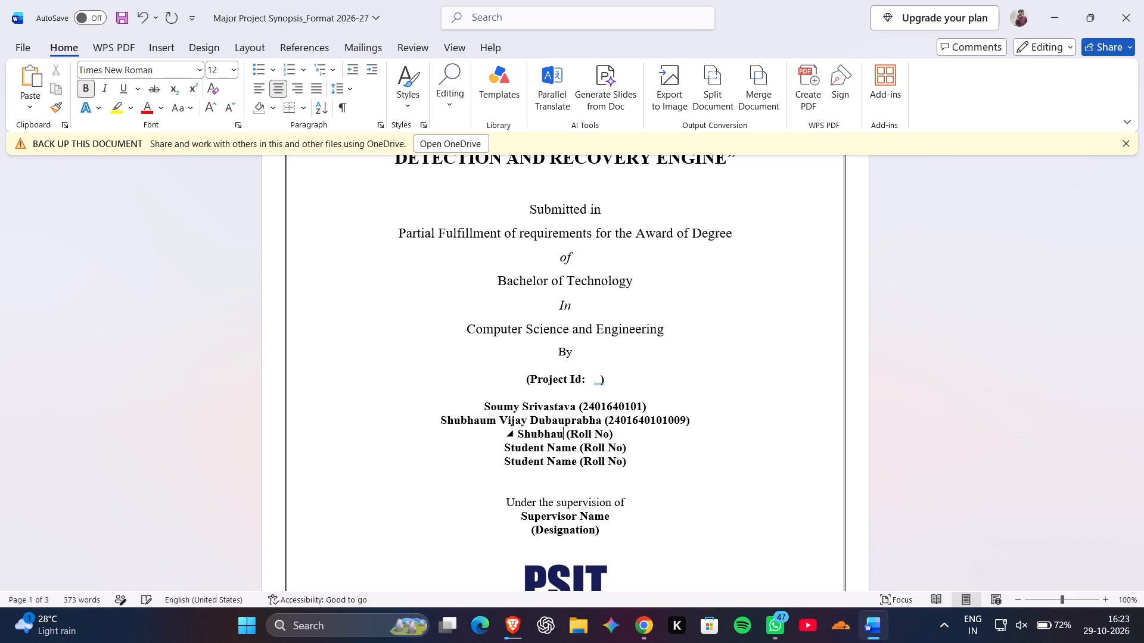
pyautogui.press('BackSpace')
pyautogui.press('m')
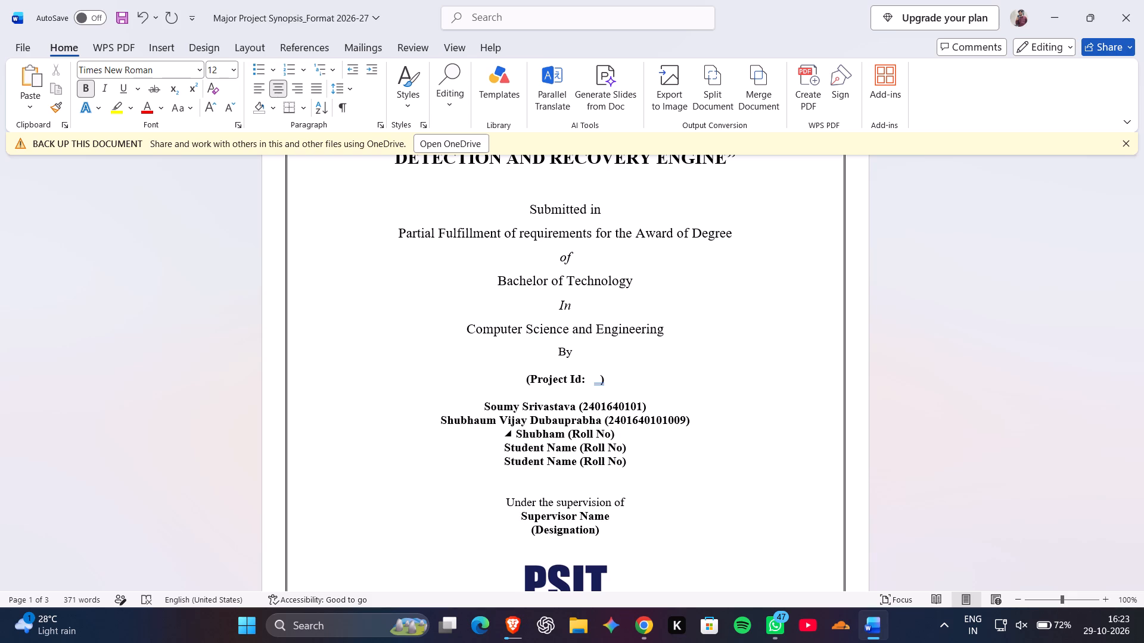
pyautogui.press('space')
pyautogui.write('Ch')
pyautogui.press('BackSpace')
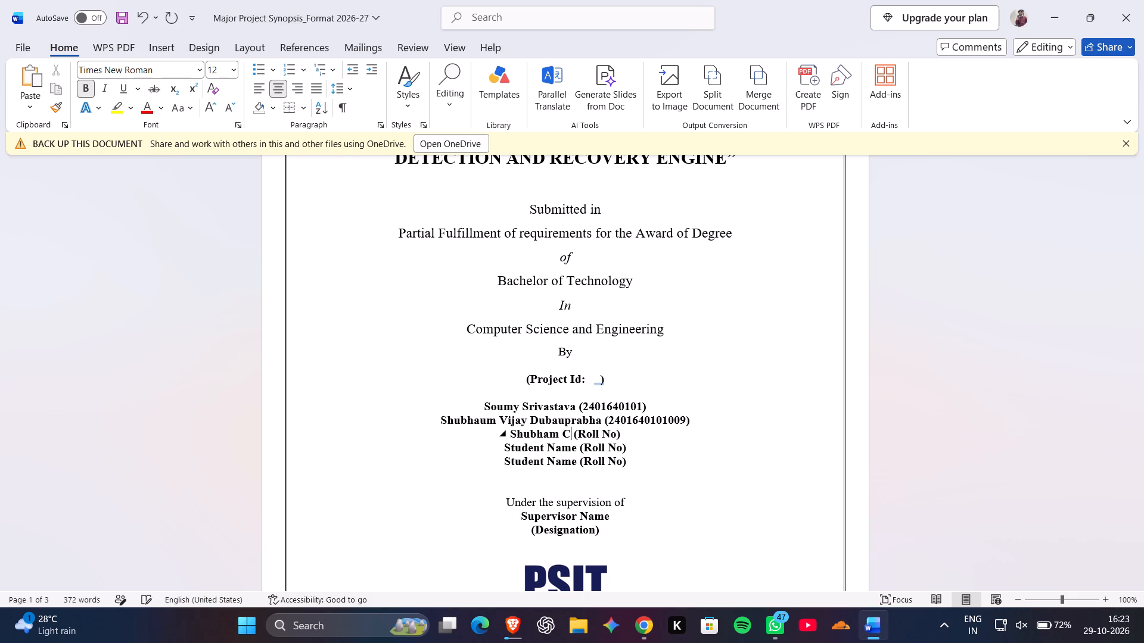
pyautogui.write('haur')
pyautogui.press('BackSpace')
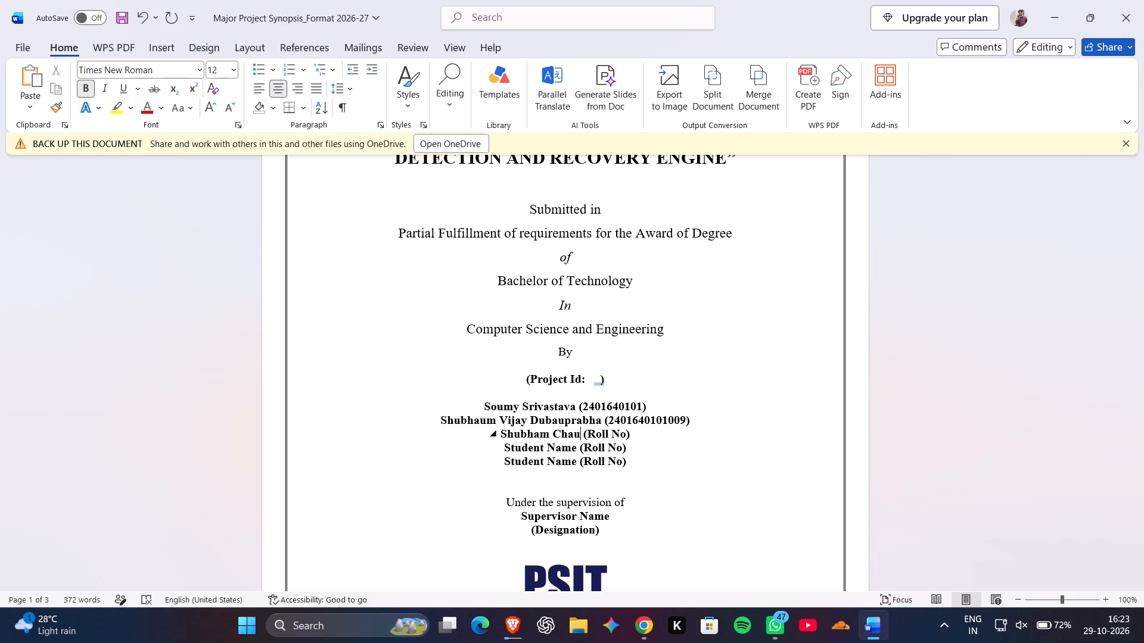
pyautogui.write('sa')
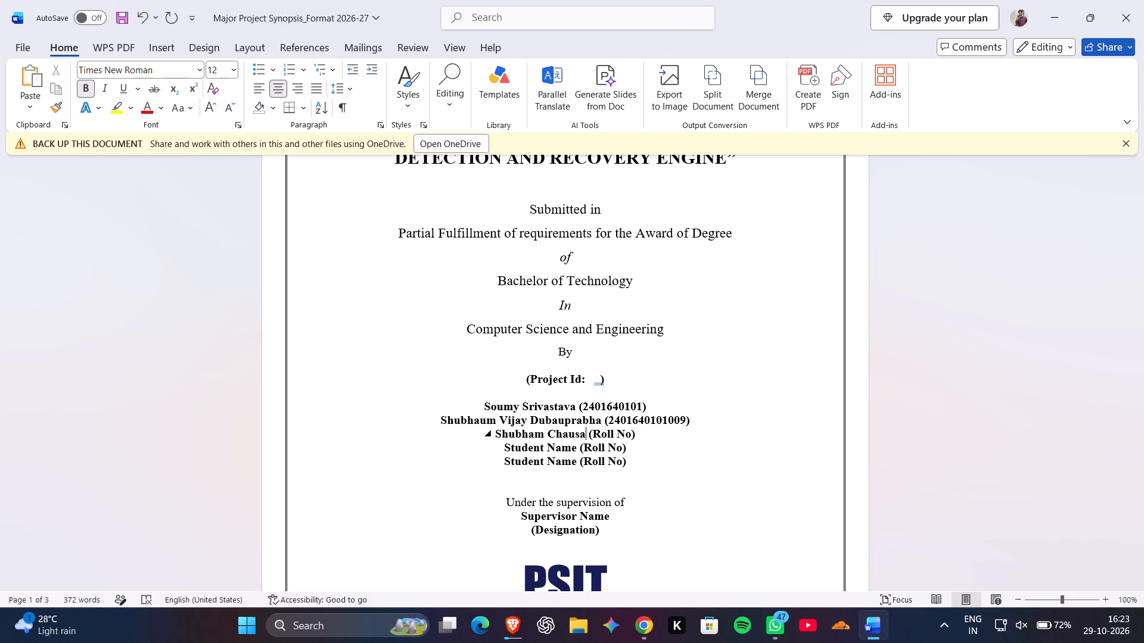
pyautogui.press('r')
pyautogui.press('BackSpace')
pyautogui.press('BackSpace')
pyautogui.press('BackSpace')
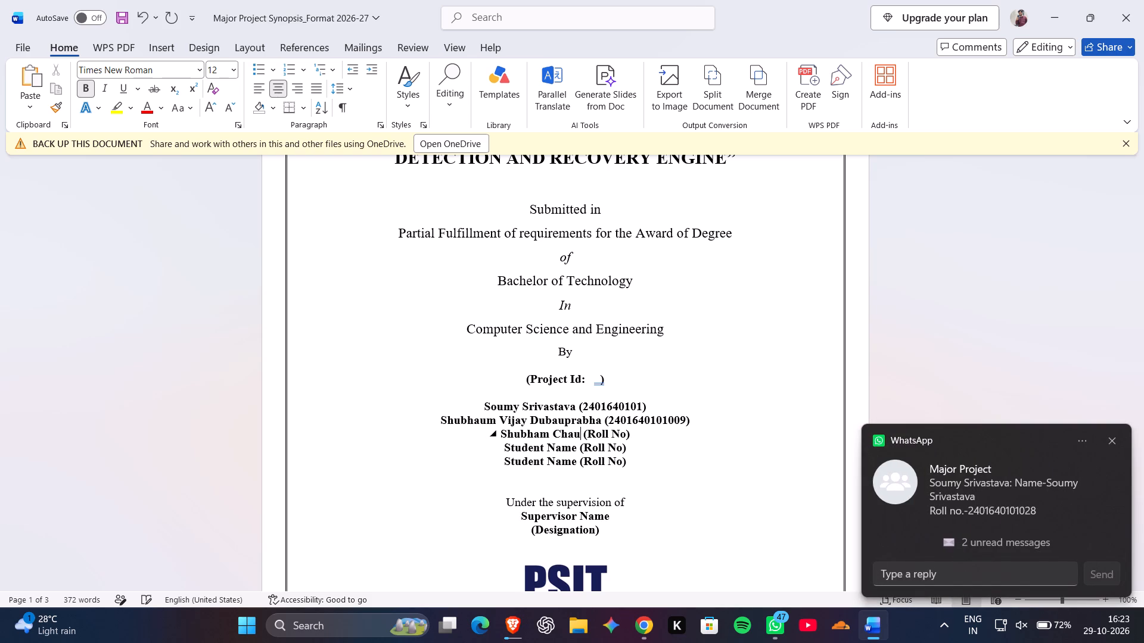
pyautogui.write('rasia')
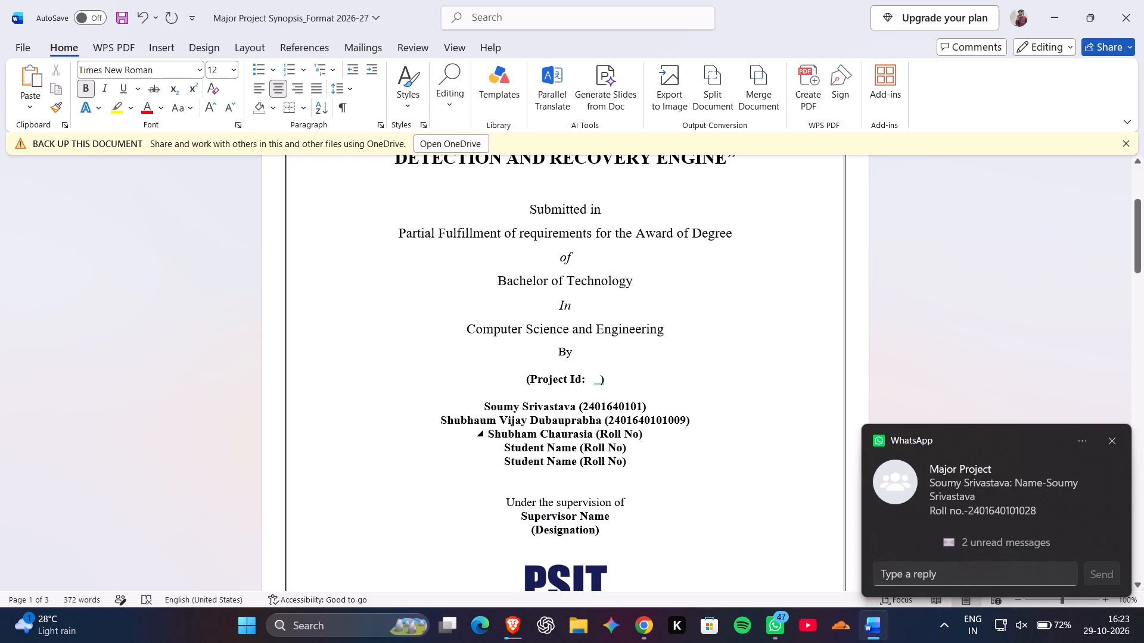
# Replace the "Roll No" placeholder on the third student line with that student's roll number, keeping the parentheses.
pyautogui.click(635, 432)
pyautogui.press('Right')
pyautogui.press('BackSpace')
pyautogui.press('BackSpace')
pyautogui.press('BackSpace')
pyautogui.press('BackSpace')
pyautogui.press('BackSpace')
pyautogui.press('BackSpace')
pyautogui.press('BackSpace')
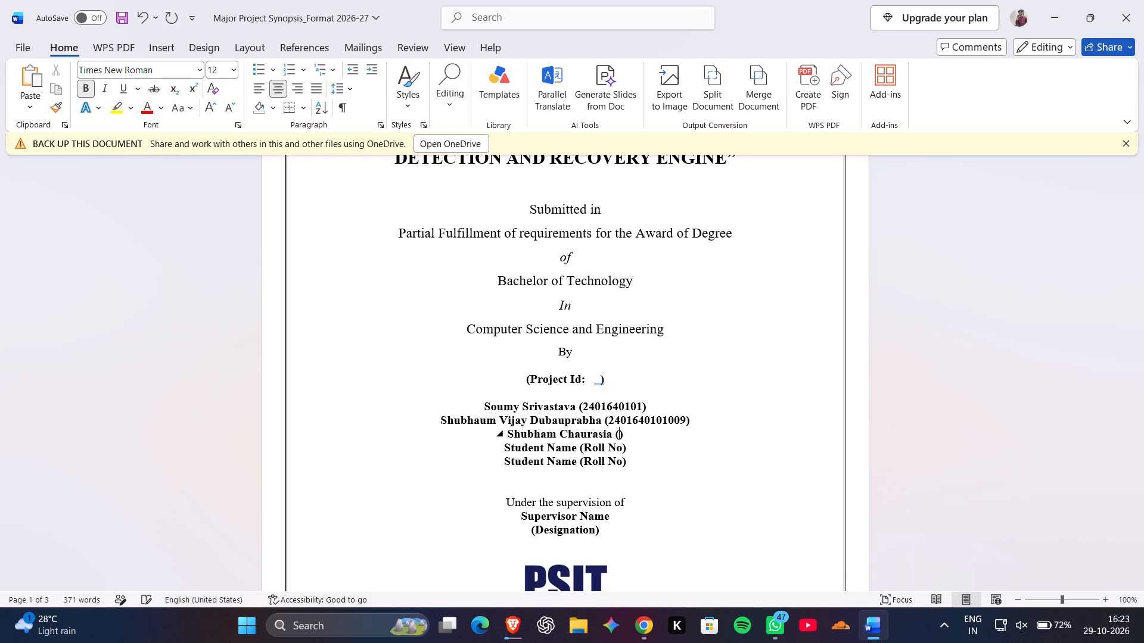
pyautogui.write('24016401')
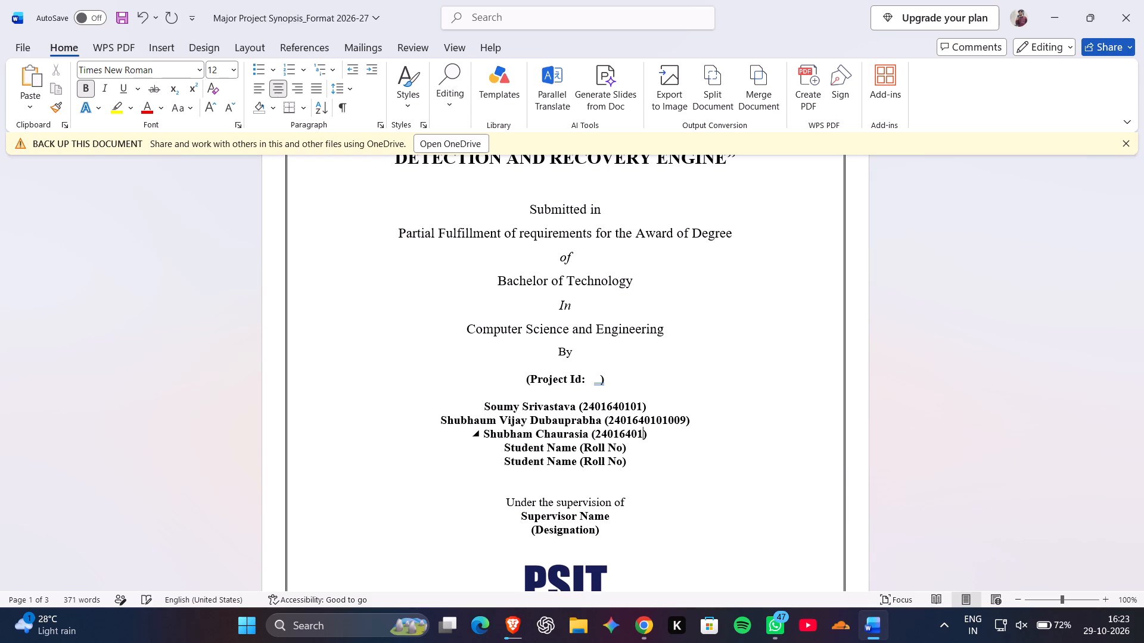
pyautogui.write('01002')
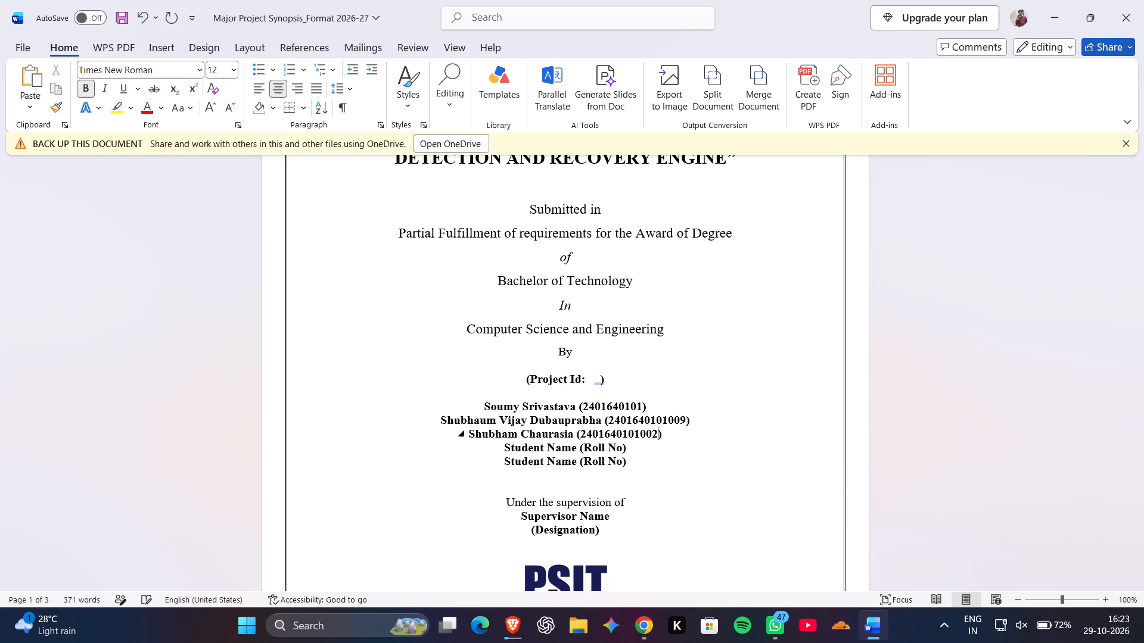
# Place the text cursor at the end of the "Student Name" placeholder on the fourth student line.
pyautogui.click(576, 450)
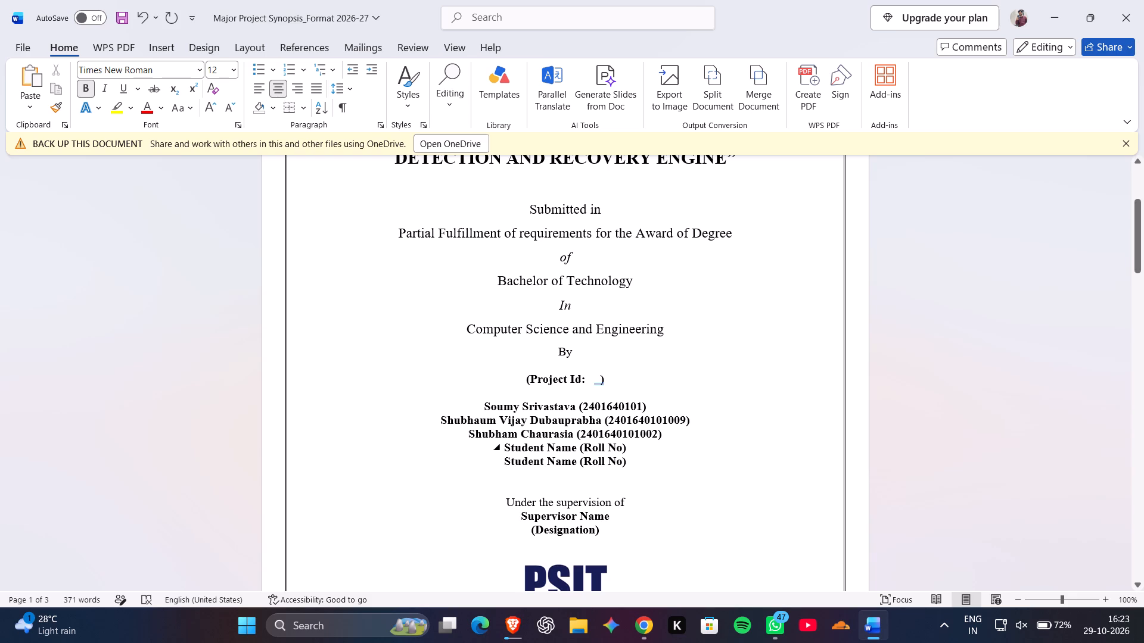
# Replace the "Student Name" placeholder on the fourth student line with that student's full name, leaving no stray characters.
pyautogui.press('BackSpace')
pyautogui.press('BackSpace')
pyautogui.press('BackSpace')
pyautogui.press('BackSpace')
pyautogui.press('BackSpace')
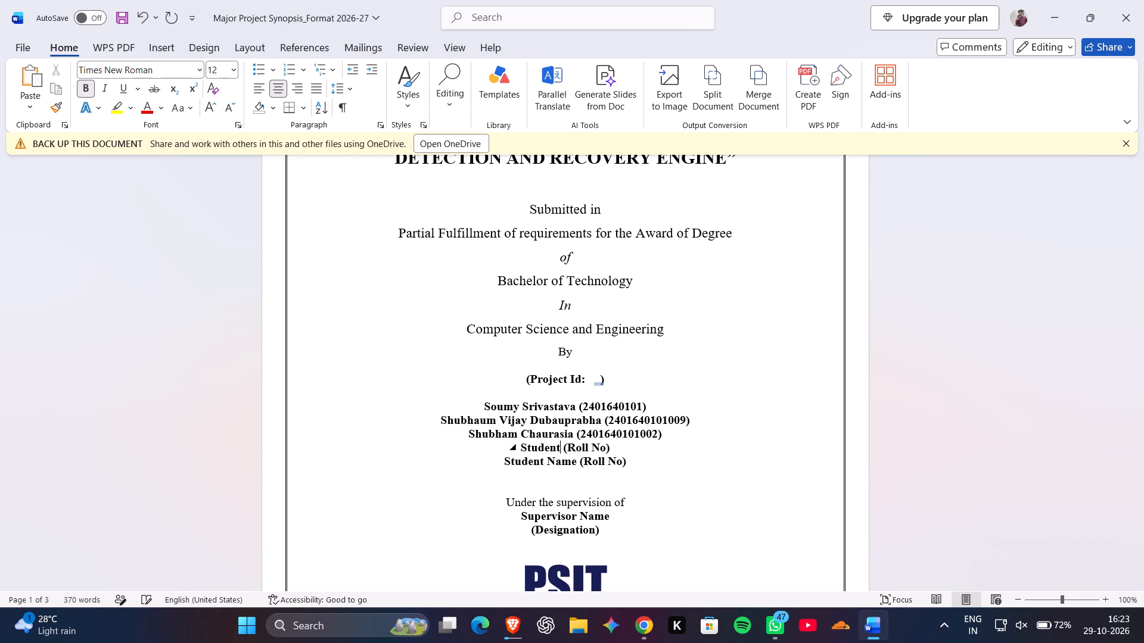
pyautogui.press('BackSpace')
pyautogui.press('BackSpace')
pyautogui.press('BackSpace')
pyautogui.press('BackSpace')
pyautogui.press('BackSpace')
pyautogui.press('BackSpace')
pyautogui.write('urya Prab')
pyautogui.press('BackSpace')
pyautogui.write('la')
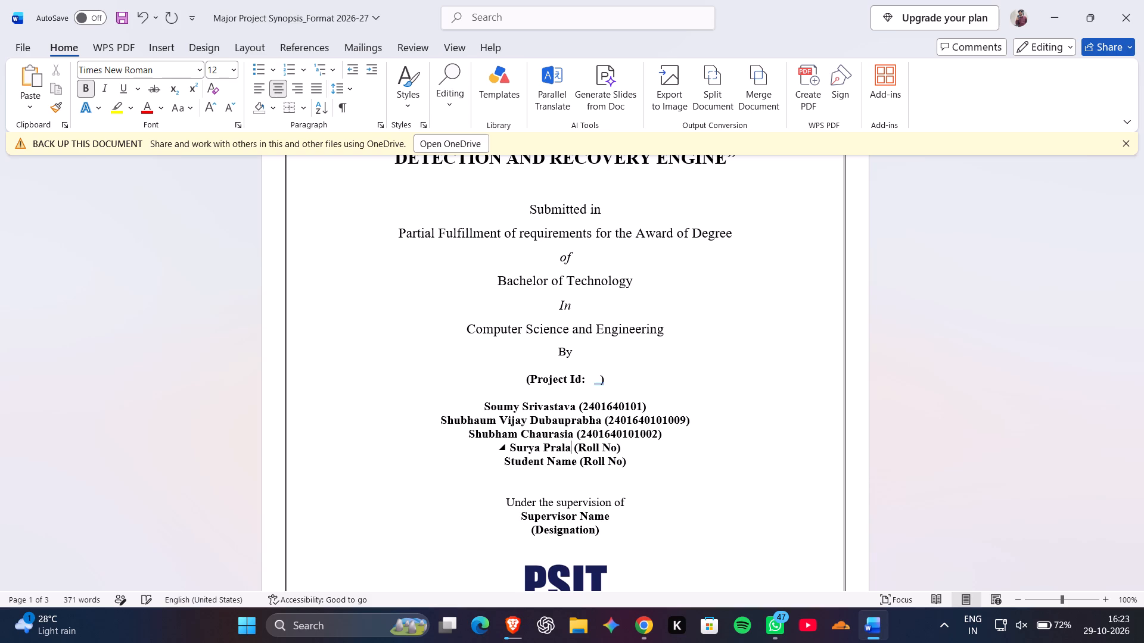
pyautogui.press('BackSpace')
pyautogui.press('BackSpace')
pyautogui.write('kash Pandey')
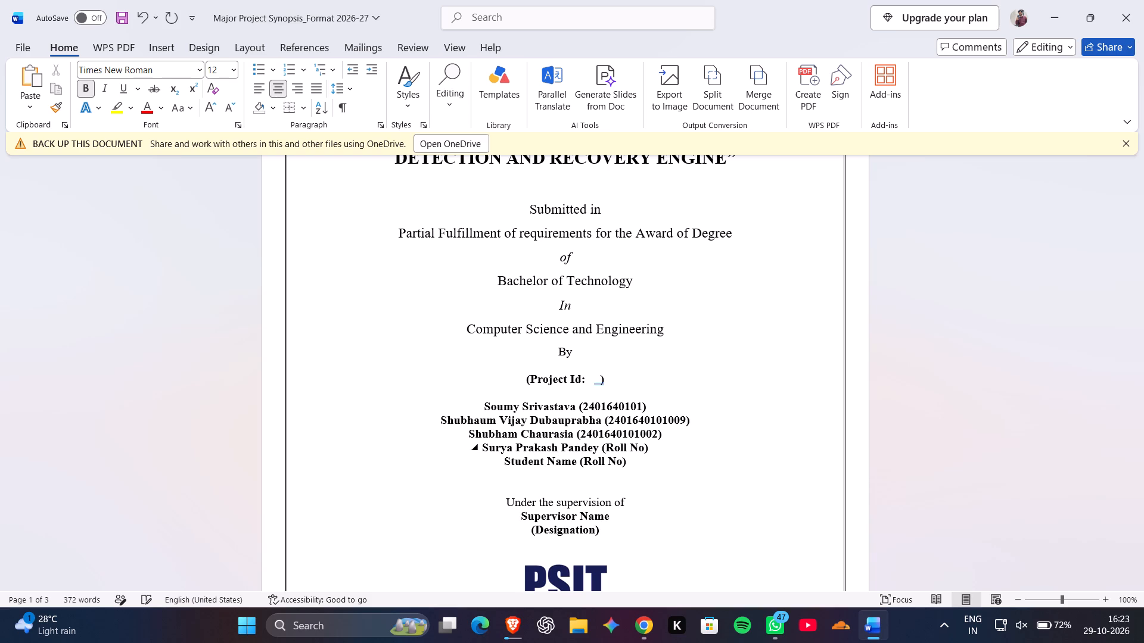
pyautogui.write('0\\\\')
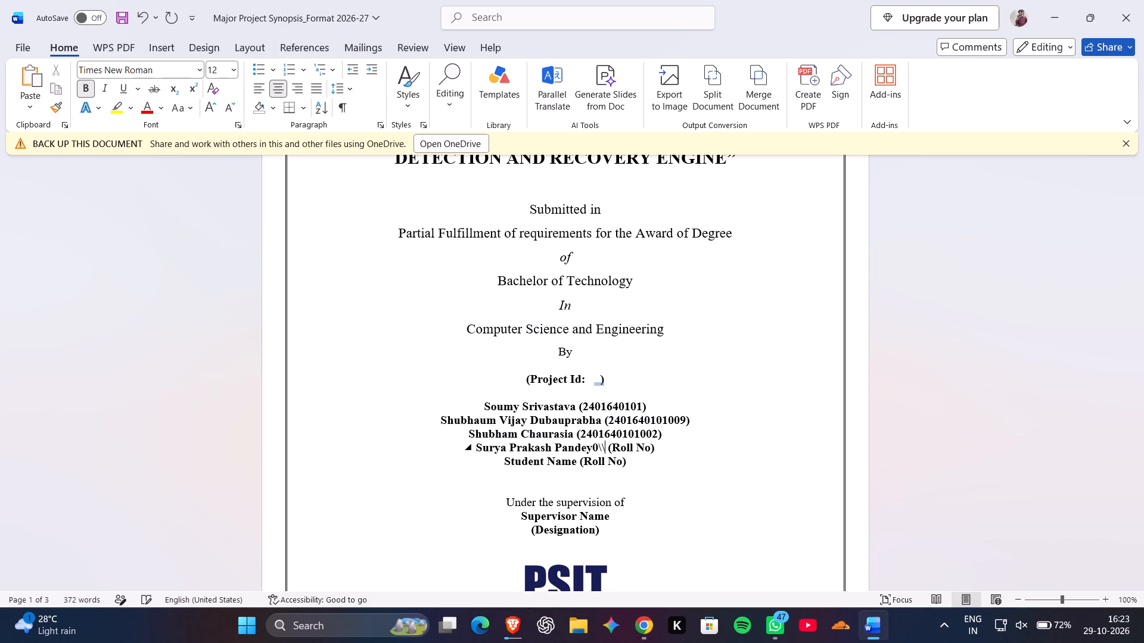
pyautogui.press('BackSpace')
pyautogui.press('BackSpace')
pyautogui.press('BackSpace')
# Clear the "Roll No" placeholder text beside the fourth student's name, keeping the parentheses.
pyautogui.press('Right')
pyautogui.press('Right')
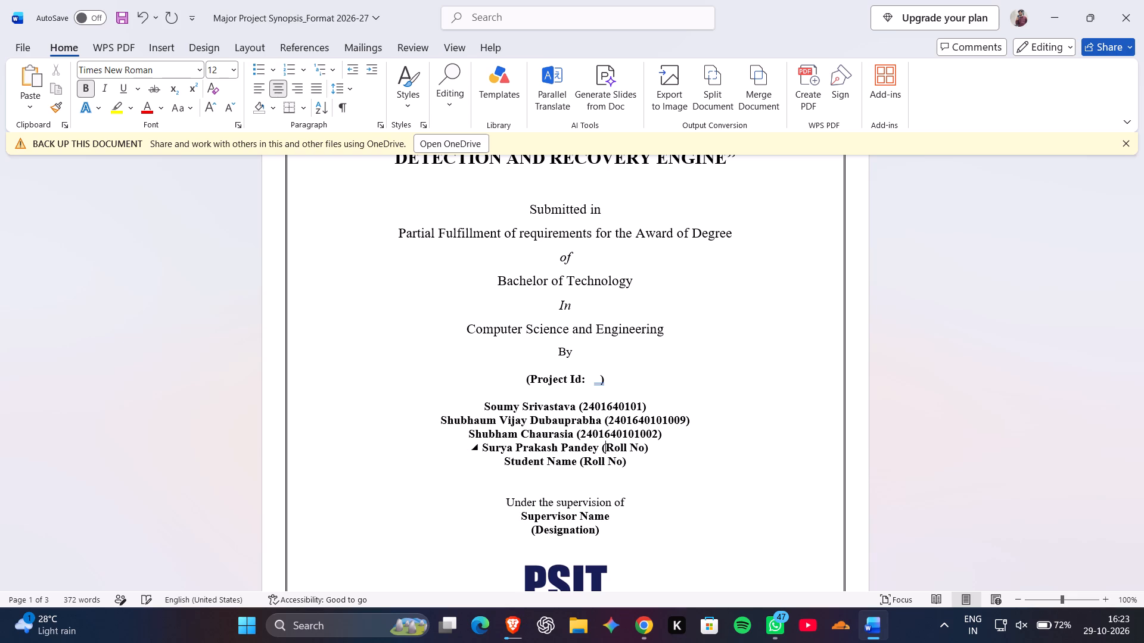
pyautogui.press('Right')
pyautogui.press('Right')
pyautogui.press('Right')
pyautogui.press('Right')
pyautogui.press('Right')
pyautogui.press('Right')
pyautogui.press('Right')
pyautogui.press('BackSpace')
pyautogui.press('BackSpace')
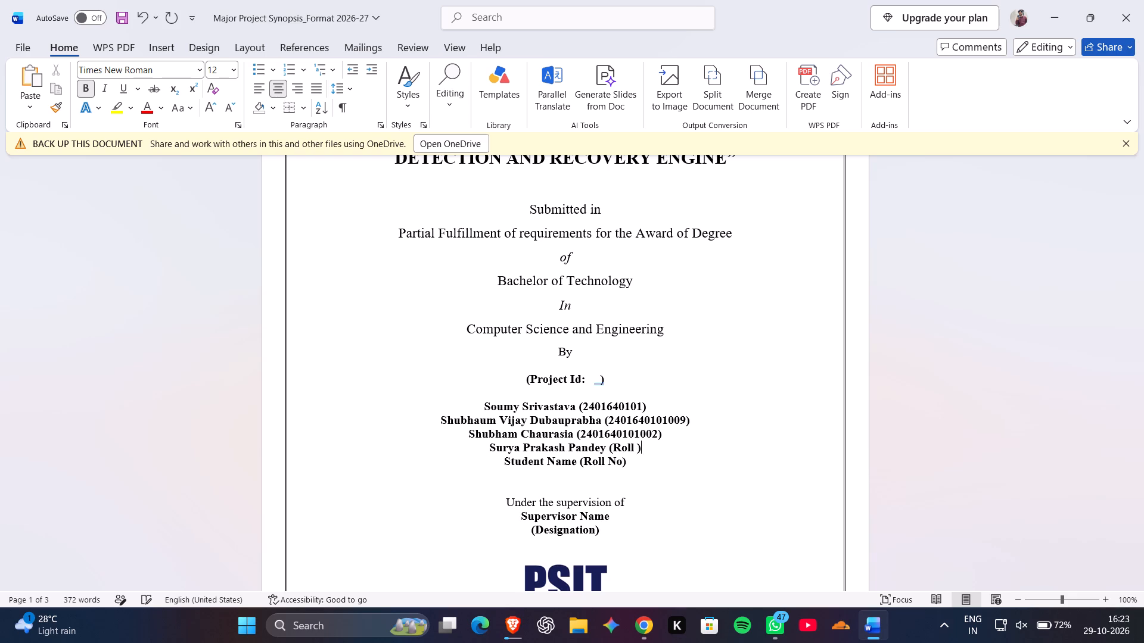
# Replace the remaining "Roll" placeholder text on the fourth student line with that student's full roll number, inside the parentheses.
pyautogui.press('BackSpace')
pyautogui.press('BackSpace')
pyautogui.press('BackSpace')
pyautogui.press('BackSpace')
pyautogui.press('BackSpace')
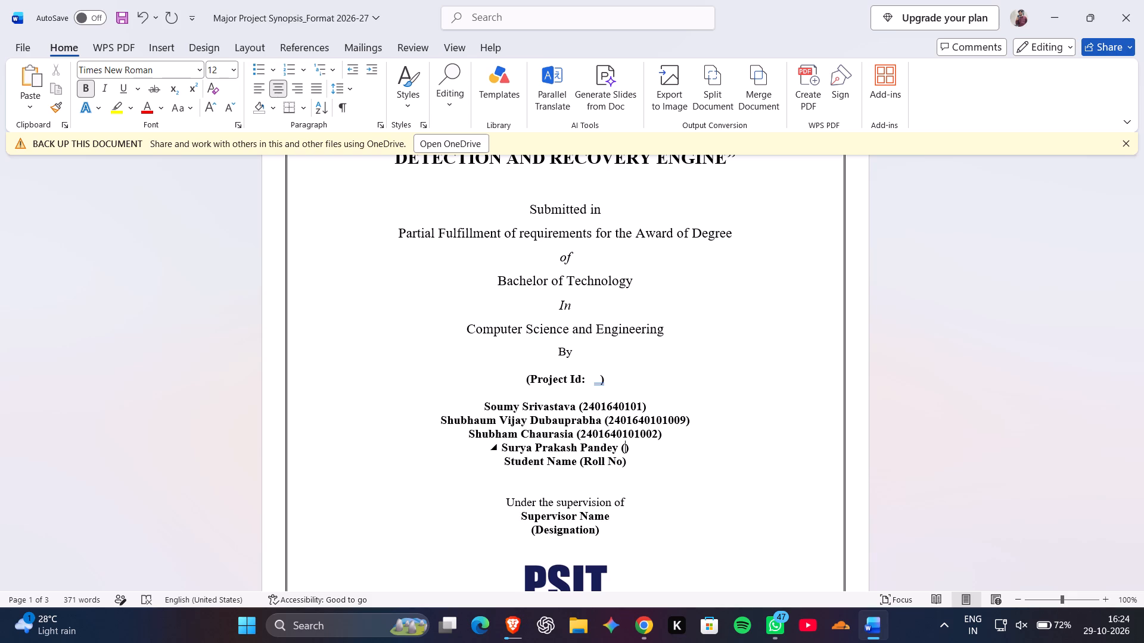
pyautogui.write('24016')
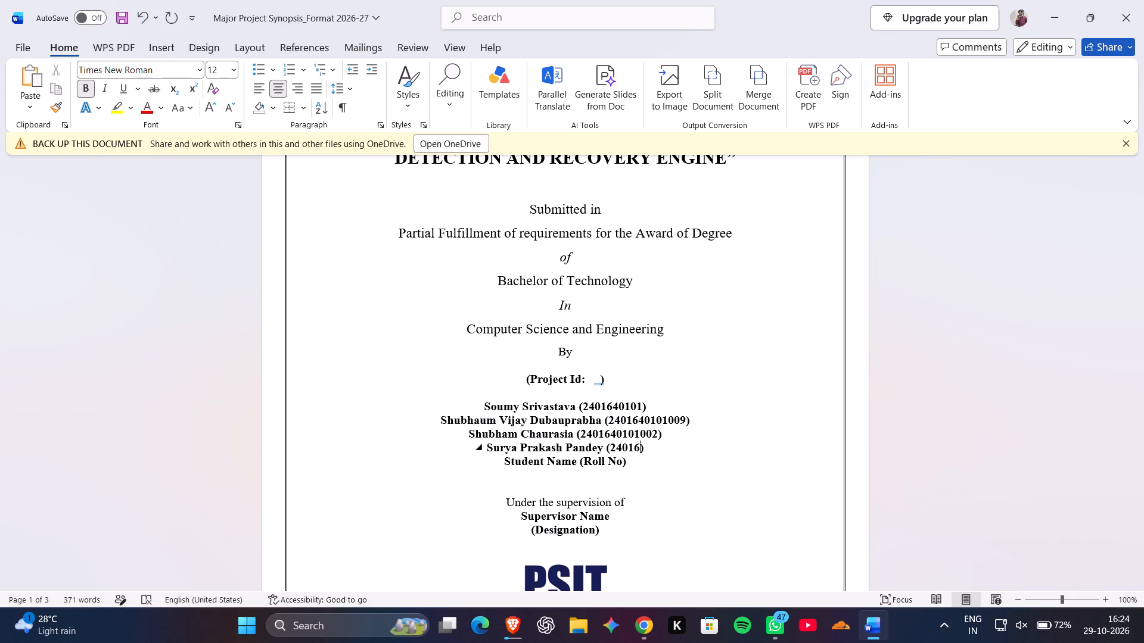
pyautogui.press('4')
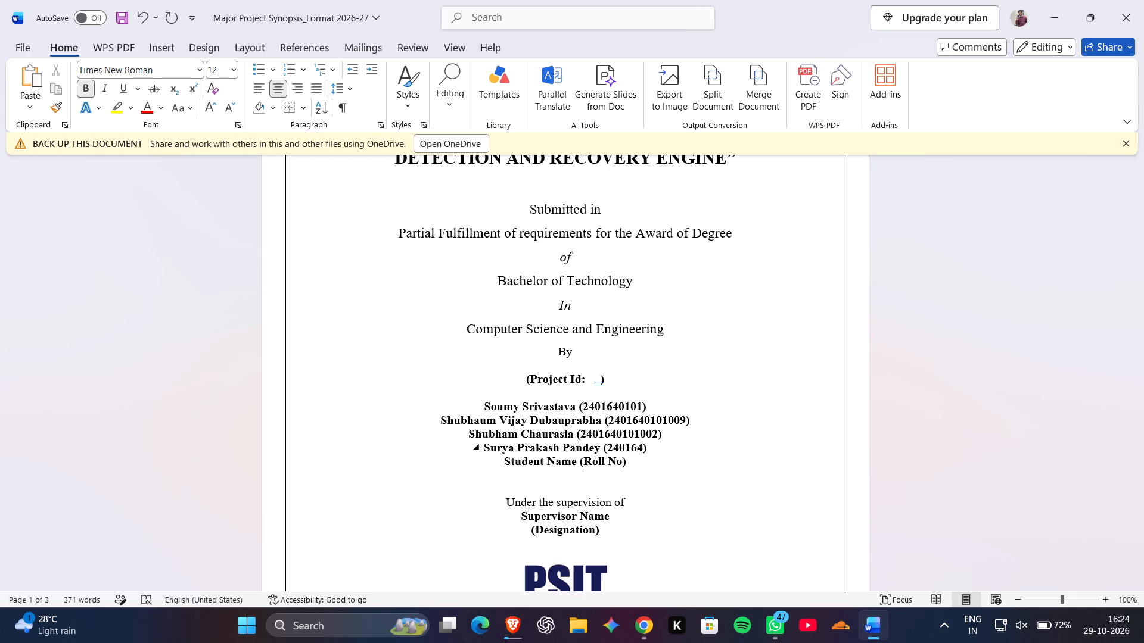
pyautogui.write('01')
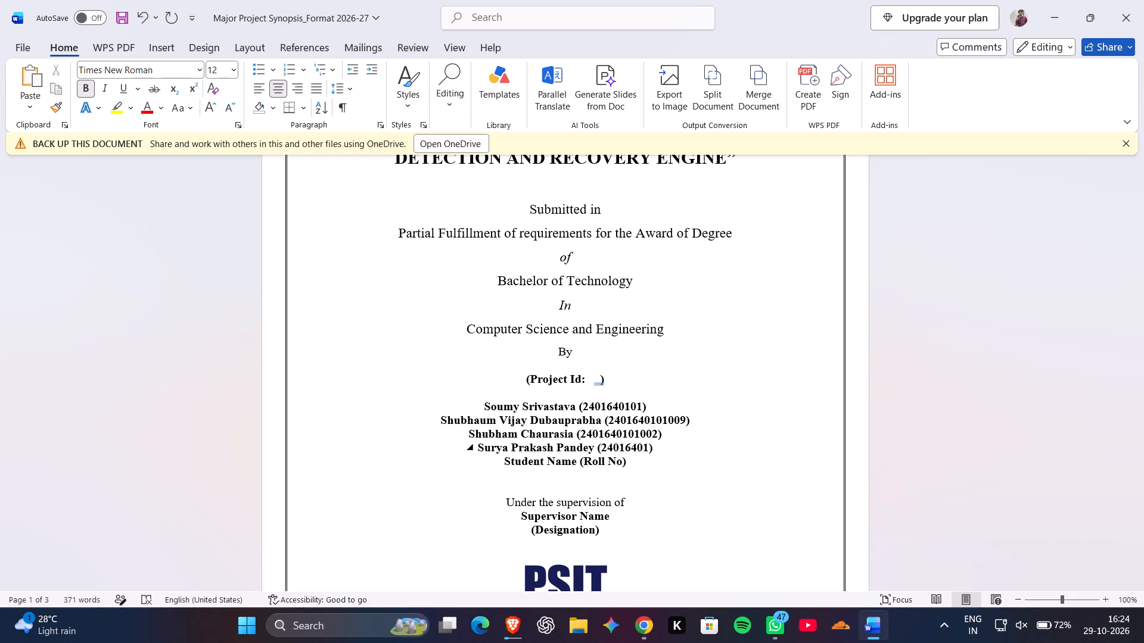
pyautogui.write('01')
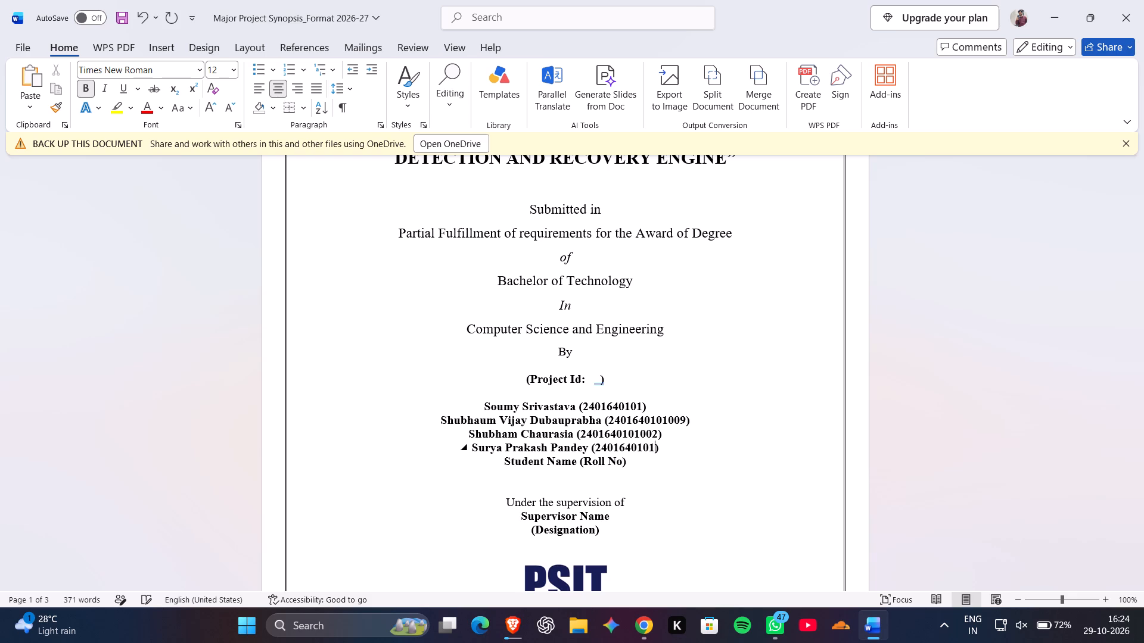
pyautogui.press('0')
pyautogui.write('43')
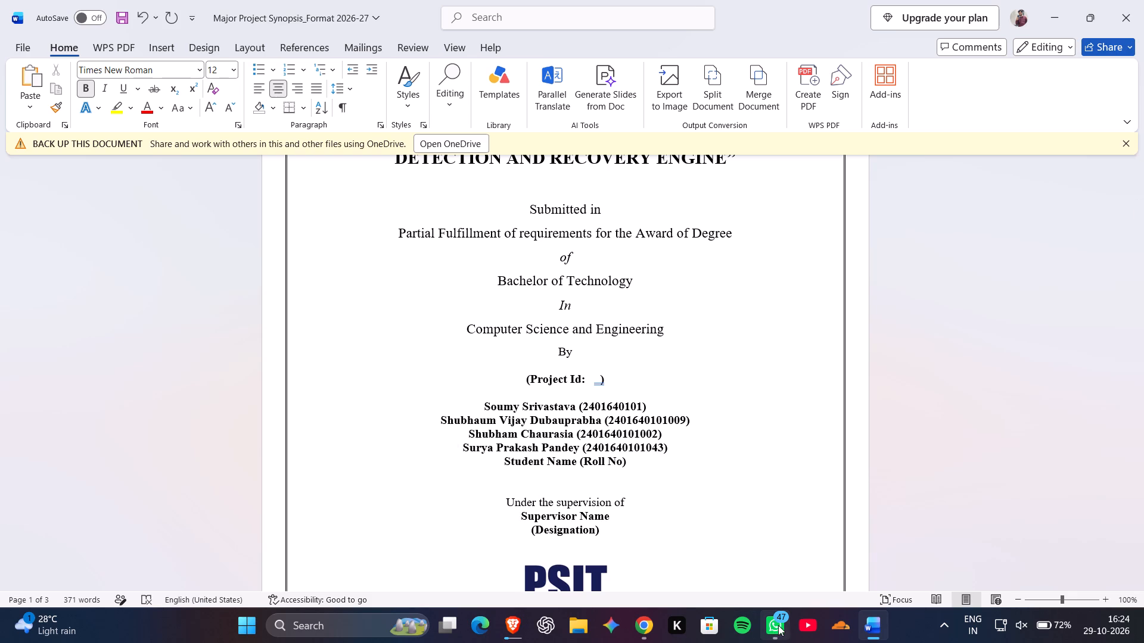
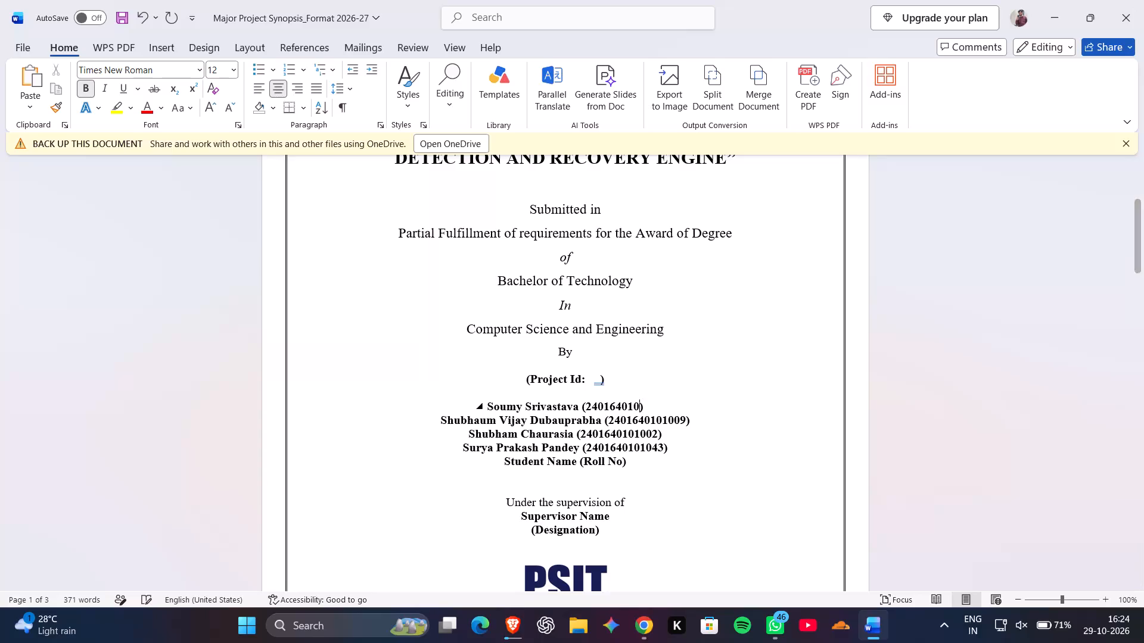
# Replace the roll number in parentheses on the first student line of the cover page with that student's correct roll number.
pyautogui.press('BackSpace')
pyautogui.press('BackSpace')
pyautogui.press('BackSpace')
pyautogui.press('BackSpace')
pyautogui.press('BackSpace')
pyautogui.press('BackSpace')
pyautogui.press('BackSpace')
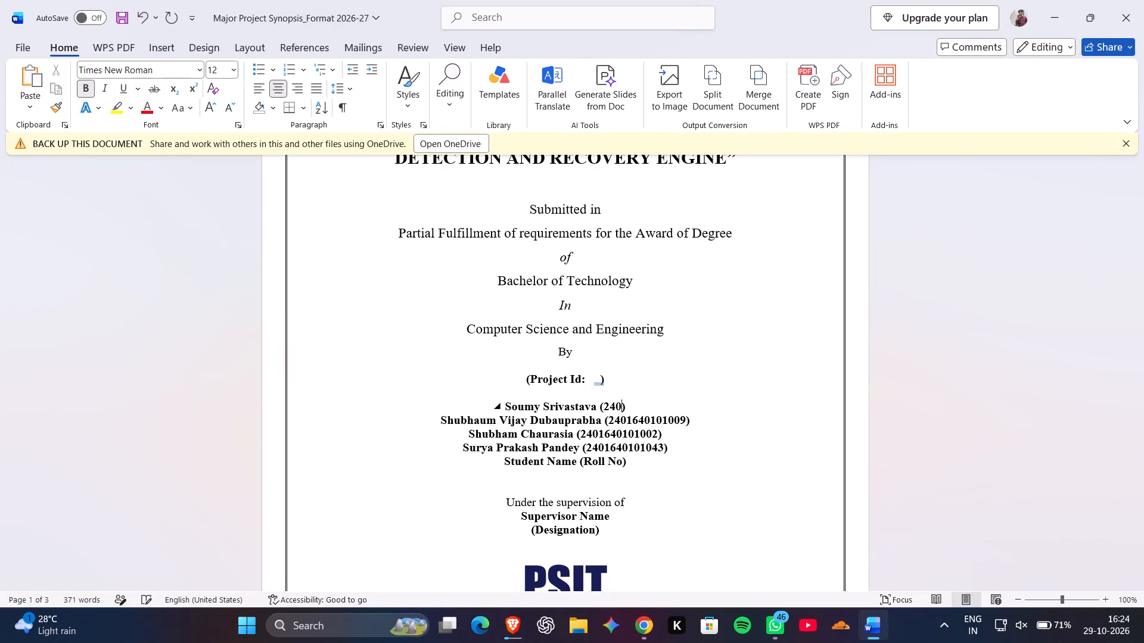
pyautogui.press('BackSpace')
pyautogui.press('BackSpace')
pyautogui.hotkey('ctrl', 'v')
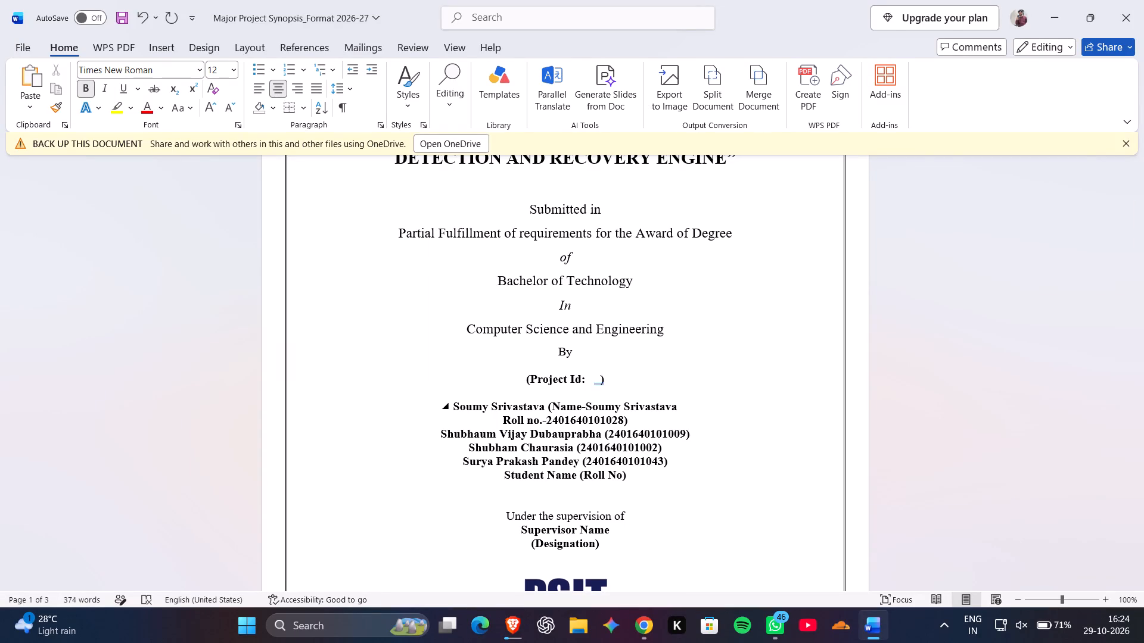
pyautogui.hotkey('ctrl', 'z')
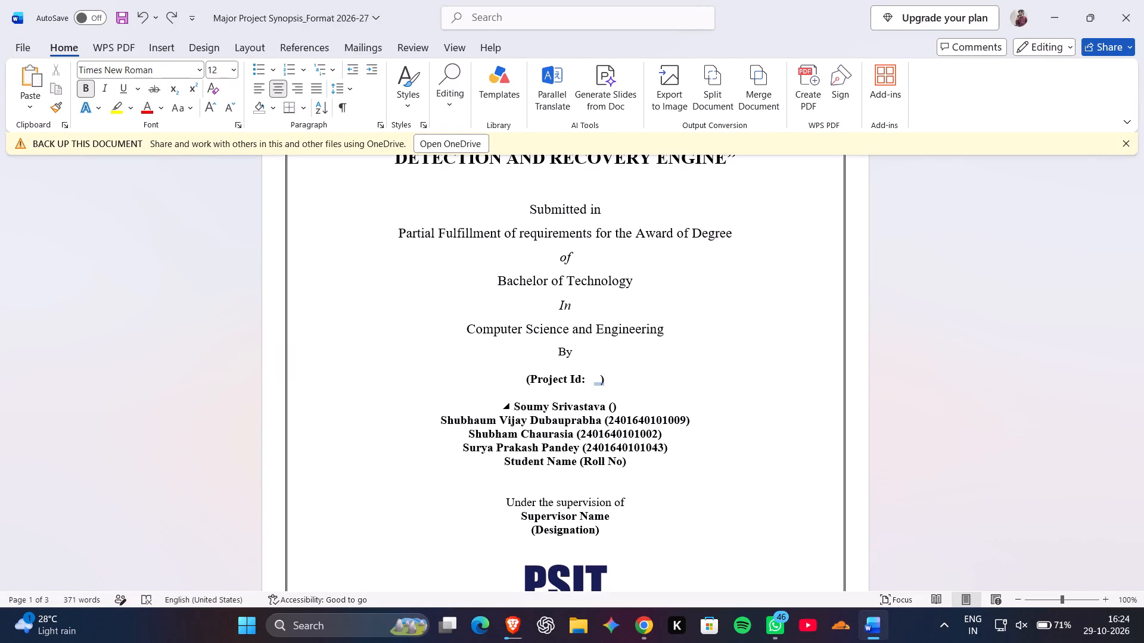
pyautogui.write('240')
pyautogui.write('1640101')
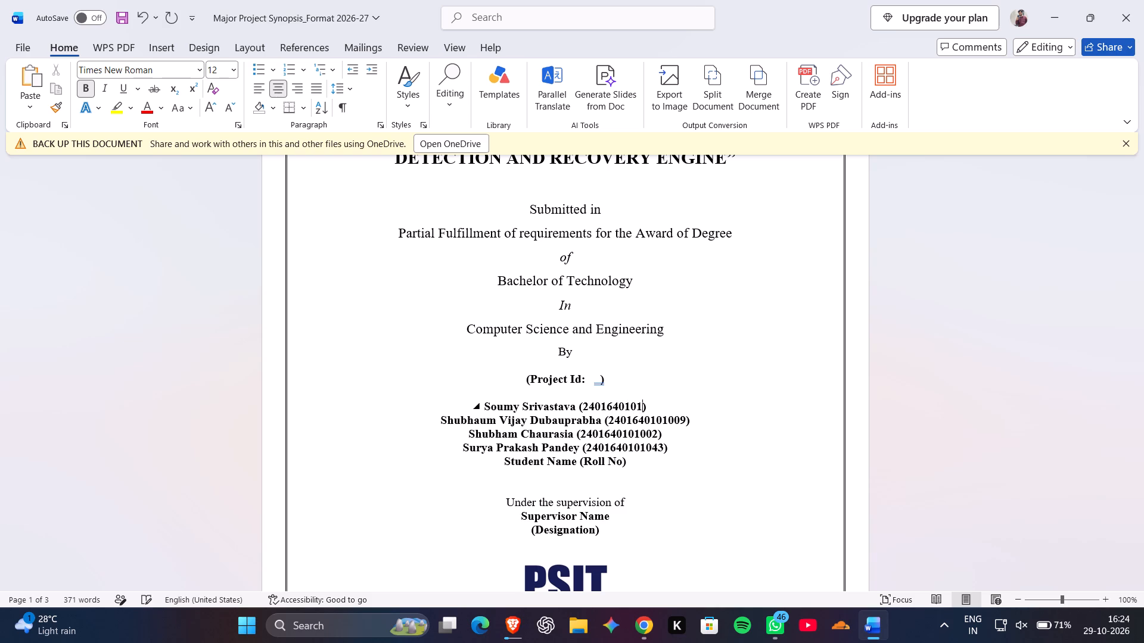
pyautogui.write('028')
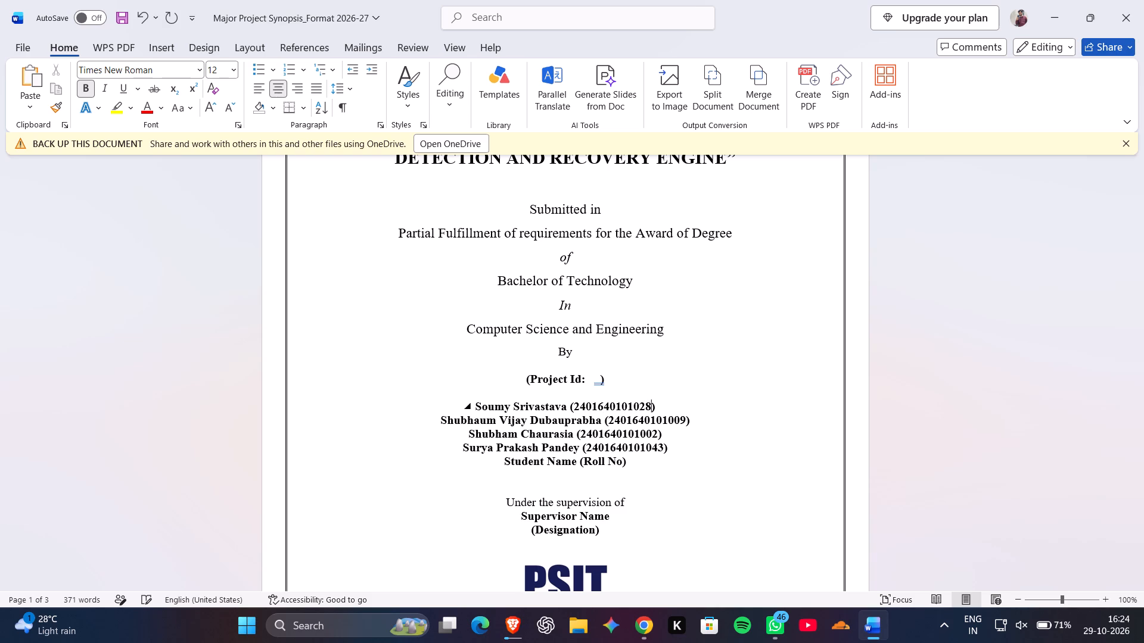
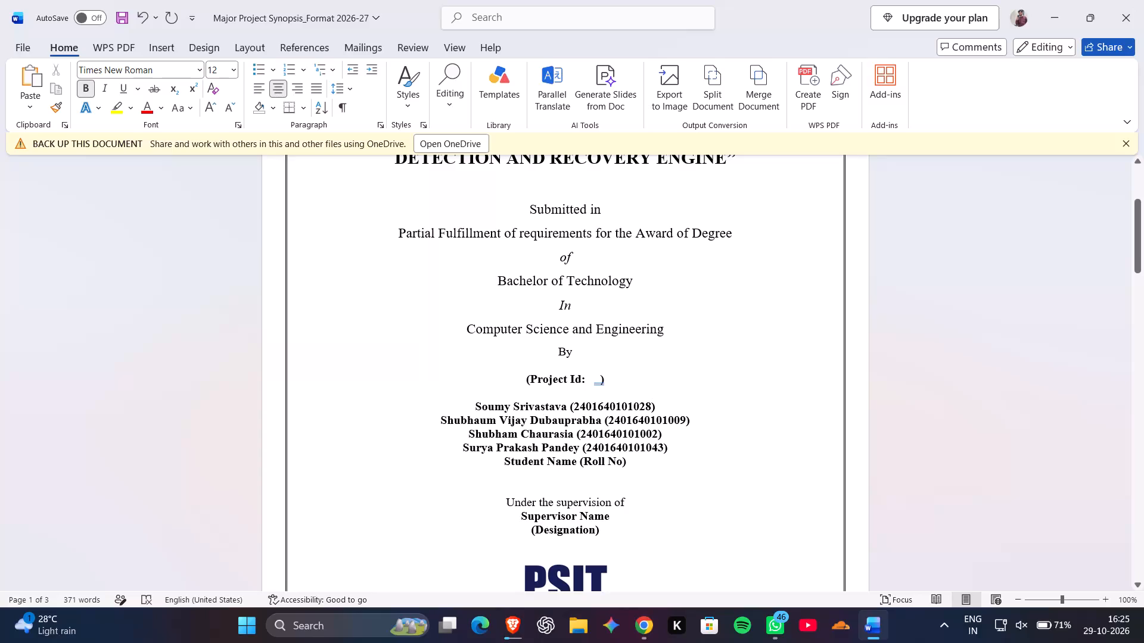
# Place the text cursor at the end of the fourth student's roll number, just before the closing parenthesis.
pyautogui.click(663, 448)
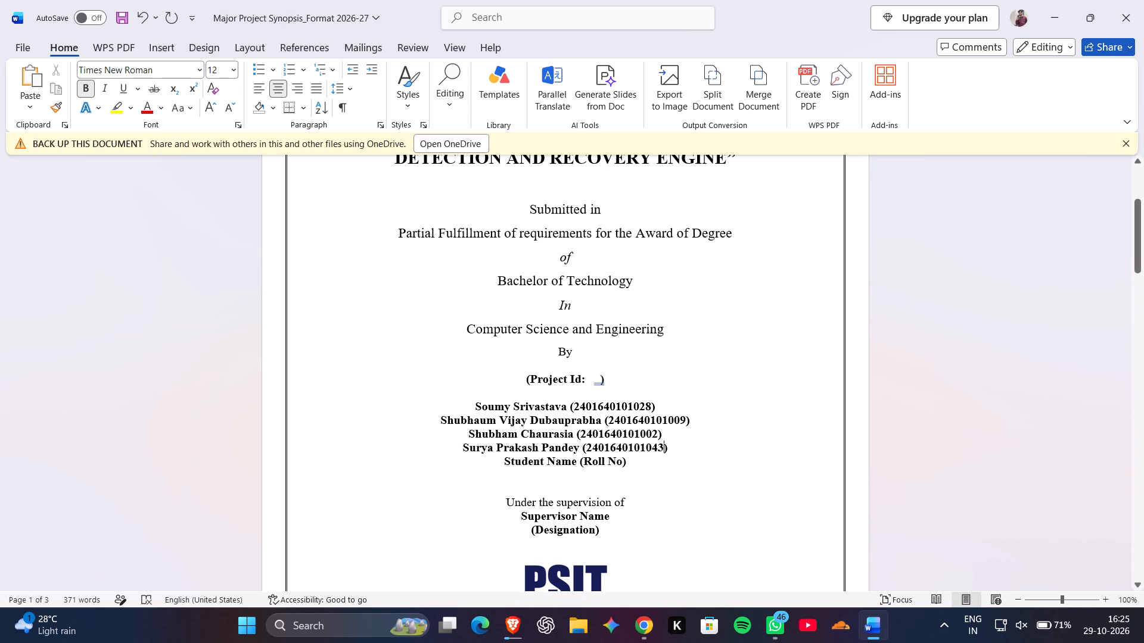
# Re-enter the last digit of the roll number on the fourth student line as 3.
pyautogui.press('BackSpace')
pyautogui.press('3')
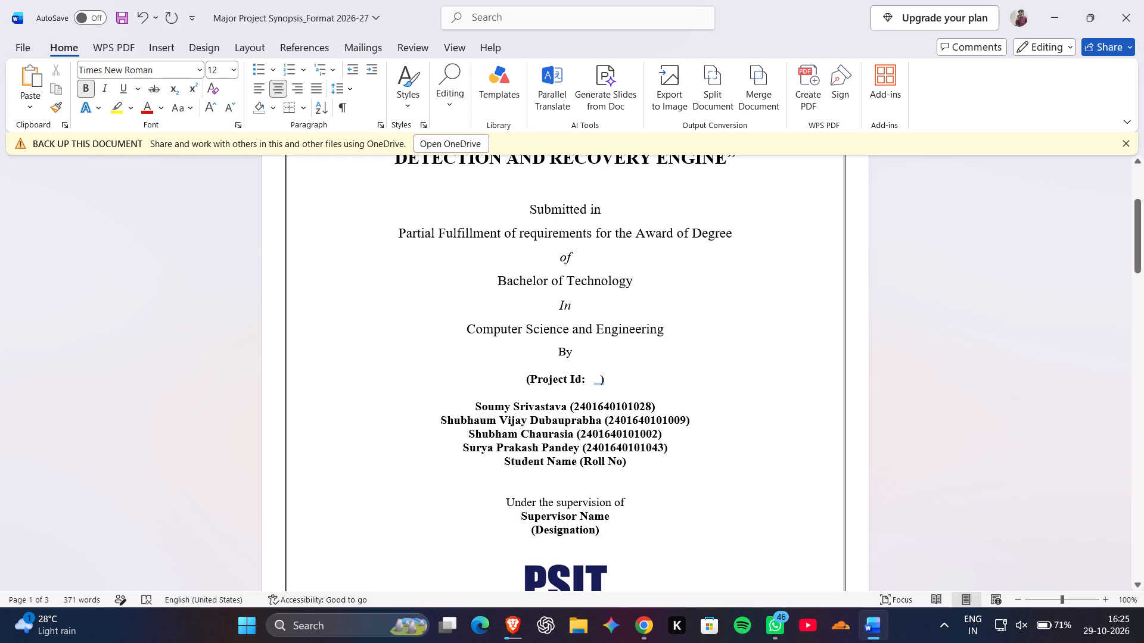
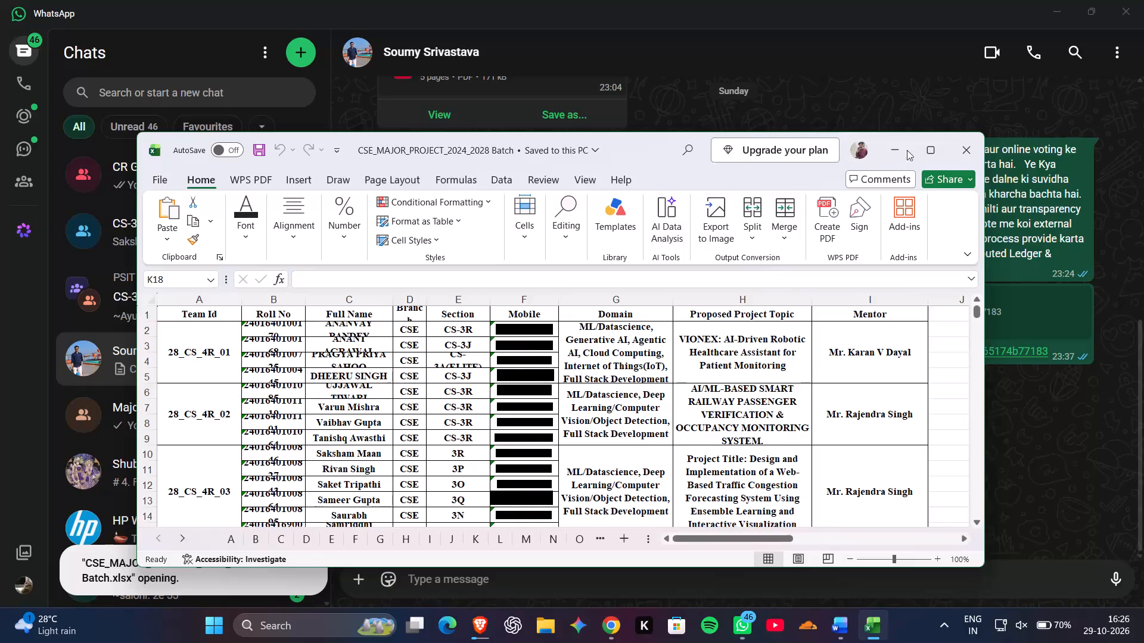
# In Excel, look through the team list on sheet R of the CSE_MAJOR_PROJECT_2024_2028 workbook, including proposed project topics and mentors.
pyautogui.click(918, 151)
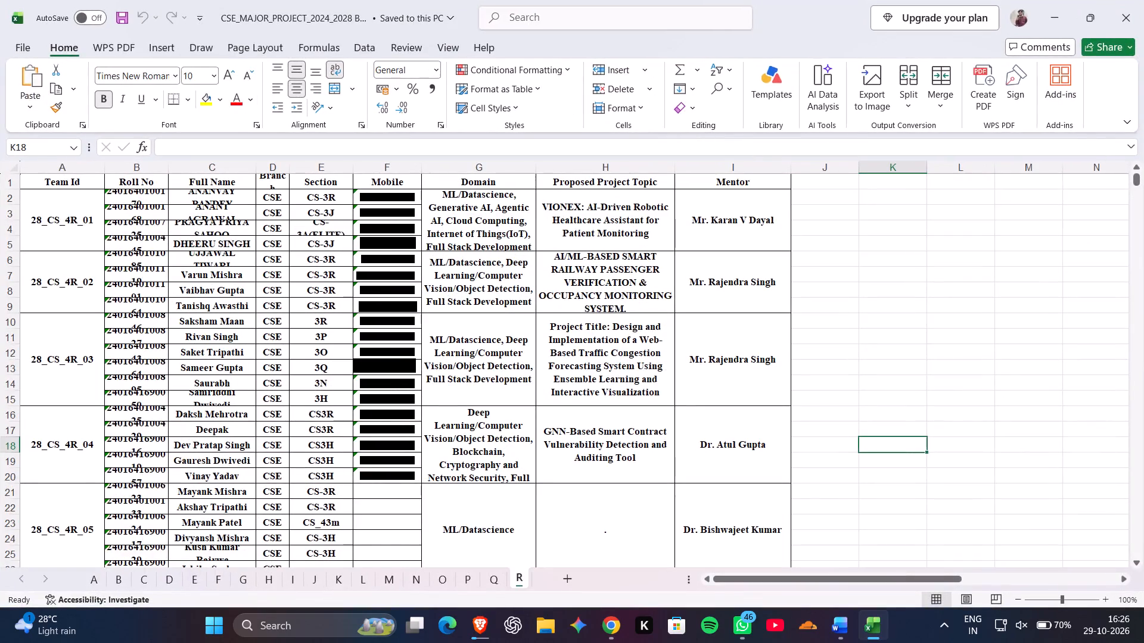
pyautogui.scroll(-3, 503, 387)
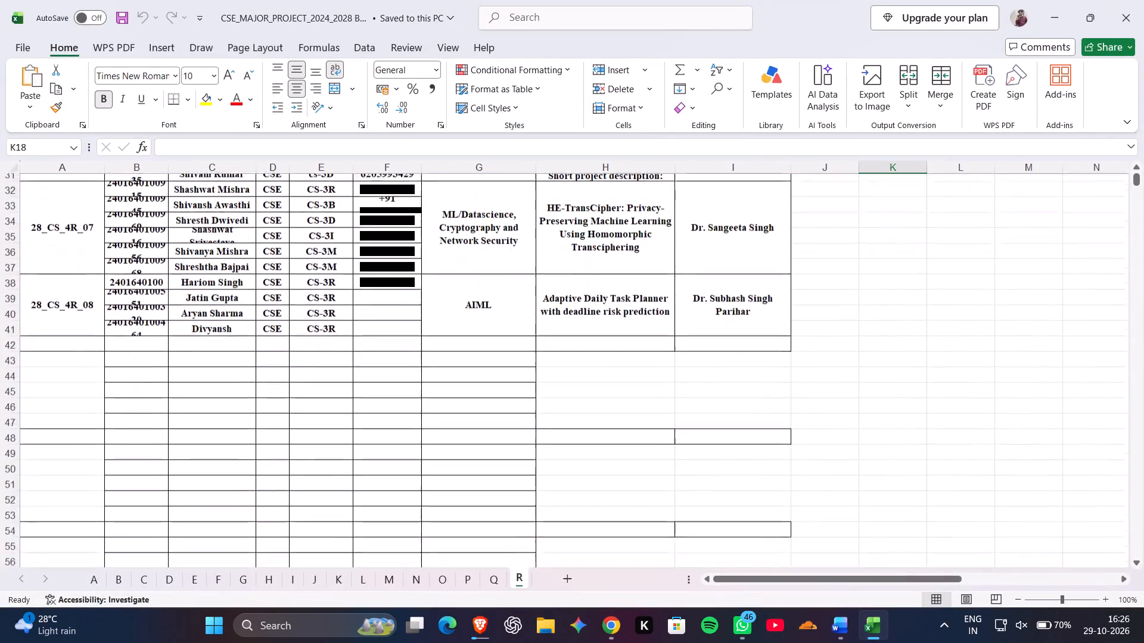
pyautogui.scroll(8, 503, 387)
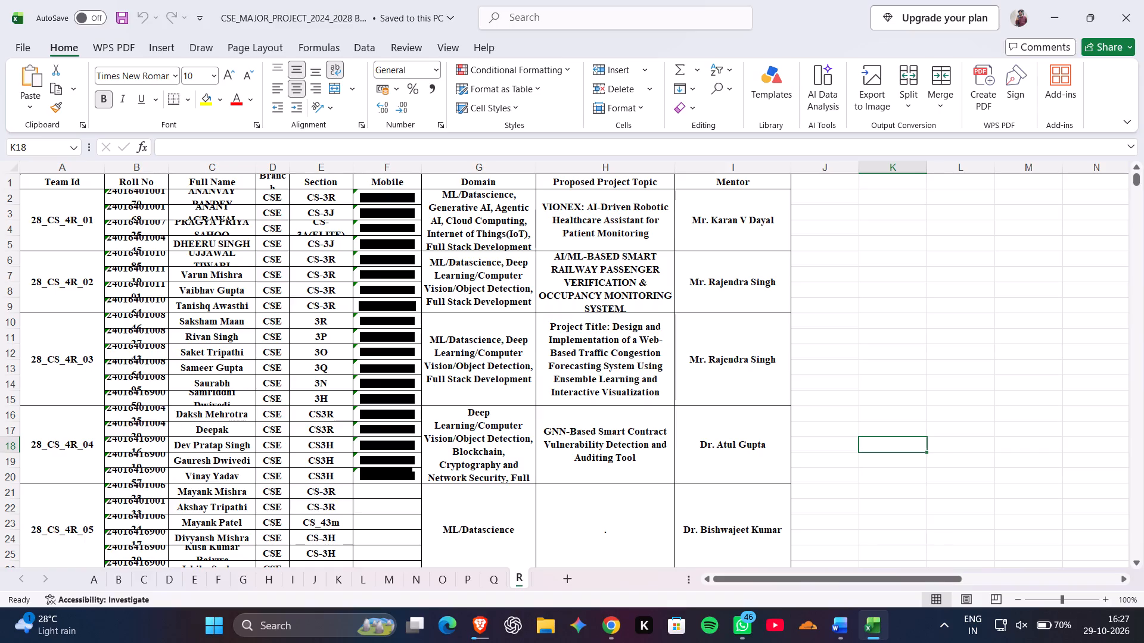
pyautogui.click(740, 171)
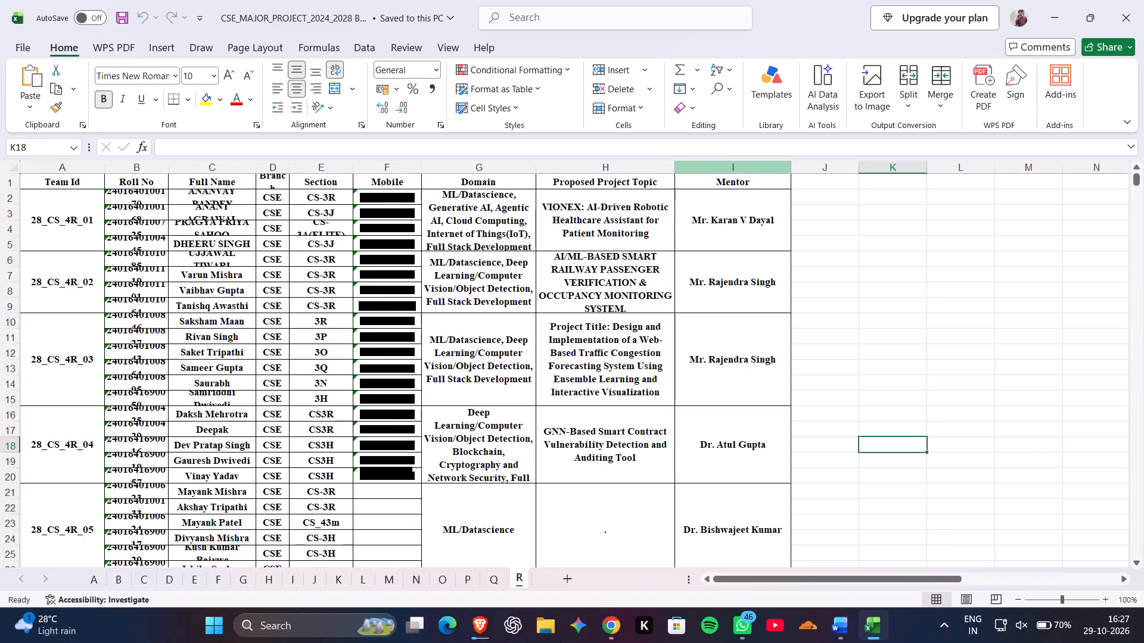
pyautogui.click(812, 170)
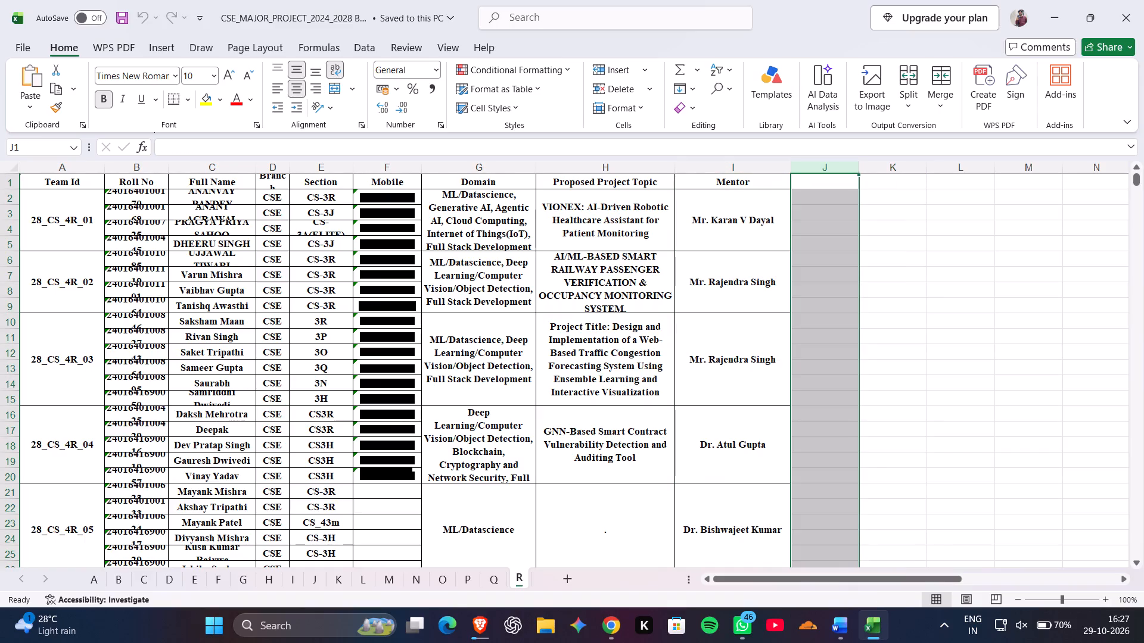
# Review the proposed project topics and mentors of the first teams on sheet R of the major project workbook.
pyautogui.click(744, 167)
pyautogui.click(590, 166)
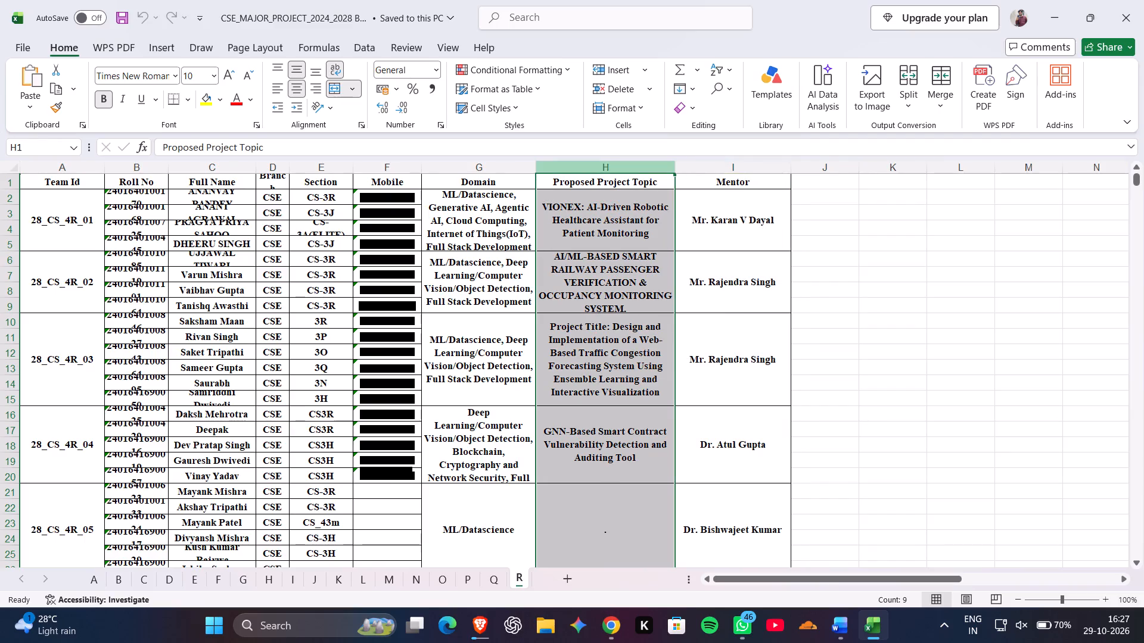
pyautogui.scroll(4, 440, 344)
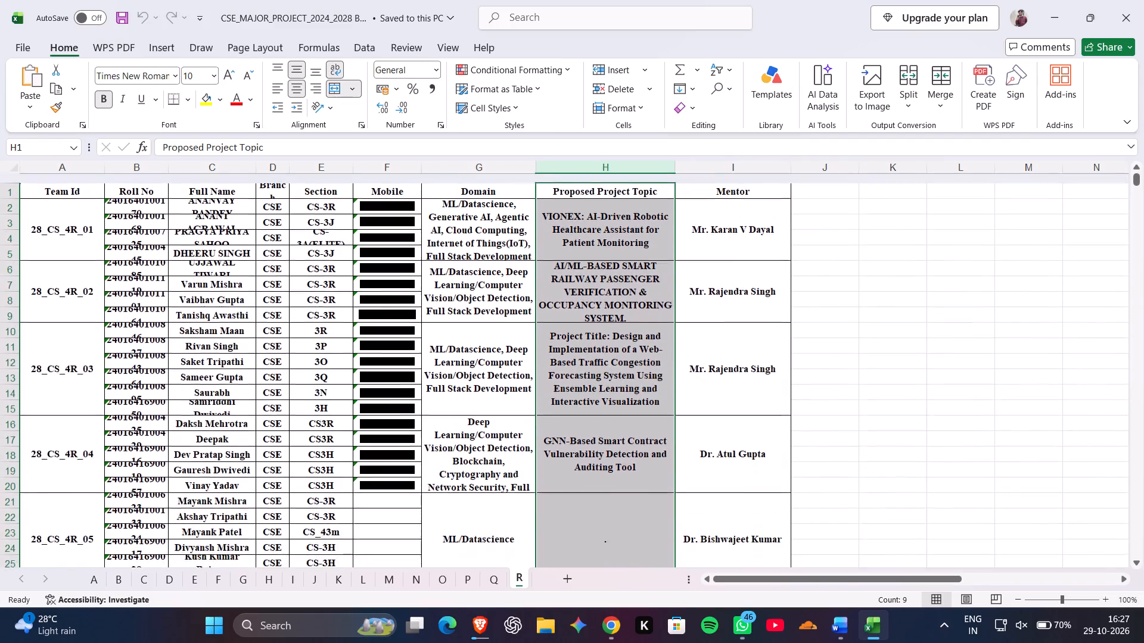
pyautogui.scroll(1, 440, 344)
pyautogui.scroll(-7, 440, 344)
pyautogui.scroll(12, 440, 344)
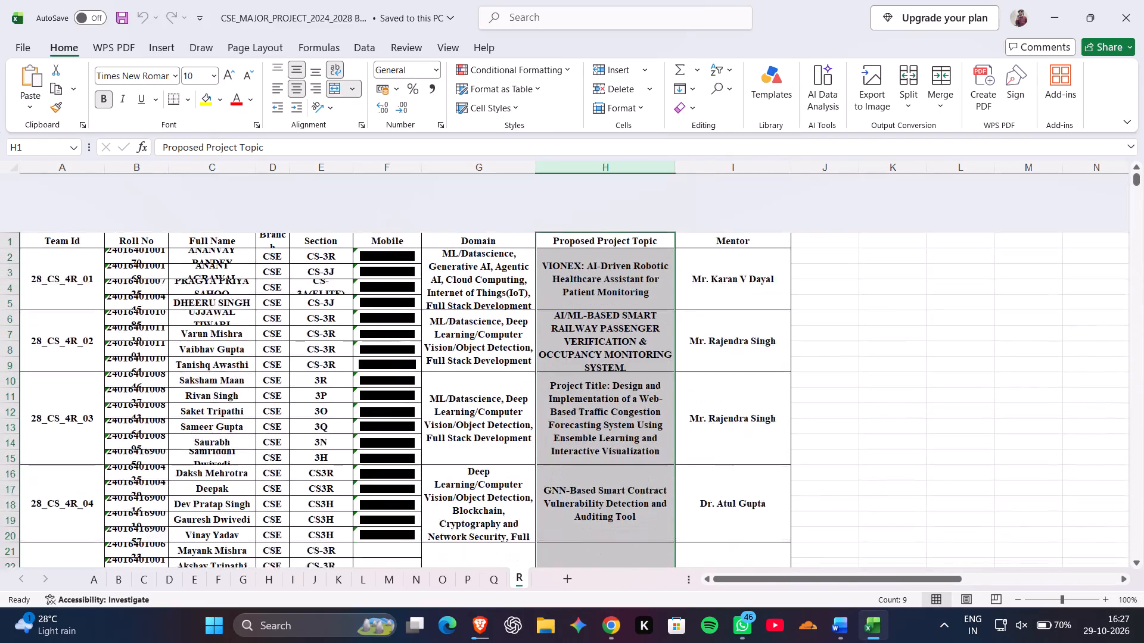
# Look through the team listings on sheet C, checking team members, domains, project topics and mentors.
pyautogui.click(147, 580)
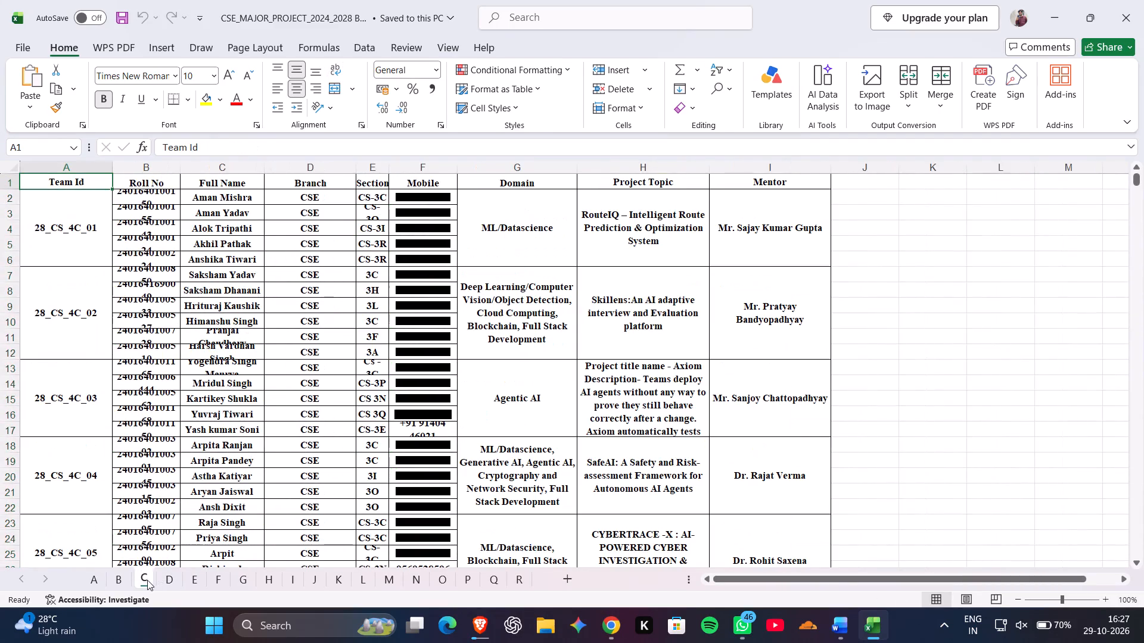
pyautogui.scroll(-4, 493, 445)
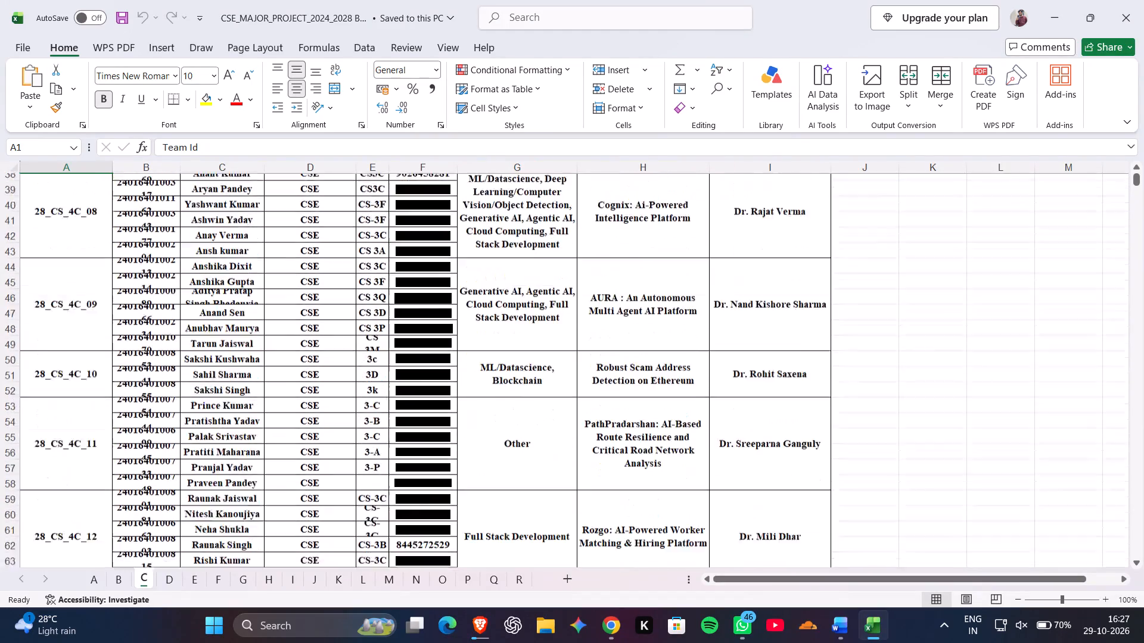
pyautogui.scroll(-5, 493, 445)
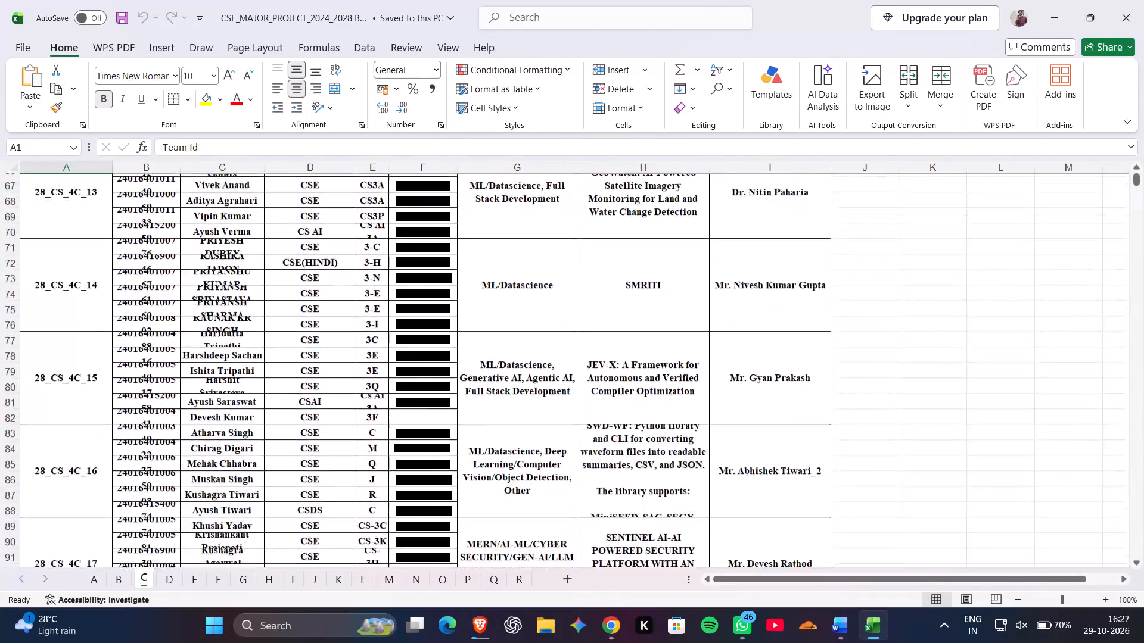
pyautogui.scroll(-1, 493, 445)
pyautogui.scroll(3, 493, 445)
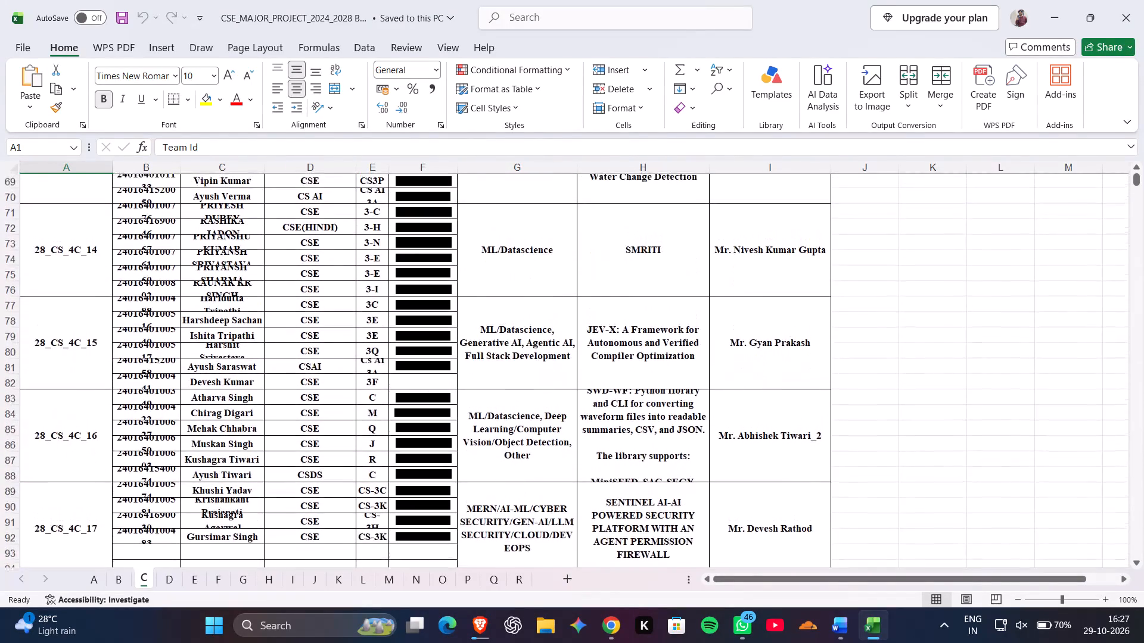
pyautogui.scroll(1, 493, 445)
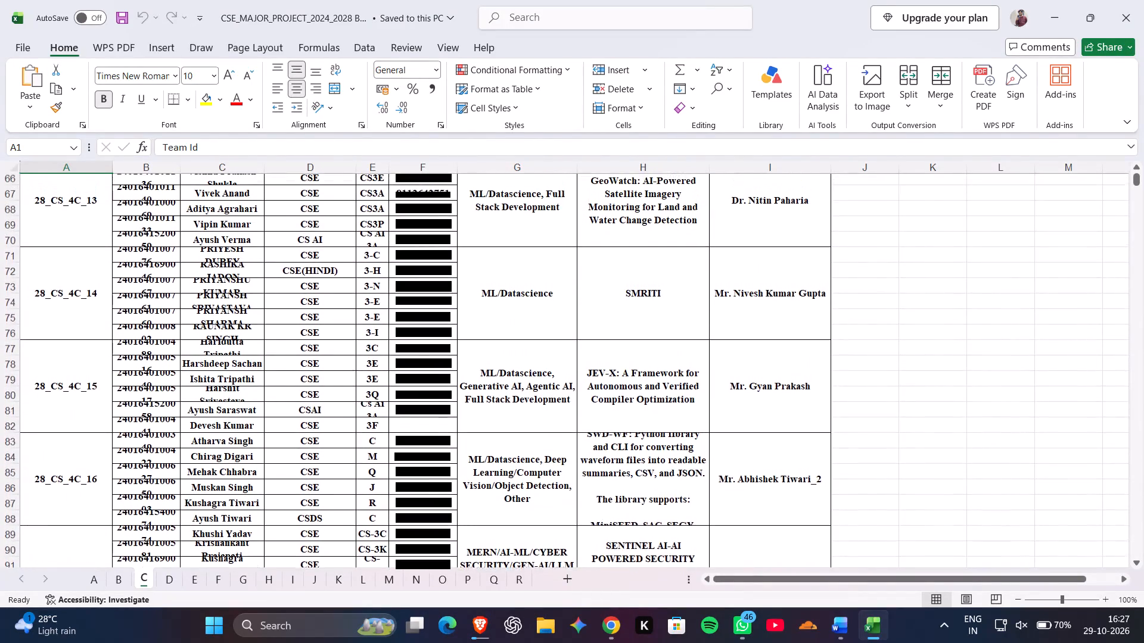
pyautogui.scroll(1, 493, 445)
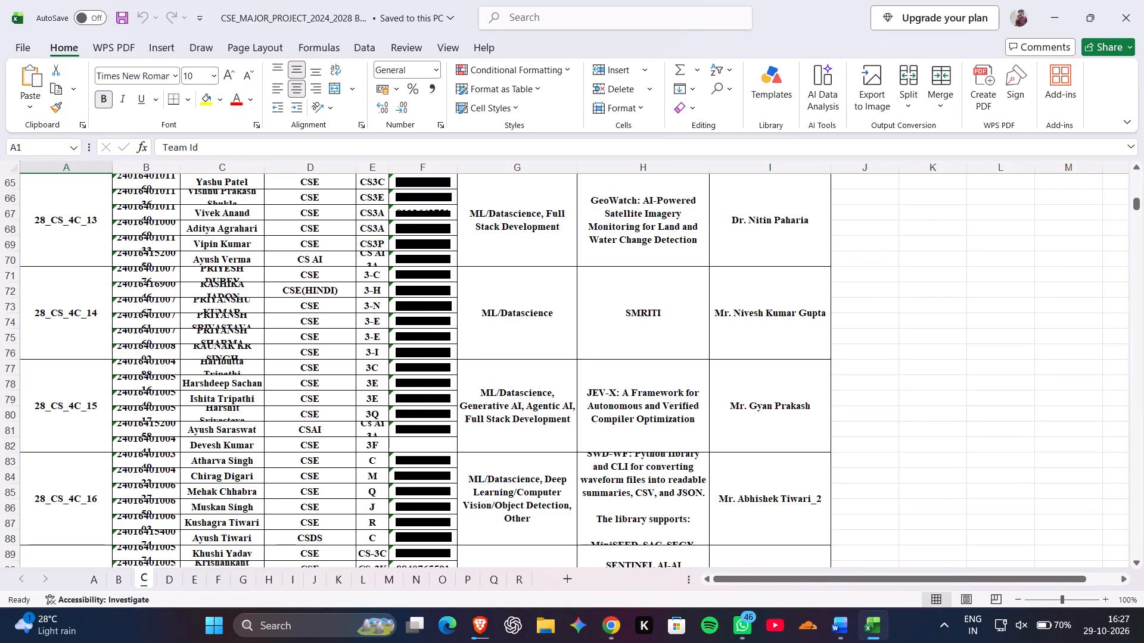
pyautogui.scroll(5, 599, 340)
pyautogui.hscroll(3, 599, 340)
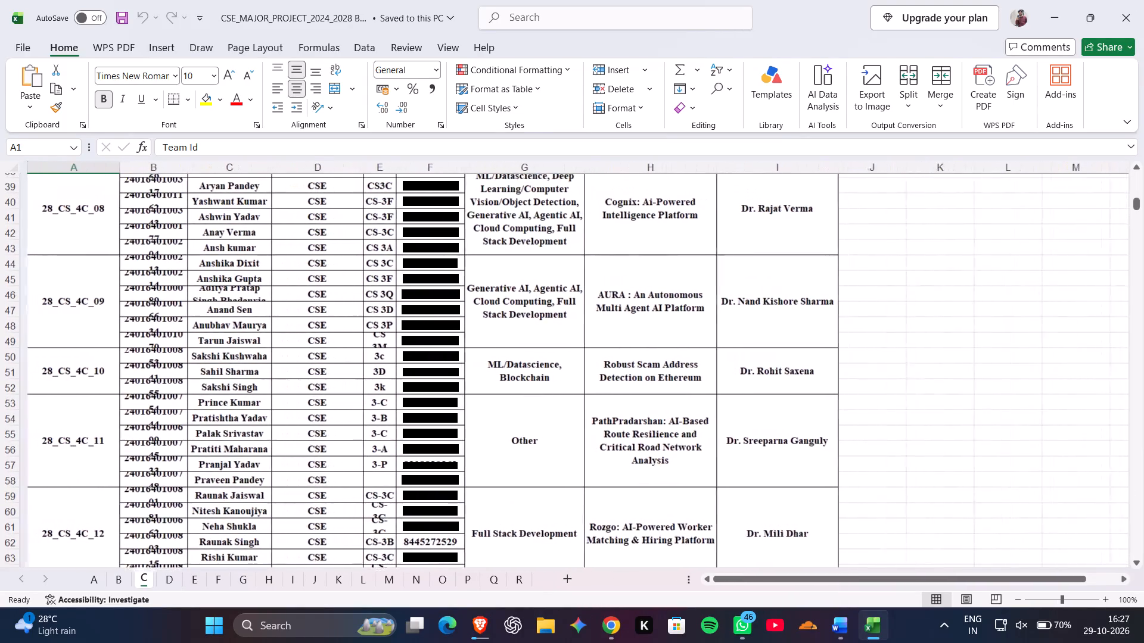
pyautogui.scroll(6, 599, 340)
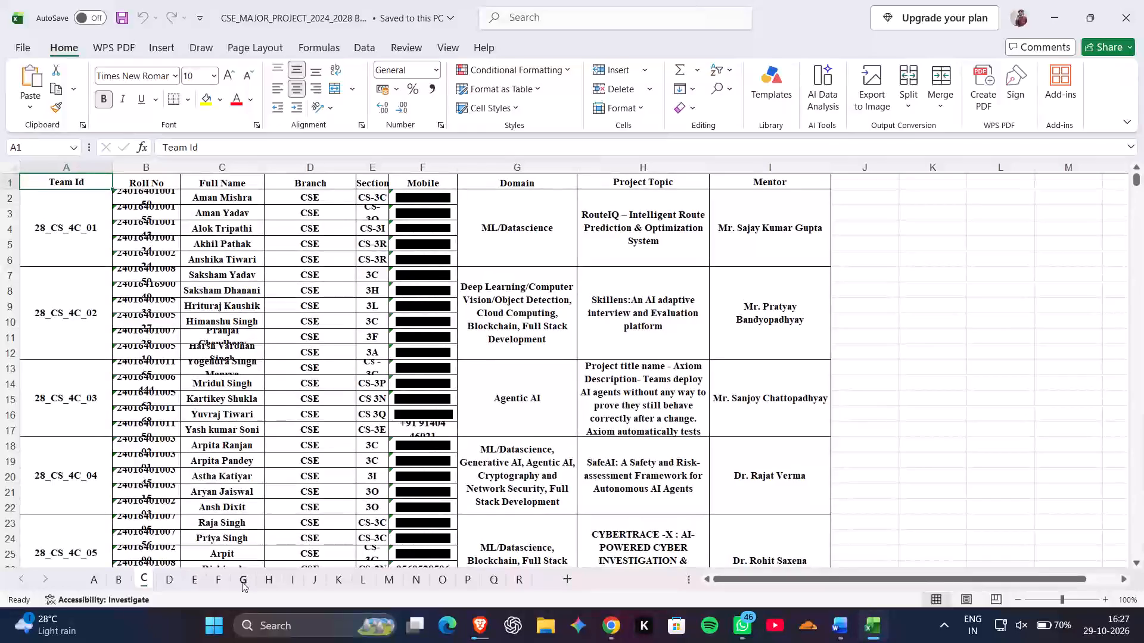
# Look through the team listings on sheet A, checking members, project topics and mentors.
pyautogui.click(92, 582)
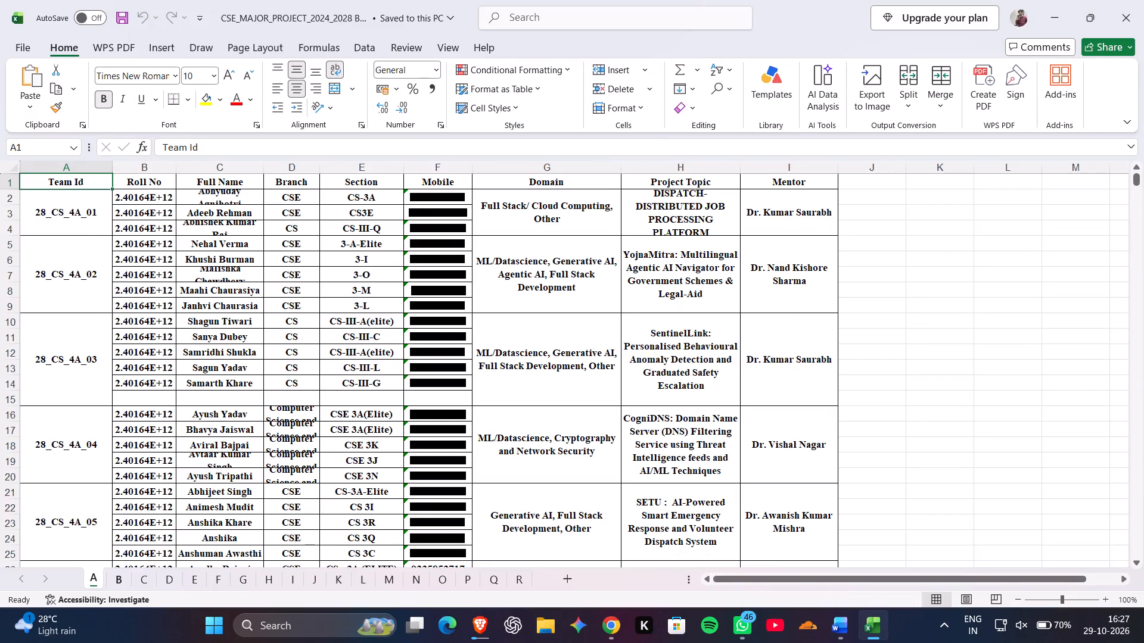
pyautogui.scroll(1, 726, 273)
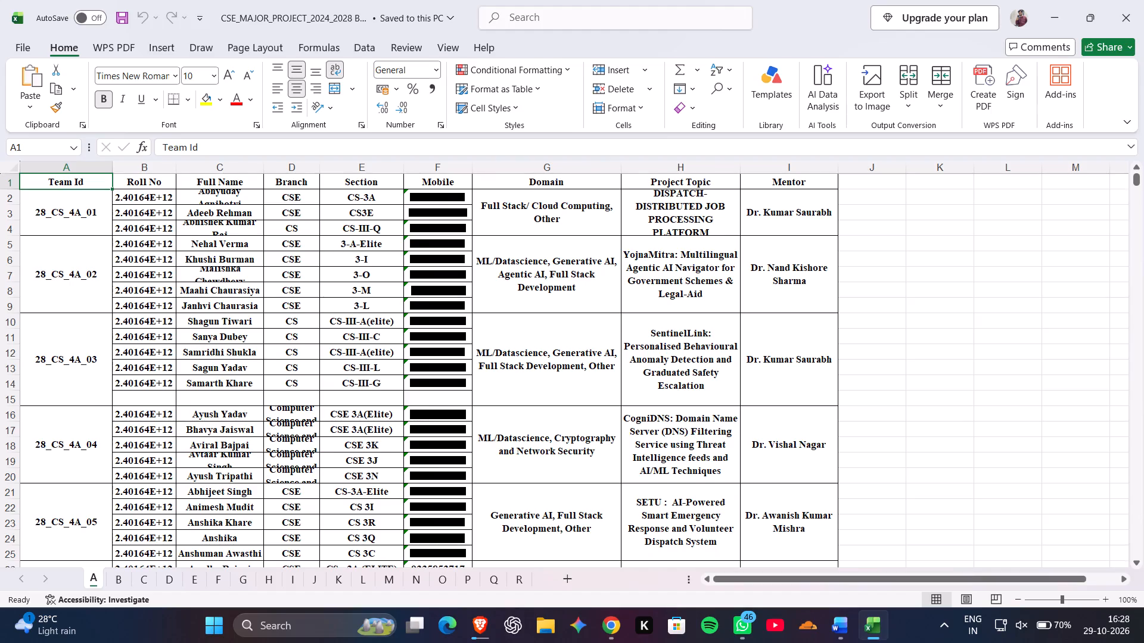
pyautogui.scroll(-1, 699, 341)
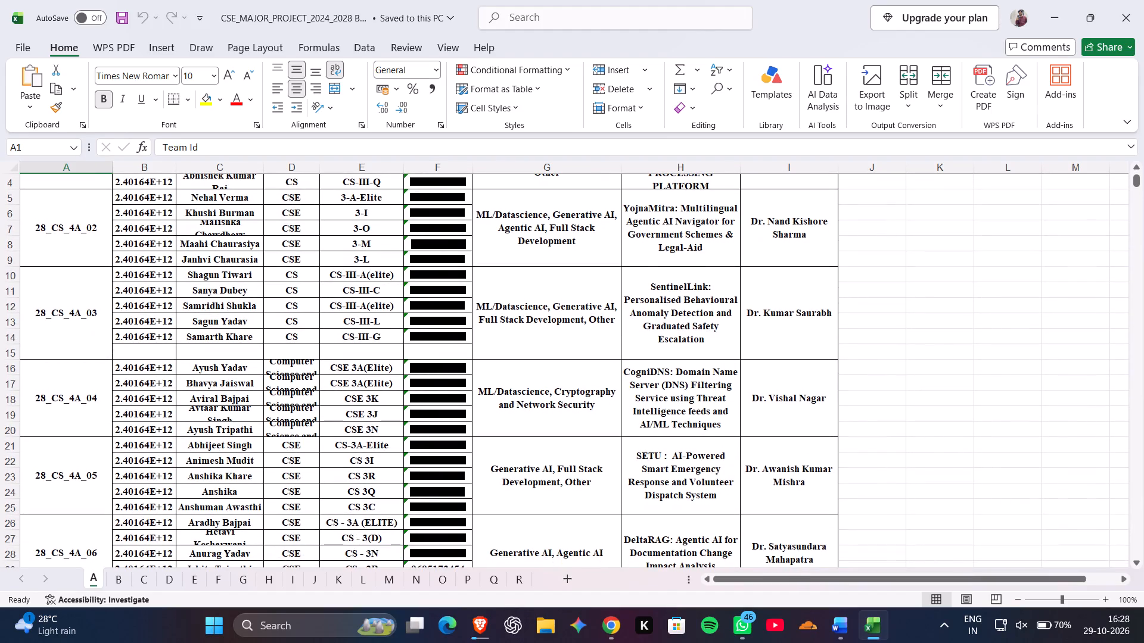
pyautogui.scroll(-3, 645, 358)
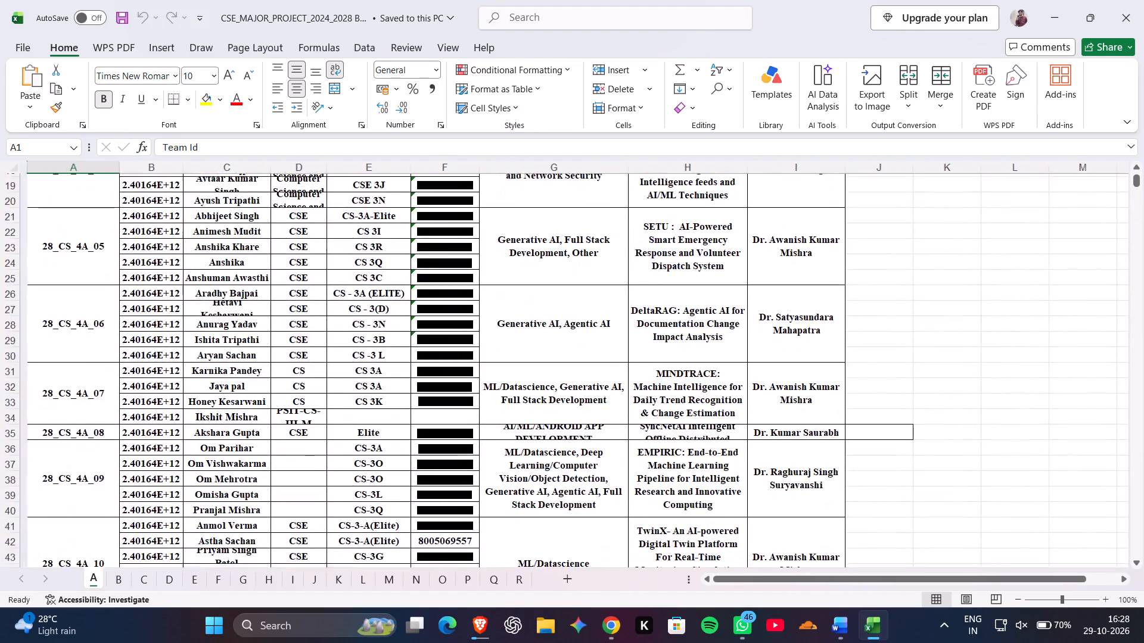
pyautogui.scroll(-1, 645, 358)
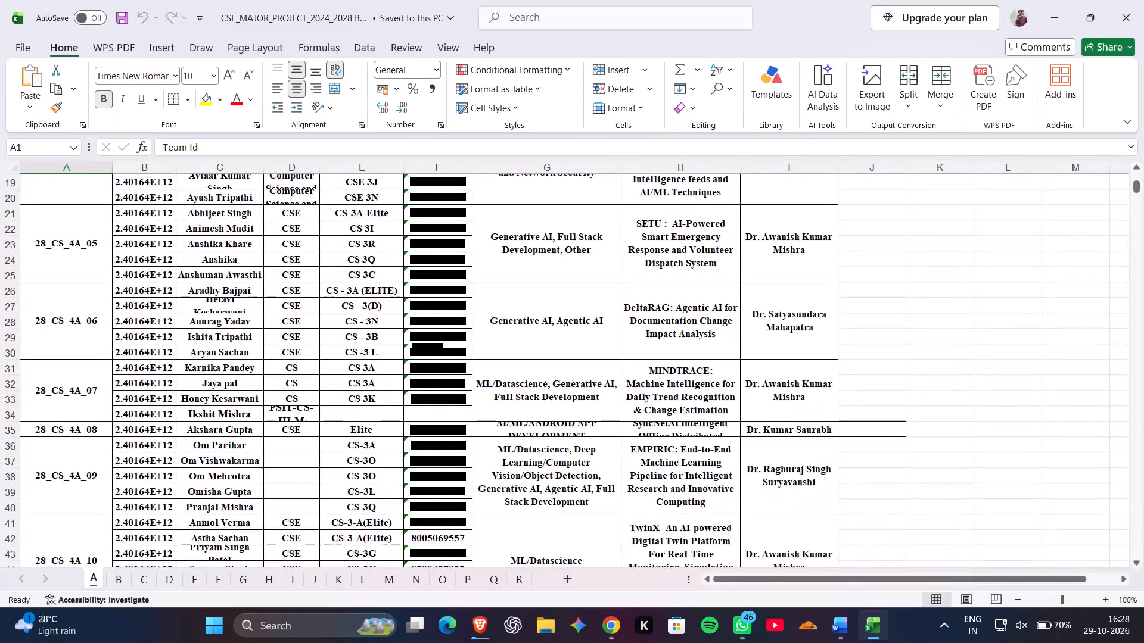
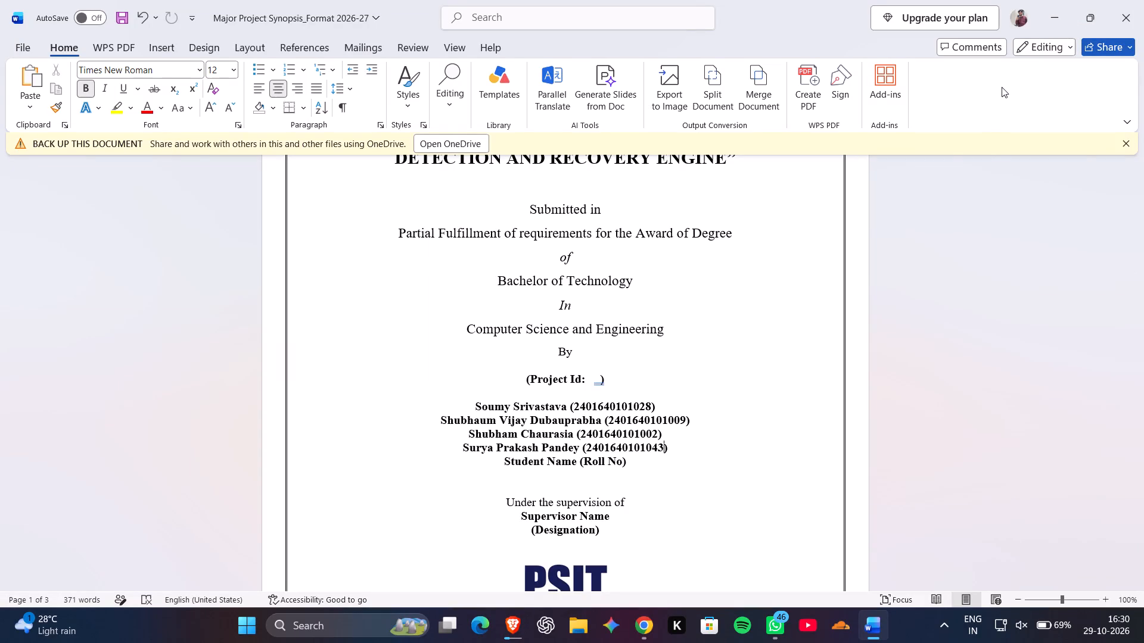
# Delete the unused fifth "Student Name (Roll No)" placeholder line below the four students on the cover page.
pyautogui.click(636, 463)
pyautogui.press('BackSpace')
pyautogui.press('BackSpace')
pyautogui.press('BackSpace')
pyautogui.press('BackSpace')
pyautogui.press('BackSpace')
pyautogui.press('BackSpace')
pyautogui.press('BackSpace')
pyautogui.press('BackSpace')
pyautogui.press('BackSpace')
pyautogui.press('BackSpace')
pyautogui.press('BackSpace')
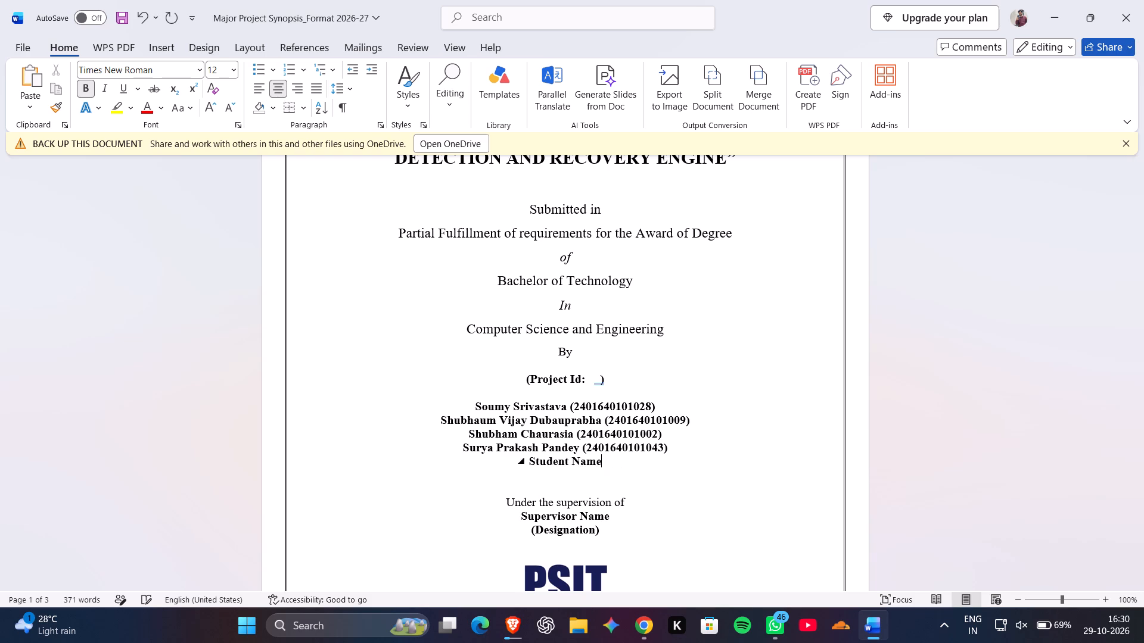
pyautogui.press('BackSpace')
pyautogui.press('BackSpace')
pyautogui.press('BackSpace')
pyautogui.press('BackSpace')
pyautogui.press('BackSpace')
pyautogui.press('BackSpace')
pyautogui.press('BackSpace')
pyautogui.press('BackSpace')
pyautogui.press('BackSpace')
pyautogui.press('BackSpace')
pyautogui.press('BackSpace')
pyautogui.press('BackSpace')
pyautogui.press('BackSpace')
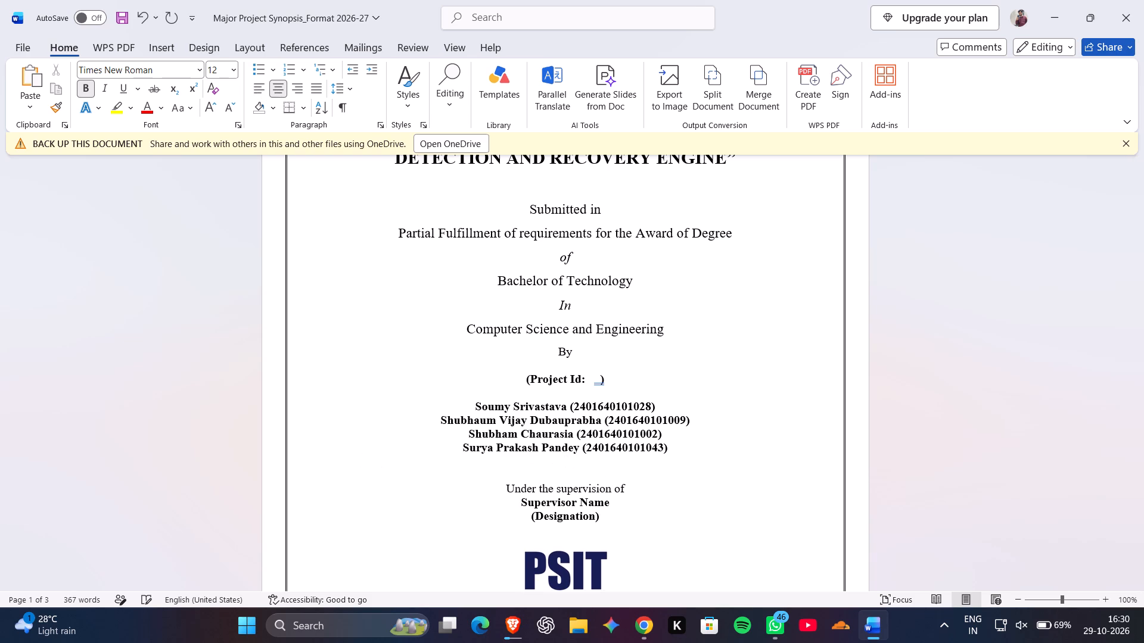
# Replace the "Supervisor Name" placeholder with the project supervisor's name, prefixed with "Mr.".
pyautogui.click(608, 505)
pyautogui.press('BackSpace')
pyautogui.press('BackSpace')
pyautogui.press('BackSpace')
pyautogui.press('BackSpace')
pyautogui.press('BackSpace')
pyautogui.press('BackSpace')
pyautogui.press('BackSpace')
pyautogui.press('BackSpace')
pyautogui.press('BackSpace')
pyautogui.press('BackSpace')
pyautogui.press('BackSpace')
pyautogui.press('BackSpace')
pyautogui.press('BackSpace')
pyautogui.press('BackSpace')
pyautogui.press('BackSpace')
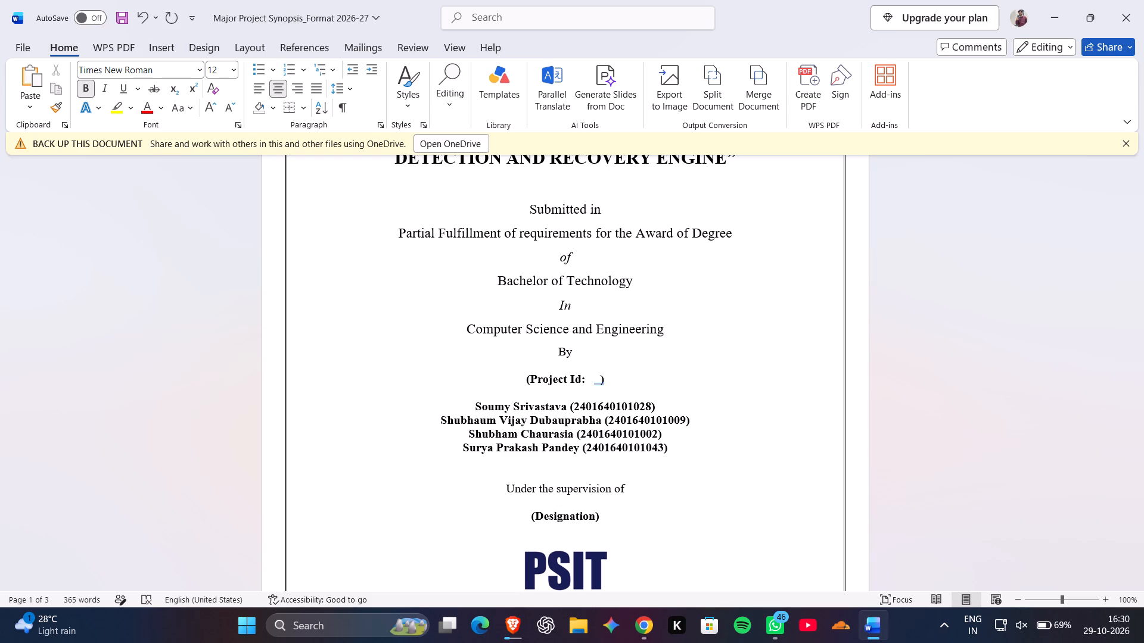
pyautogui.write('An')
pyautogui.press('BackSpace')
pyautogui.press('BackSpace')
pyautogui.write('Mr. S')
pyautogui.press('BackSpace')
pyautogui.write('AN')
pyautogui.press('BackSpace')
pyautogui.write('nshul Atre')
# Replace the designation placeholder inside the brackets under the supervisor's name with "Assistant Professor".
pyautogui.click(592, 519)
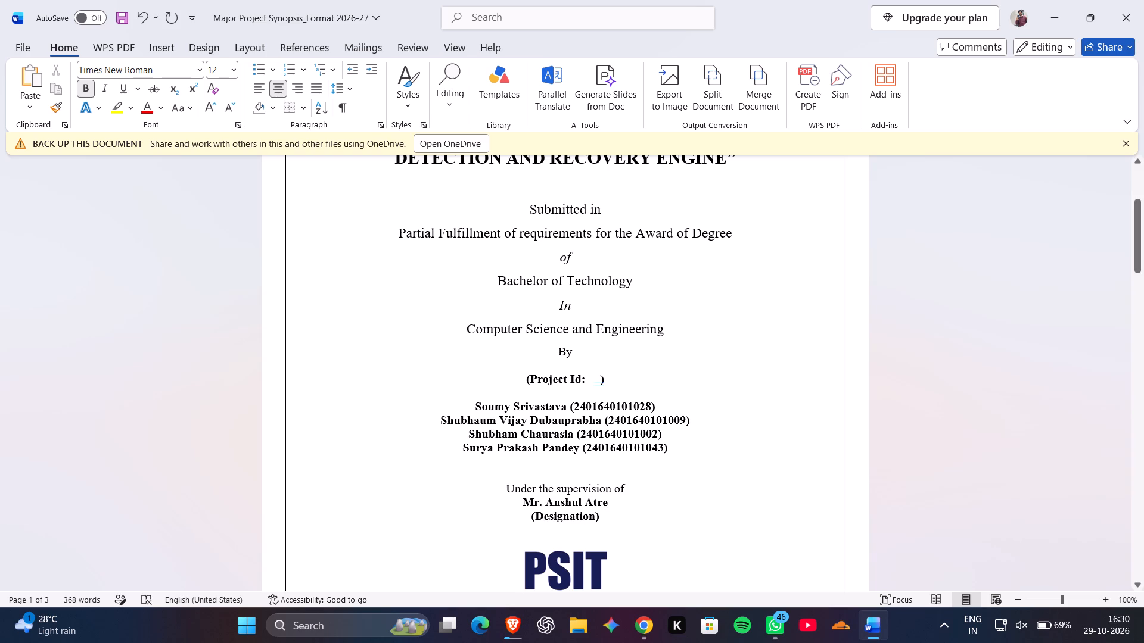
pyautogui.press('Right')
pyautogui.press('BackSpace')
pyautogui.press('BackSpace')
pyautogui.press('BackSpace')
pyautogui.press('BackSpace')
pyautogui.press('BackSpace')
pyautogui.press('BackSpace')
pyautogui.press('BackSpace')
pyautogui.press('BackSpace')
pyautogui.press('BackSpace')
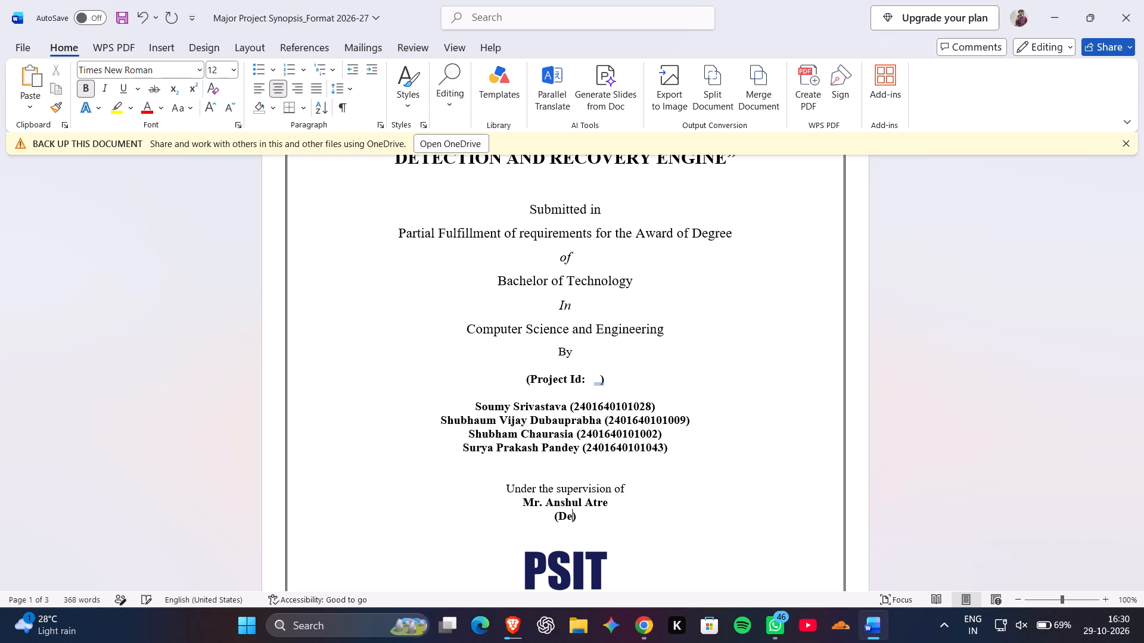
pyautogui.press('BackSpace')
pyautogui.press('BackSpace')
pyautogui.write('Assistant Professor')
# Remove the blank space between the supervisor's designation and the PSIT logo to pull the university line back onto the cover page.
pyautogui.scroll(-5, 627, 477)
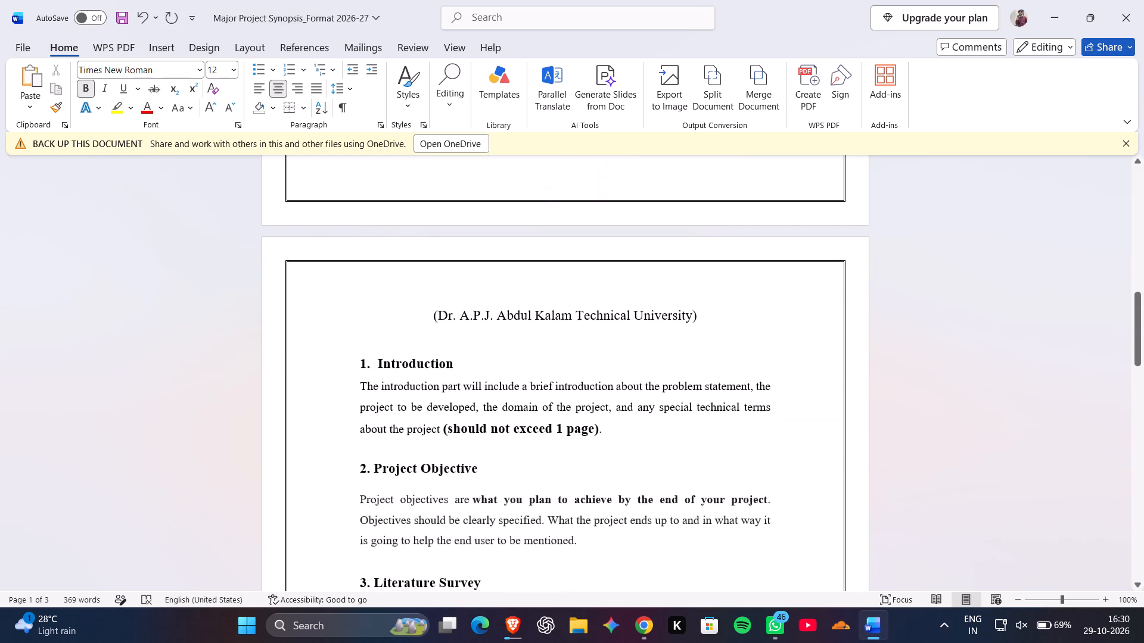
pyautogui.scroll(1, 627, 477)
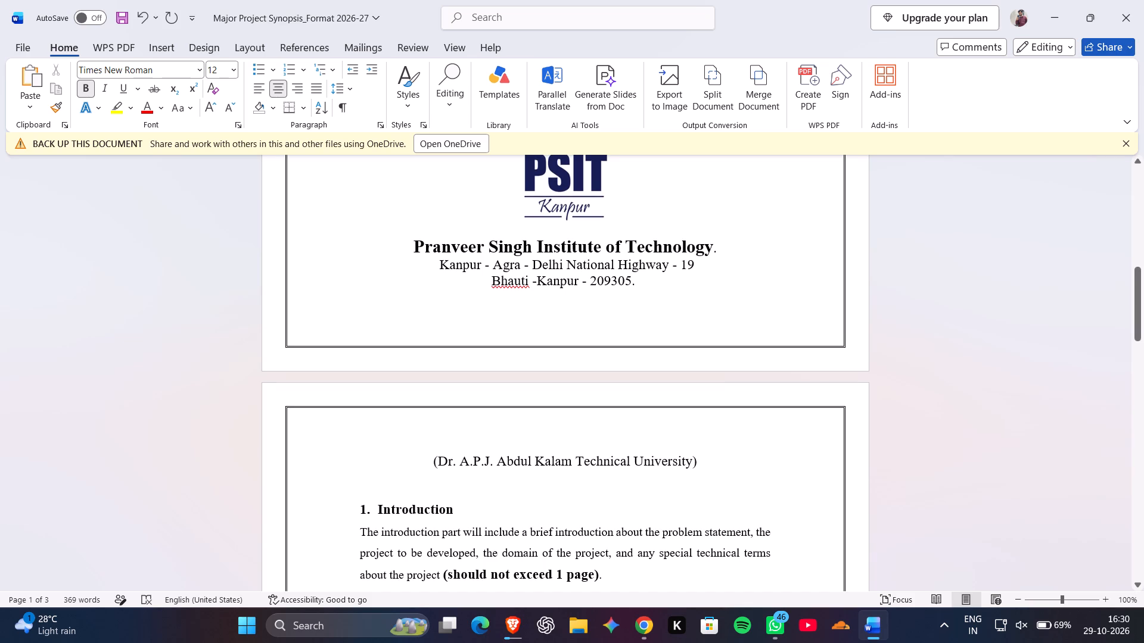
pyautogui.scroll(2, 479, 376)
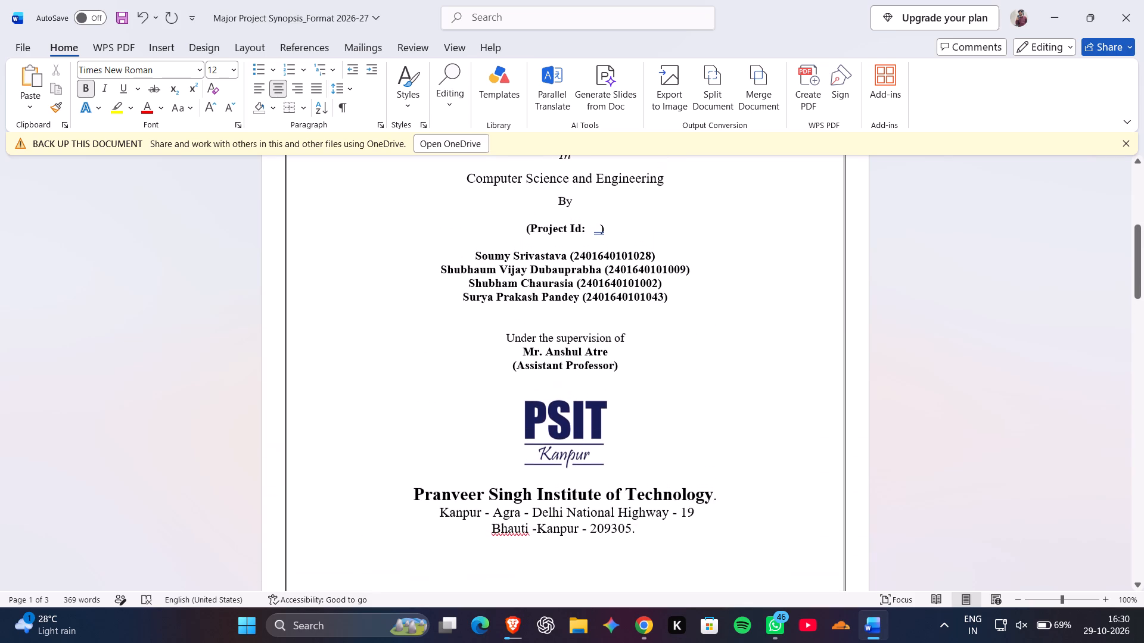
pyautogui.click(519, 394)
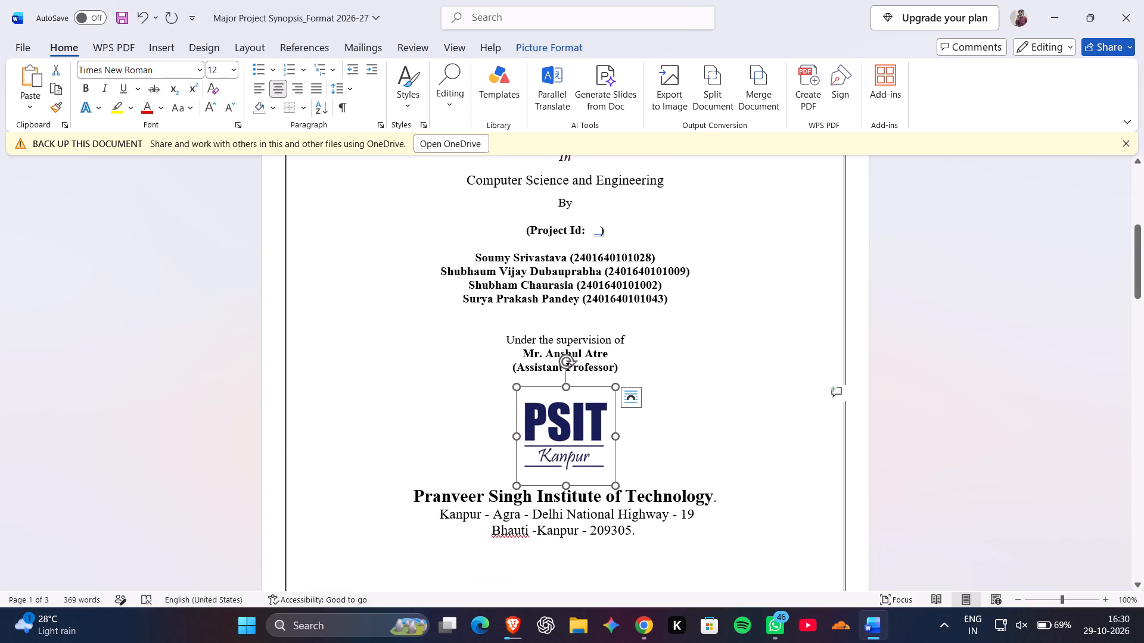
pyautogui.click(487, 382)
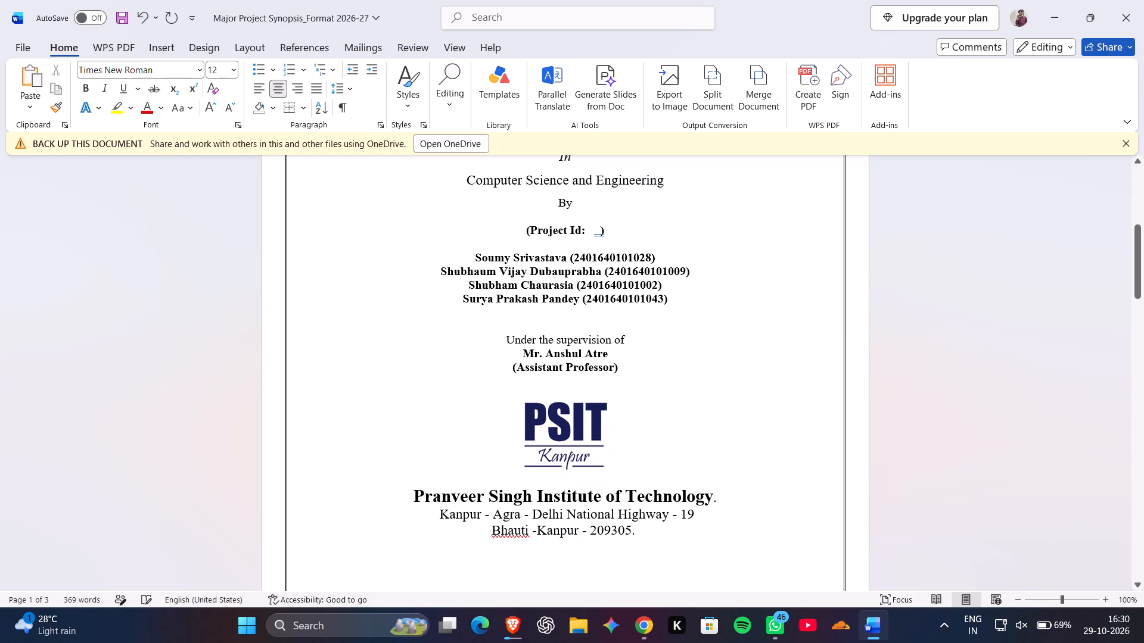
pyautogui.press('BackSpace')
pyautogui.press('BackSpace')
pyautogui.scroll(-1, 517, 379)
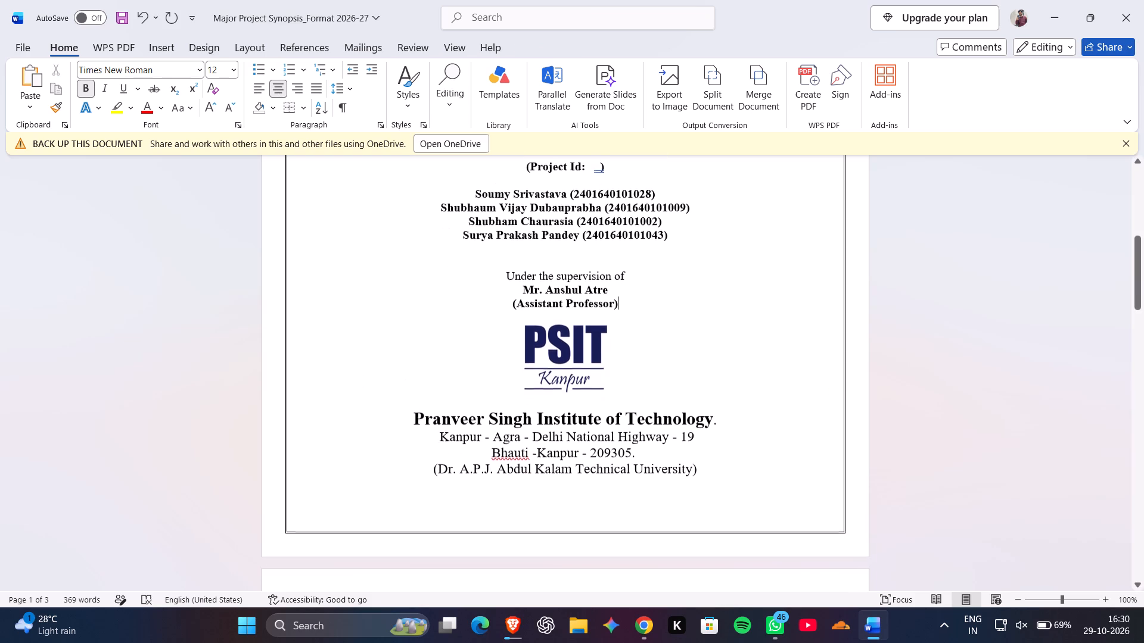
pyautogui.scroll(-4, 517, 379)
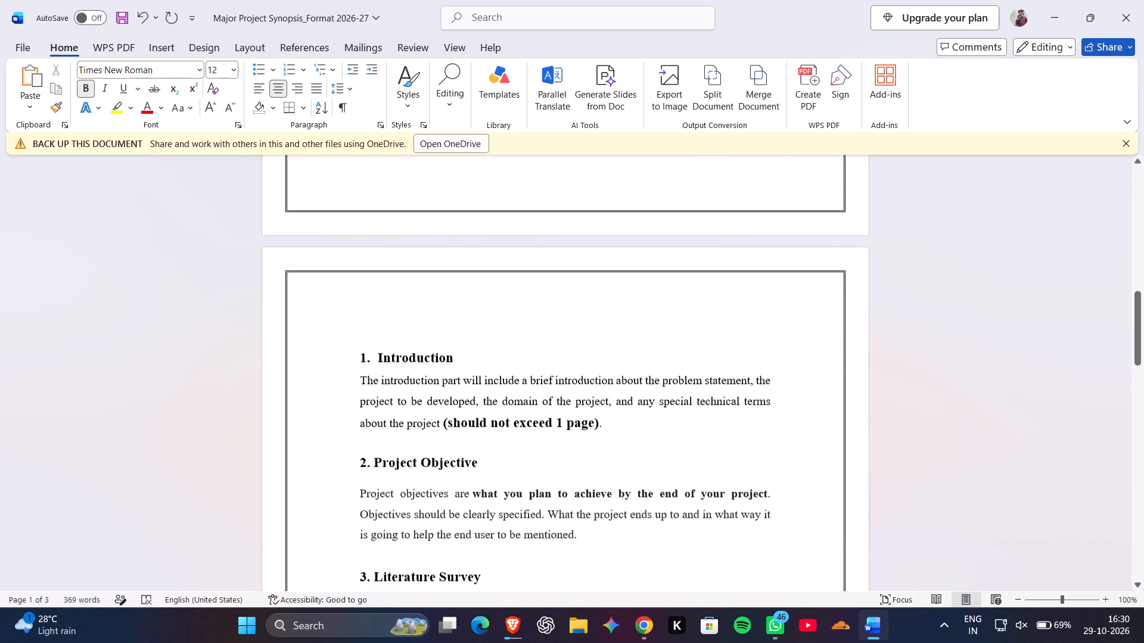
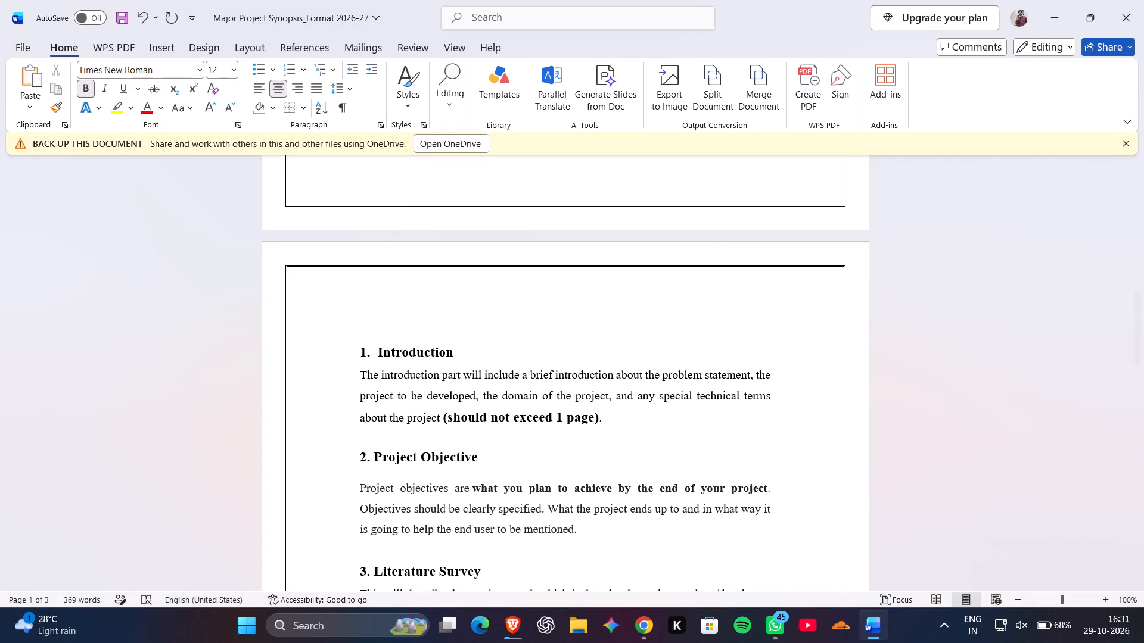
# Replace the placeholder paragraph under the 1. Introduction heading with the copied CloudRescue introduction text.
pyautogui.moveTo(362, 374); pyautogui.dragTo(606, 432)
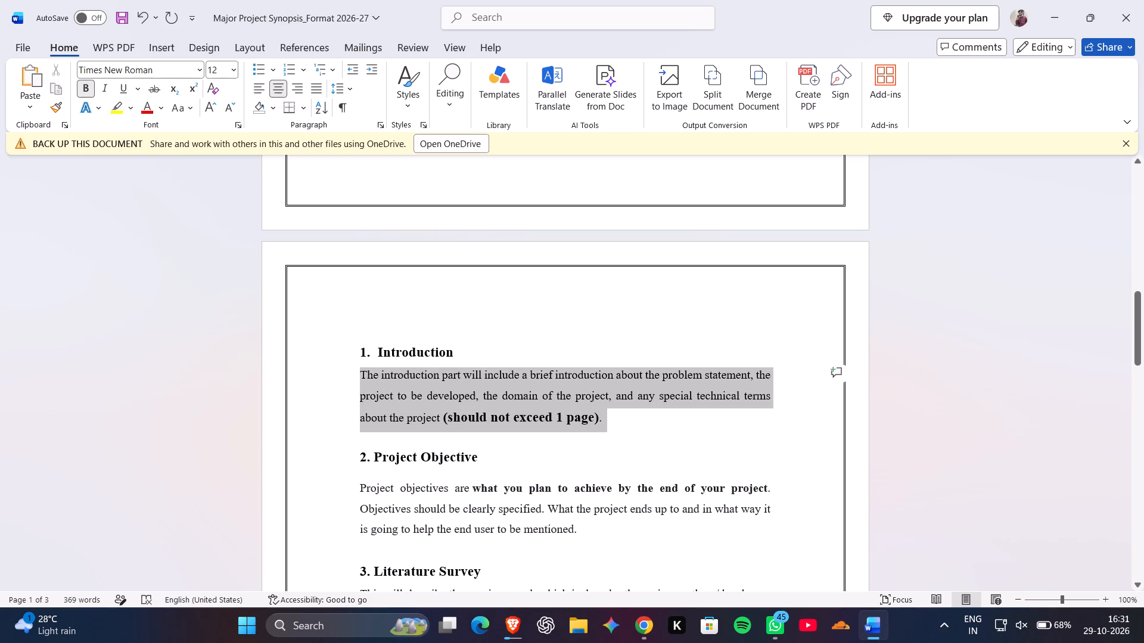
pyautogui.moveTo(606, 432); pyautogui.dragTo(607, 426)
pyautogui.press('BackSpace')
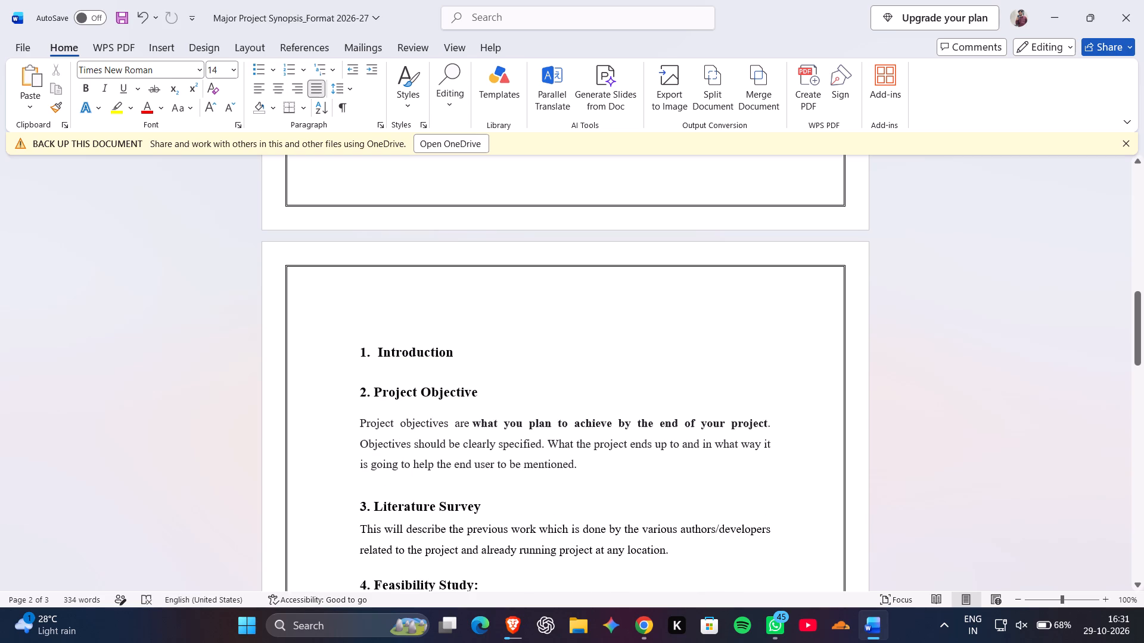
pyautogui.press('BackSpace')
pyautogui.press('Return')
pyautogui.hotkey('ctrl', 'v')
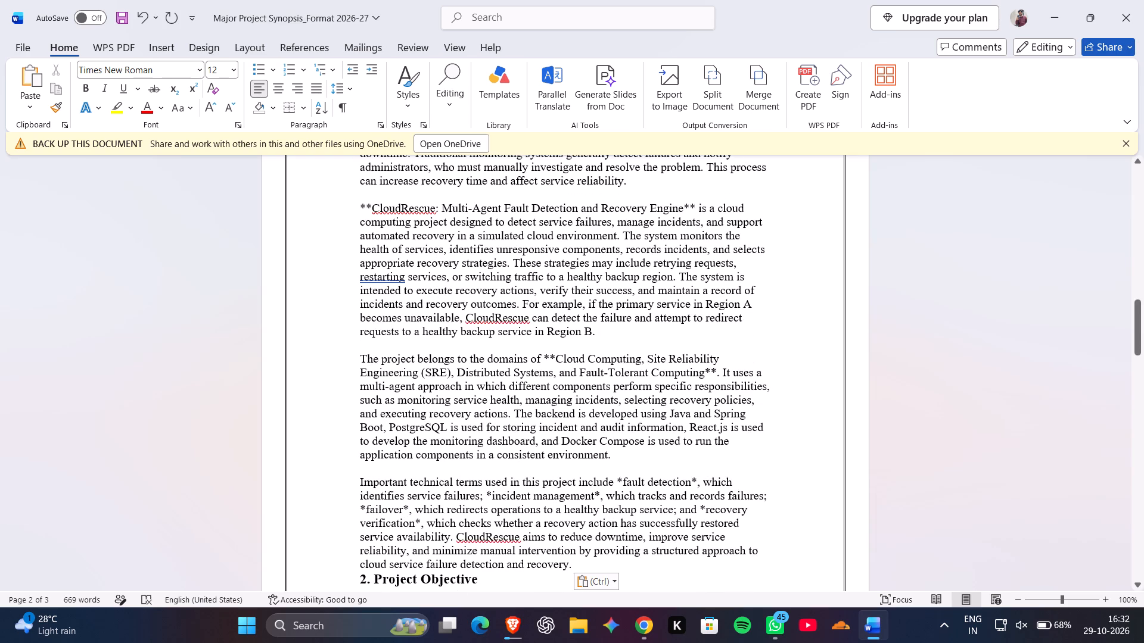
# Delete the duplicate "# Introduction" line and the blank line below it so the text starts directly under the heading.
pyautogui.scroll(4, 517, 377)
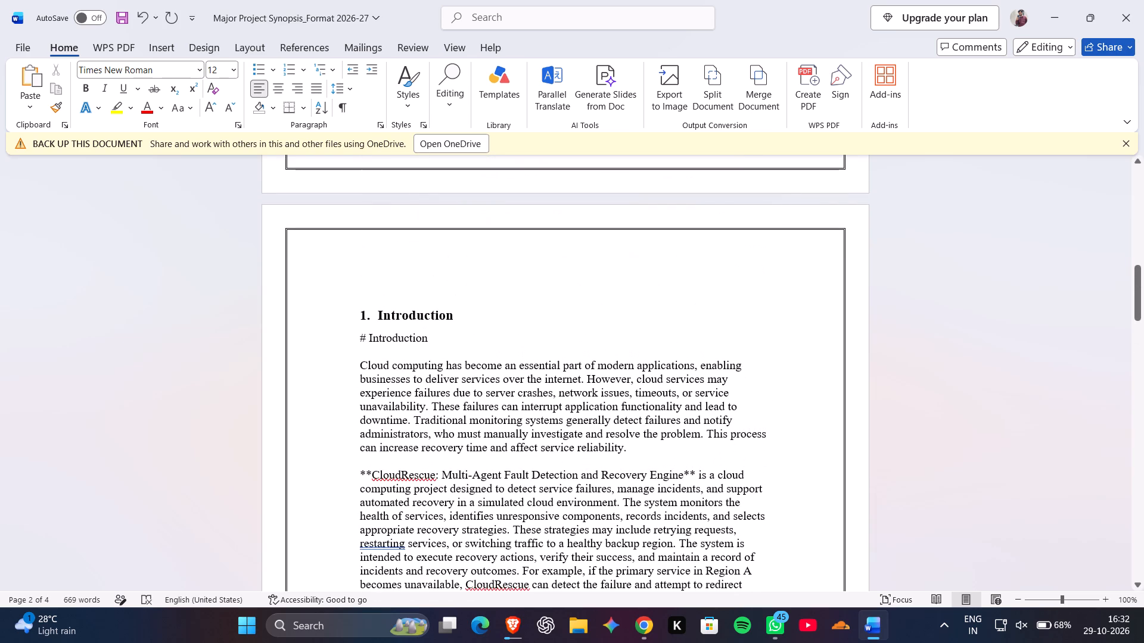
pyautogui.click(418, 352)
pyautogui.press('BackSpace')
pyautogui.press('BackSpace')
pyautogui.press('BackSpace')
pyautogui.press('BackSpace')
pyautogui.press('BackSpace')
pyautogui.press('BackSpace')
pyautogui.press('BackSpace')
pyautogui.press('BackSpace')
pyautogui.press('BackSpace')
pyautogui.press('BackSpace')
pyautogui.press('BackSpace')
pyautogui.press('BackSpace')
pyautogui.press('BackSpace')
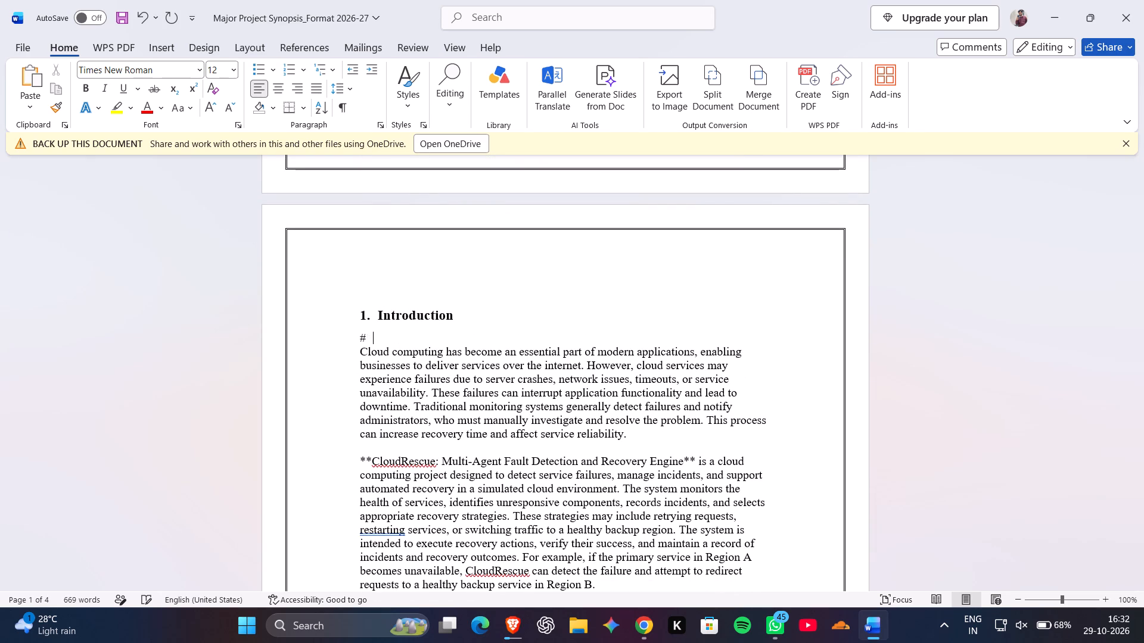
pyautogui.press('BackSpace')
pyautogui.press('BackSpace')
pyautogui.press('BackSpace')
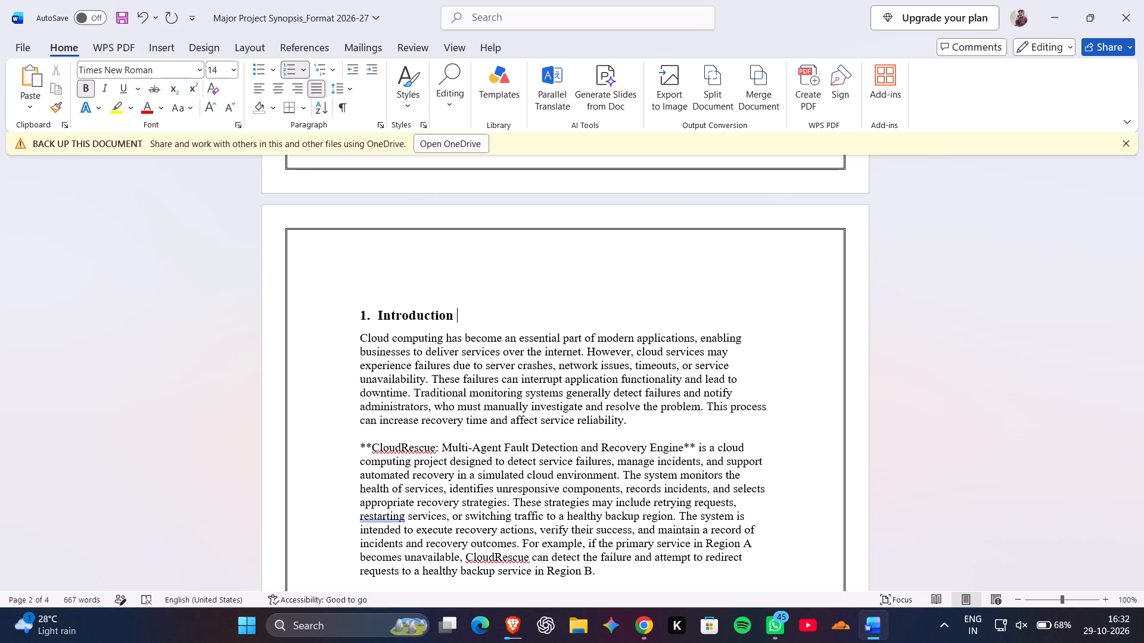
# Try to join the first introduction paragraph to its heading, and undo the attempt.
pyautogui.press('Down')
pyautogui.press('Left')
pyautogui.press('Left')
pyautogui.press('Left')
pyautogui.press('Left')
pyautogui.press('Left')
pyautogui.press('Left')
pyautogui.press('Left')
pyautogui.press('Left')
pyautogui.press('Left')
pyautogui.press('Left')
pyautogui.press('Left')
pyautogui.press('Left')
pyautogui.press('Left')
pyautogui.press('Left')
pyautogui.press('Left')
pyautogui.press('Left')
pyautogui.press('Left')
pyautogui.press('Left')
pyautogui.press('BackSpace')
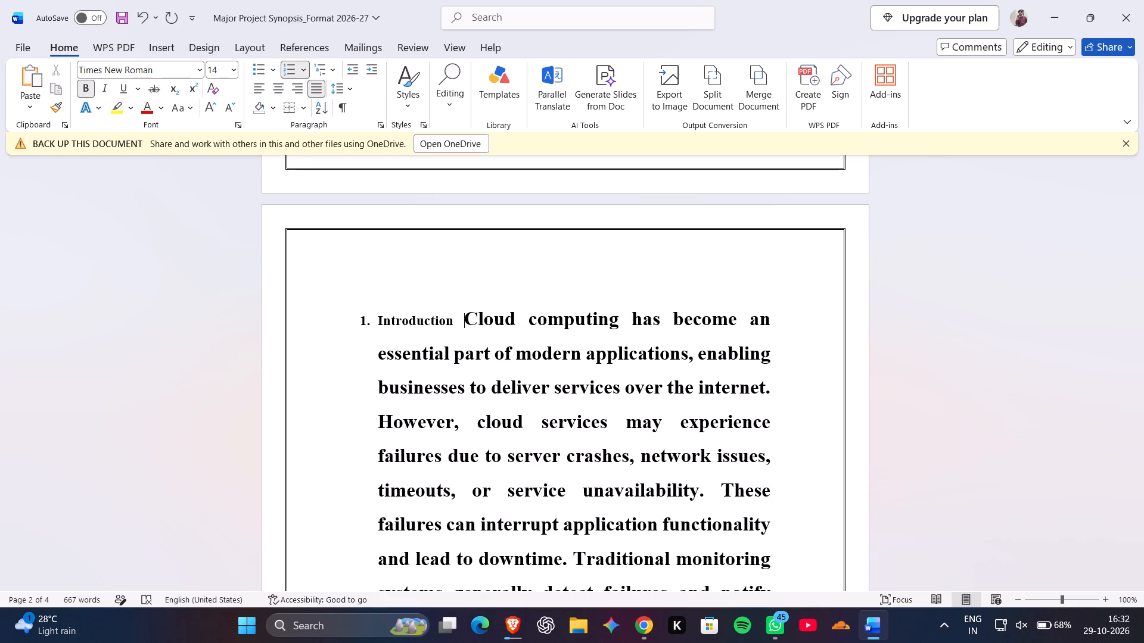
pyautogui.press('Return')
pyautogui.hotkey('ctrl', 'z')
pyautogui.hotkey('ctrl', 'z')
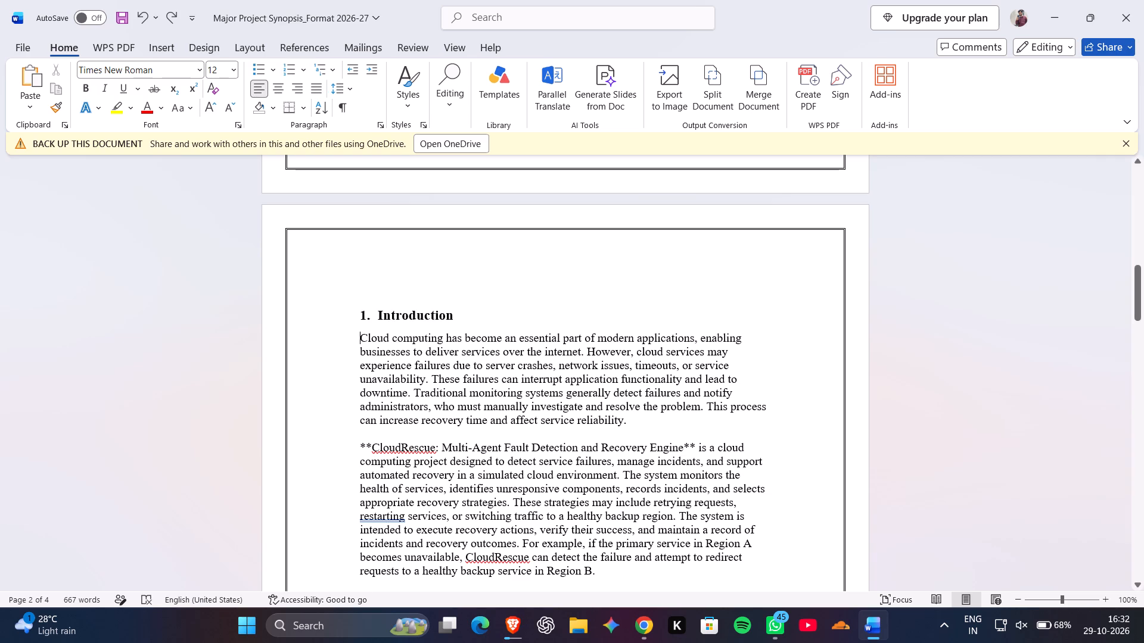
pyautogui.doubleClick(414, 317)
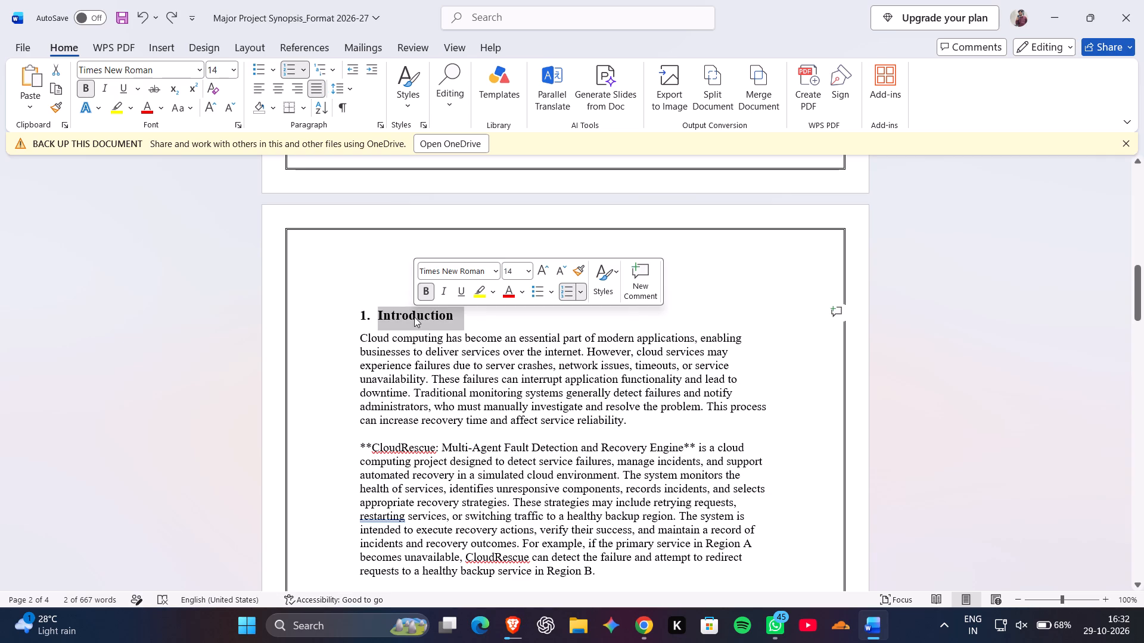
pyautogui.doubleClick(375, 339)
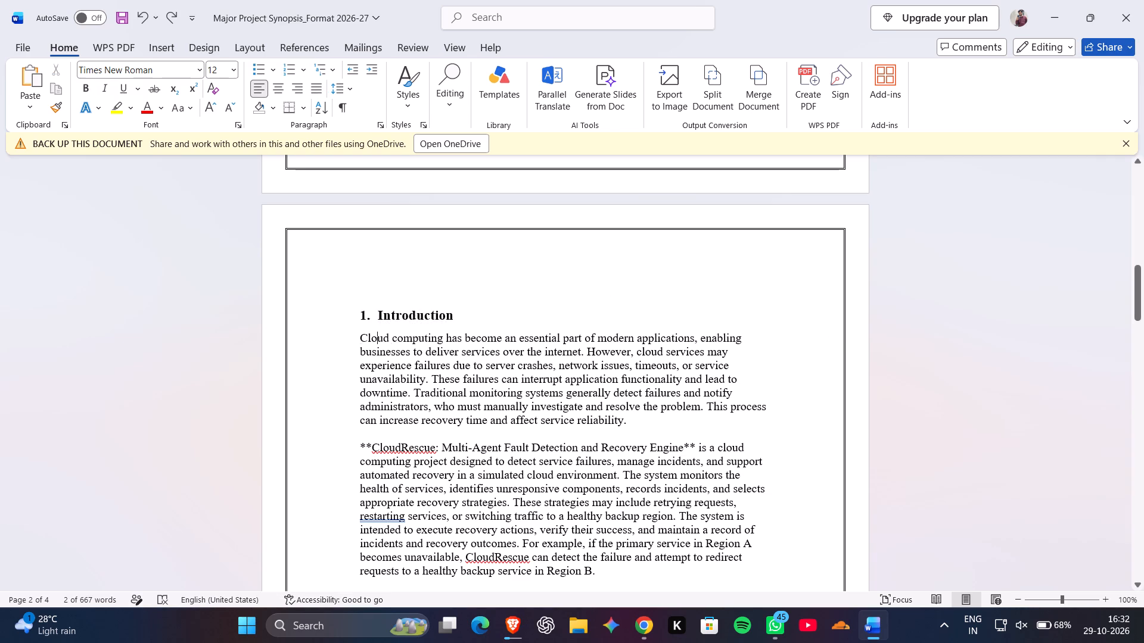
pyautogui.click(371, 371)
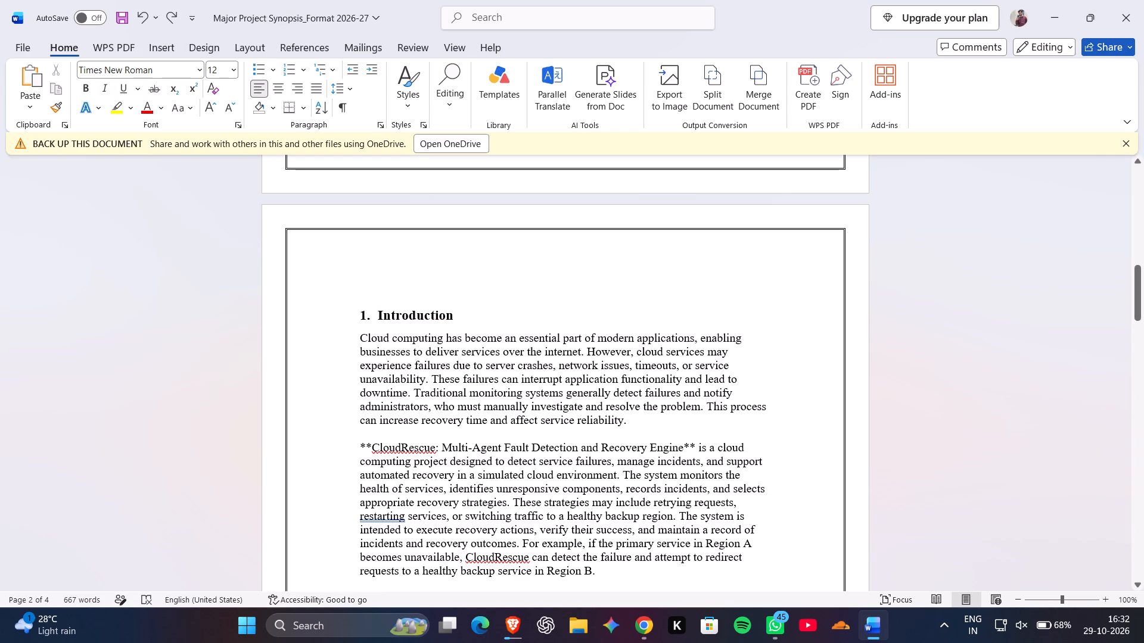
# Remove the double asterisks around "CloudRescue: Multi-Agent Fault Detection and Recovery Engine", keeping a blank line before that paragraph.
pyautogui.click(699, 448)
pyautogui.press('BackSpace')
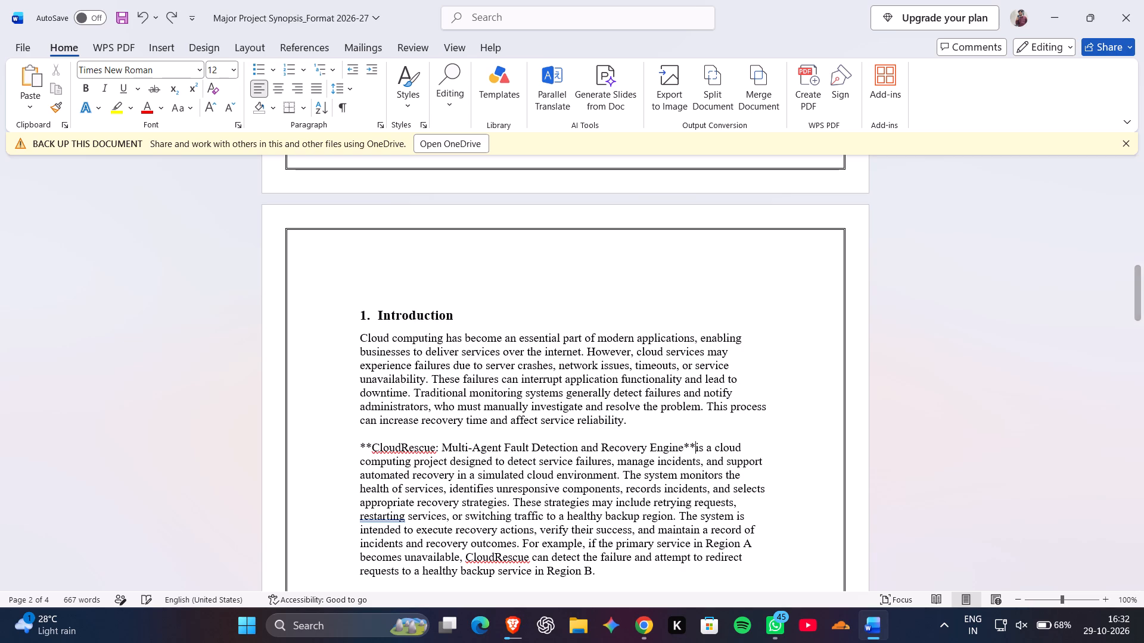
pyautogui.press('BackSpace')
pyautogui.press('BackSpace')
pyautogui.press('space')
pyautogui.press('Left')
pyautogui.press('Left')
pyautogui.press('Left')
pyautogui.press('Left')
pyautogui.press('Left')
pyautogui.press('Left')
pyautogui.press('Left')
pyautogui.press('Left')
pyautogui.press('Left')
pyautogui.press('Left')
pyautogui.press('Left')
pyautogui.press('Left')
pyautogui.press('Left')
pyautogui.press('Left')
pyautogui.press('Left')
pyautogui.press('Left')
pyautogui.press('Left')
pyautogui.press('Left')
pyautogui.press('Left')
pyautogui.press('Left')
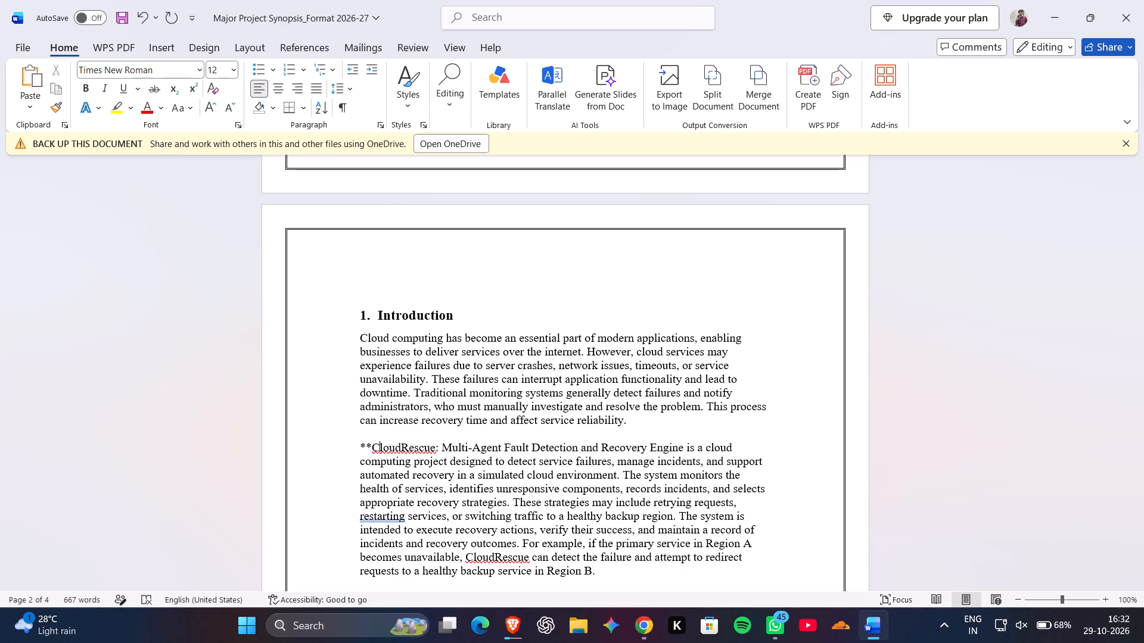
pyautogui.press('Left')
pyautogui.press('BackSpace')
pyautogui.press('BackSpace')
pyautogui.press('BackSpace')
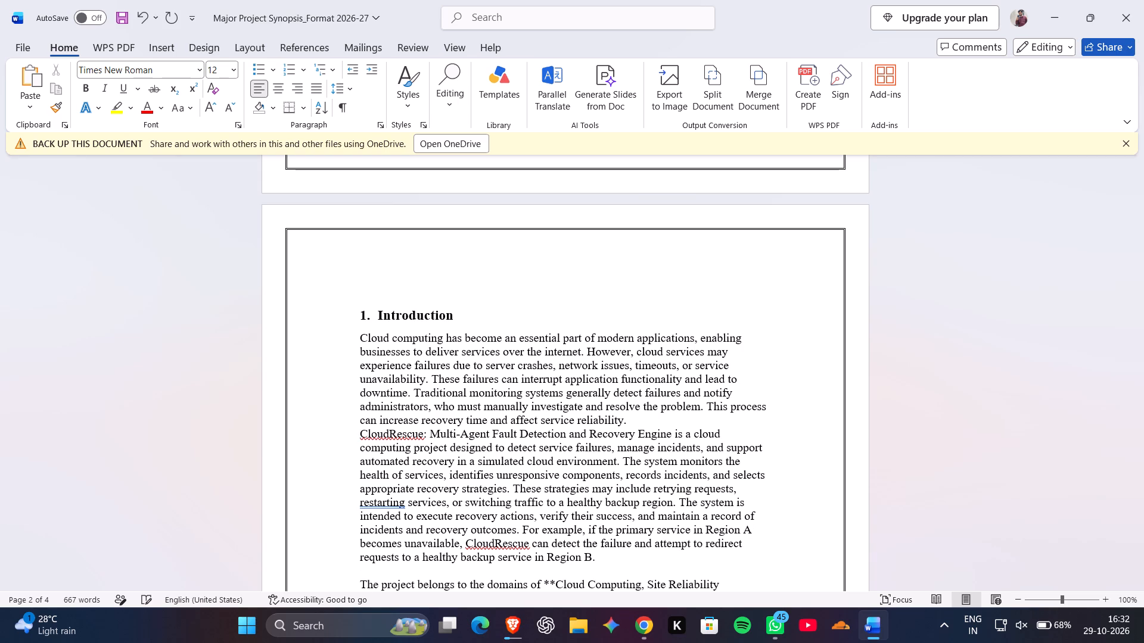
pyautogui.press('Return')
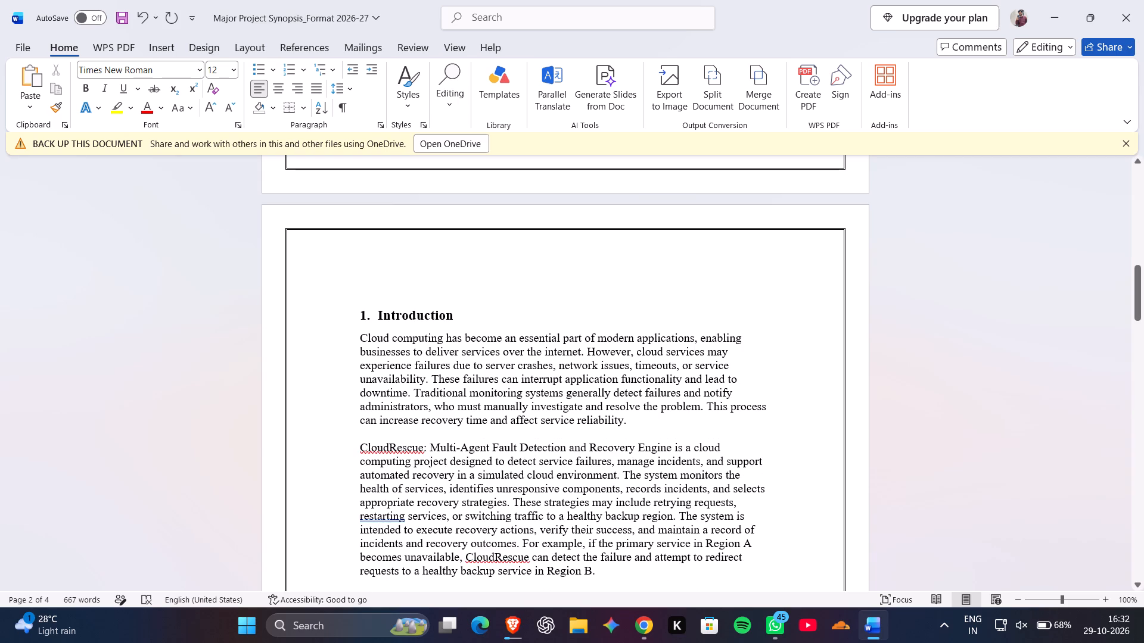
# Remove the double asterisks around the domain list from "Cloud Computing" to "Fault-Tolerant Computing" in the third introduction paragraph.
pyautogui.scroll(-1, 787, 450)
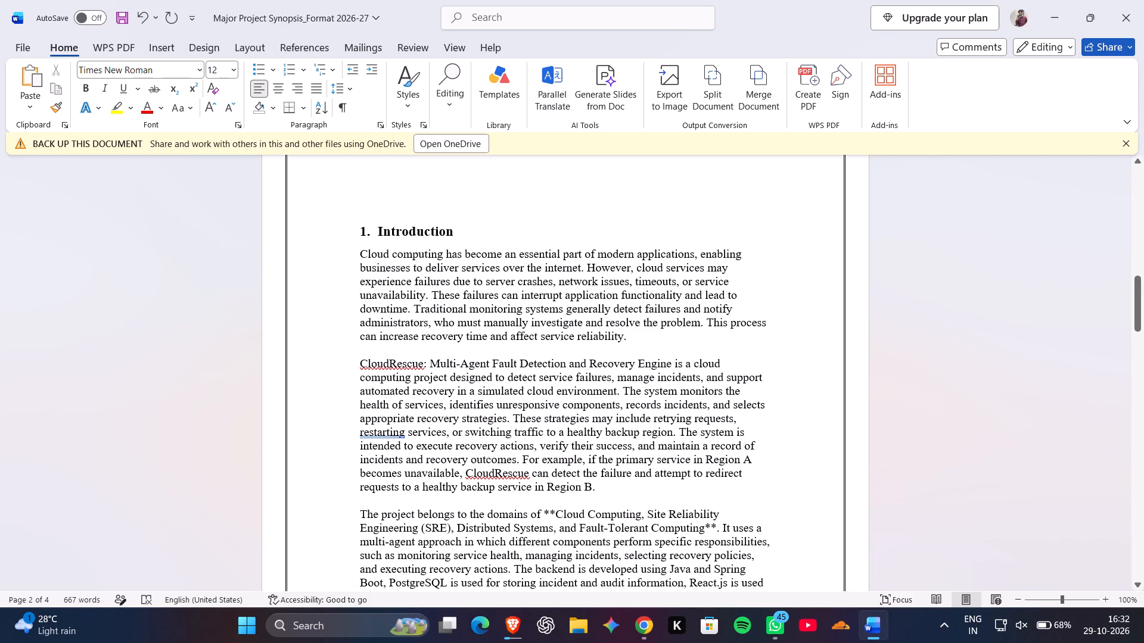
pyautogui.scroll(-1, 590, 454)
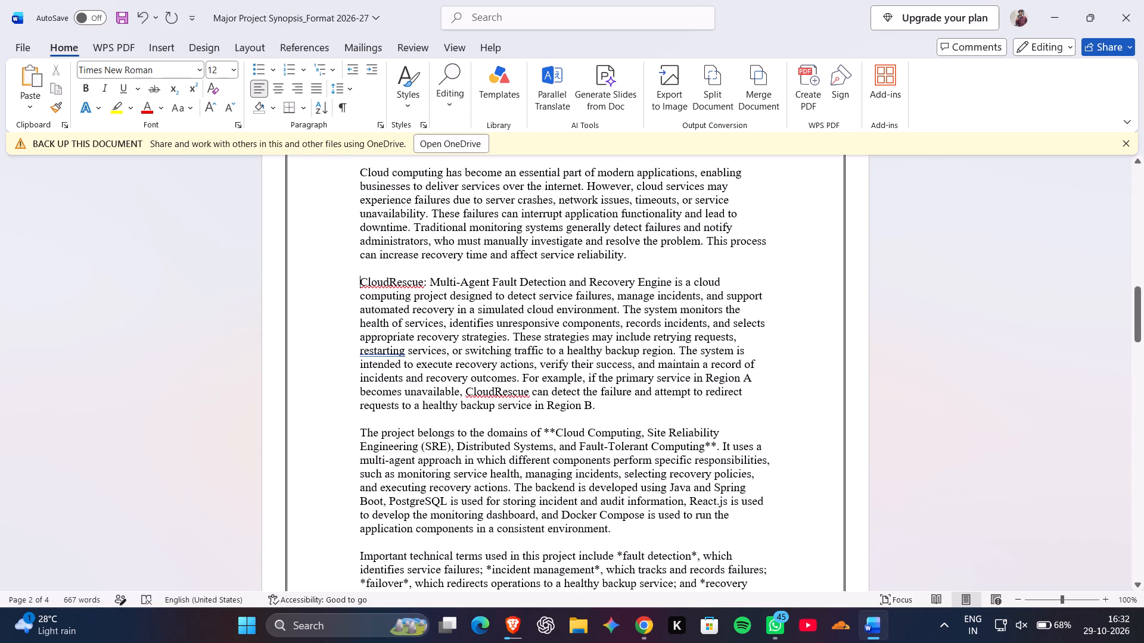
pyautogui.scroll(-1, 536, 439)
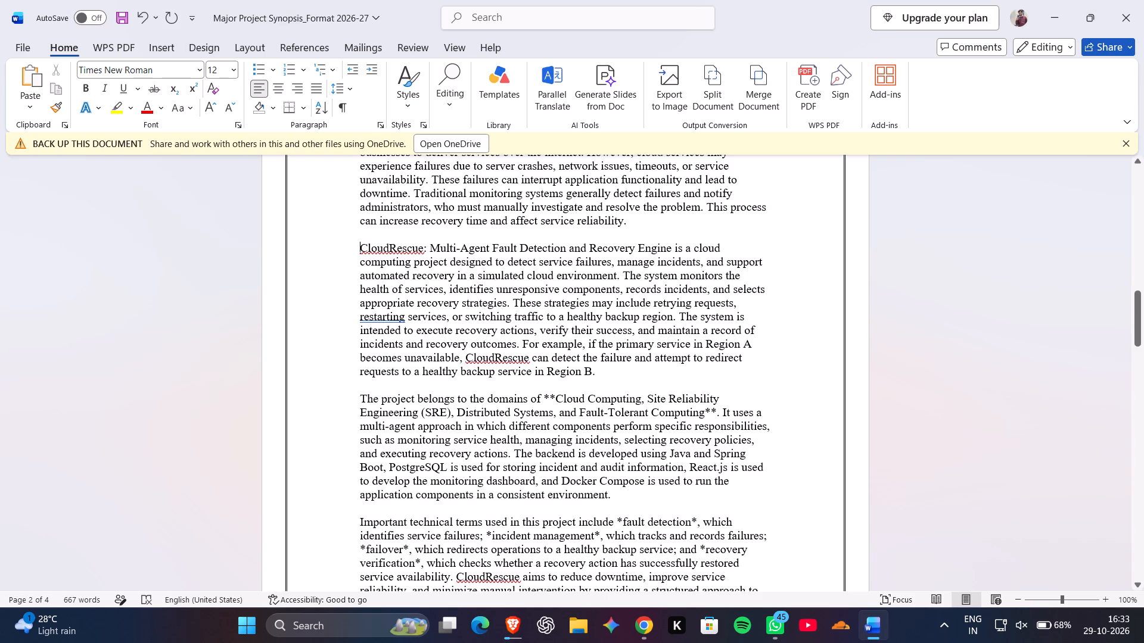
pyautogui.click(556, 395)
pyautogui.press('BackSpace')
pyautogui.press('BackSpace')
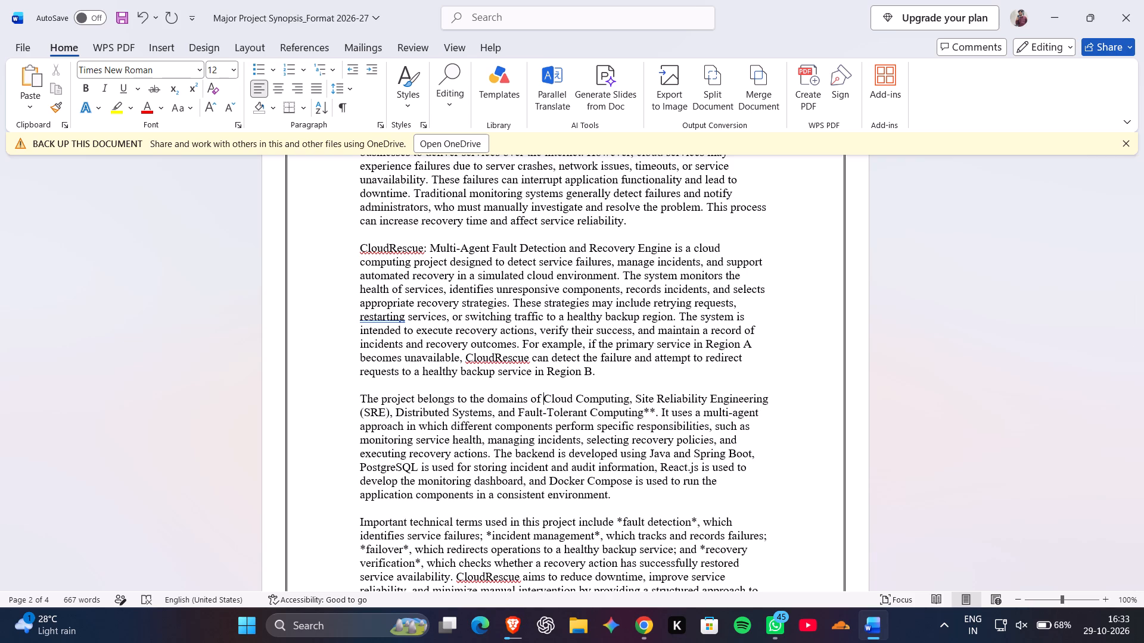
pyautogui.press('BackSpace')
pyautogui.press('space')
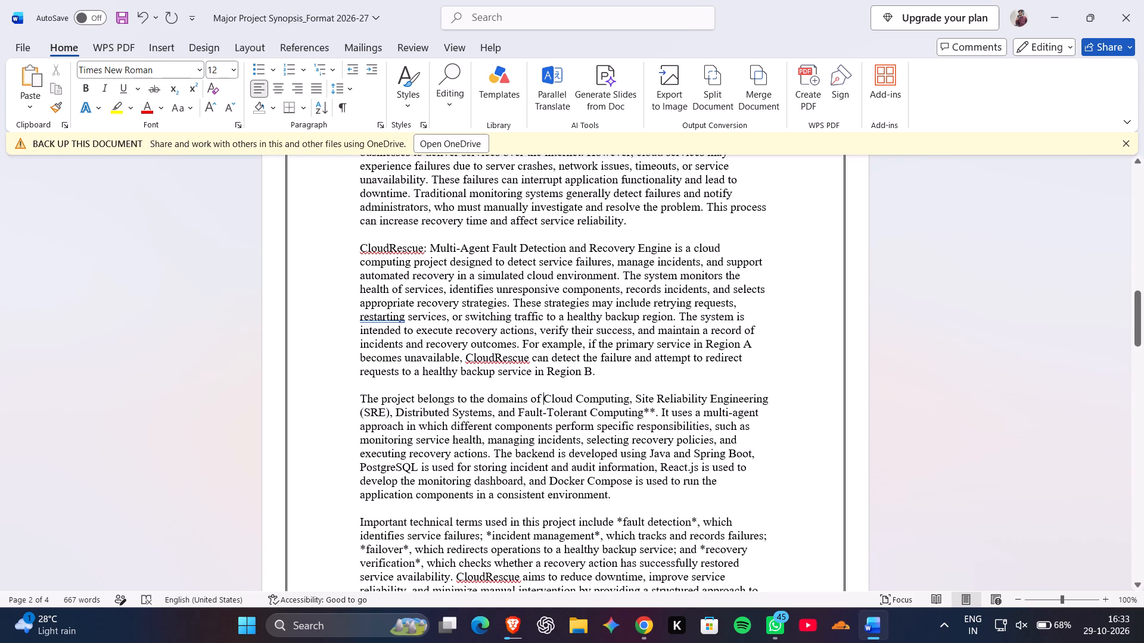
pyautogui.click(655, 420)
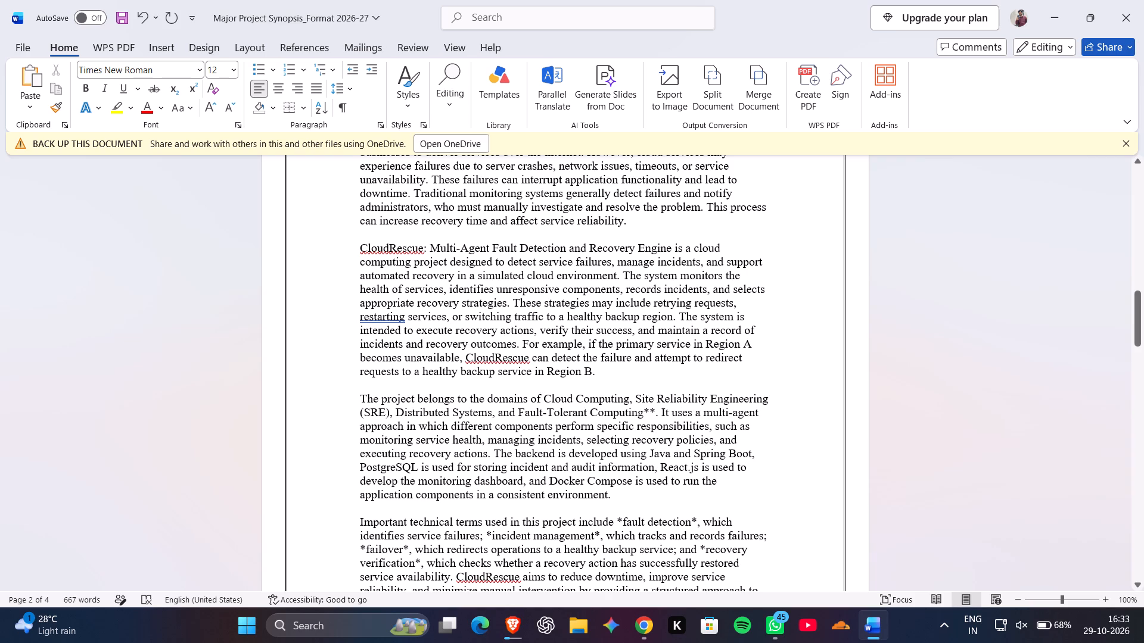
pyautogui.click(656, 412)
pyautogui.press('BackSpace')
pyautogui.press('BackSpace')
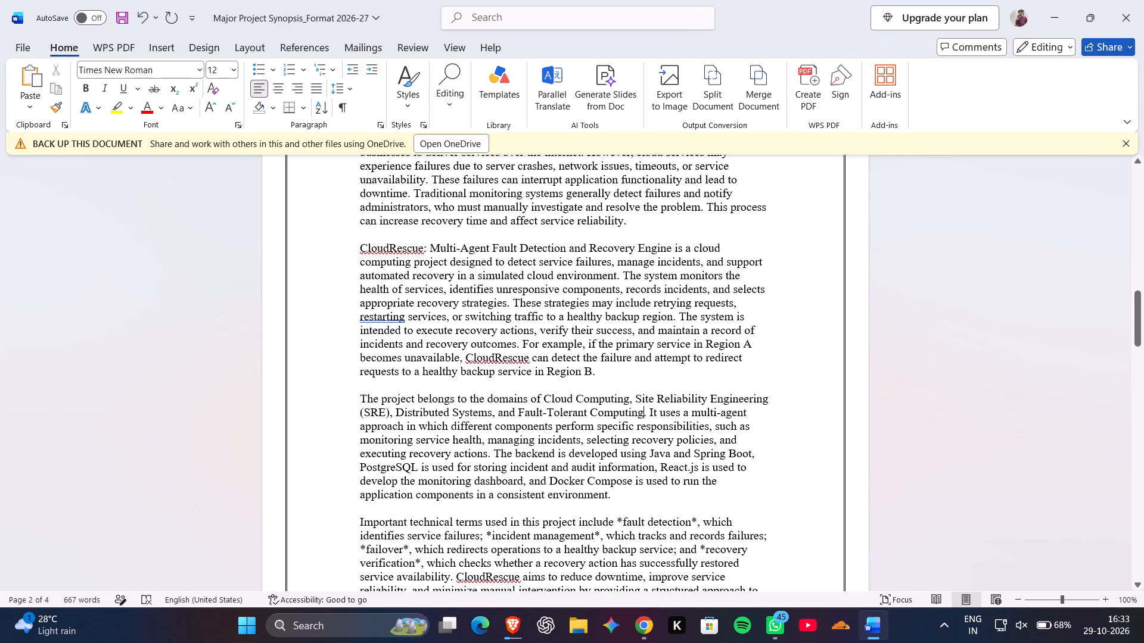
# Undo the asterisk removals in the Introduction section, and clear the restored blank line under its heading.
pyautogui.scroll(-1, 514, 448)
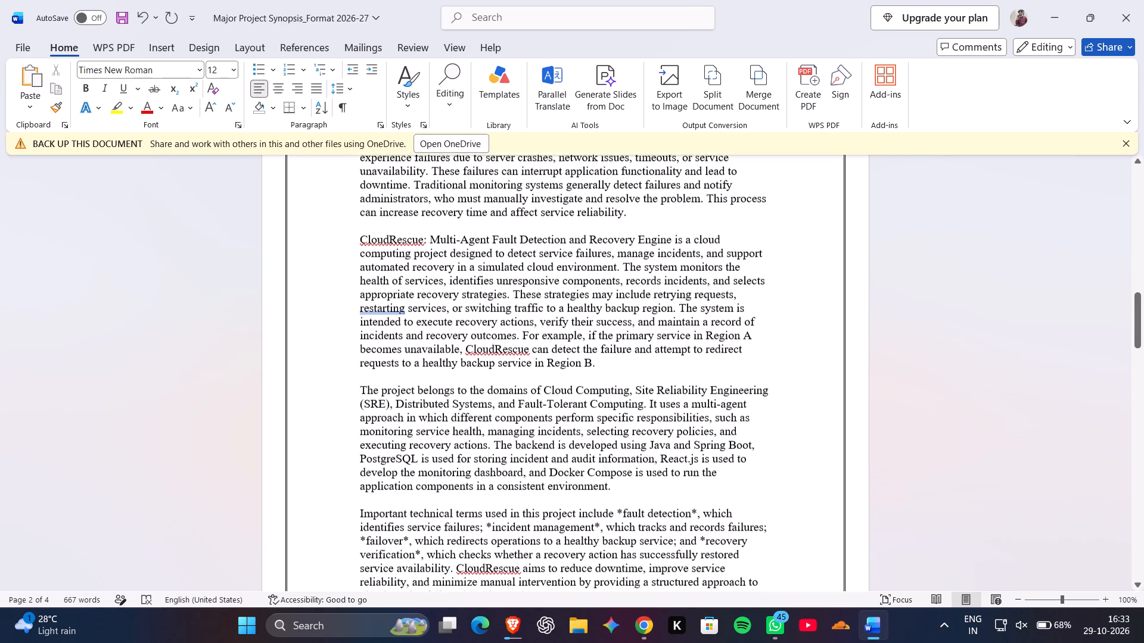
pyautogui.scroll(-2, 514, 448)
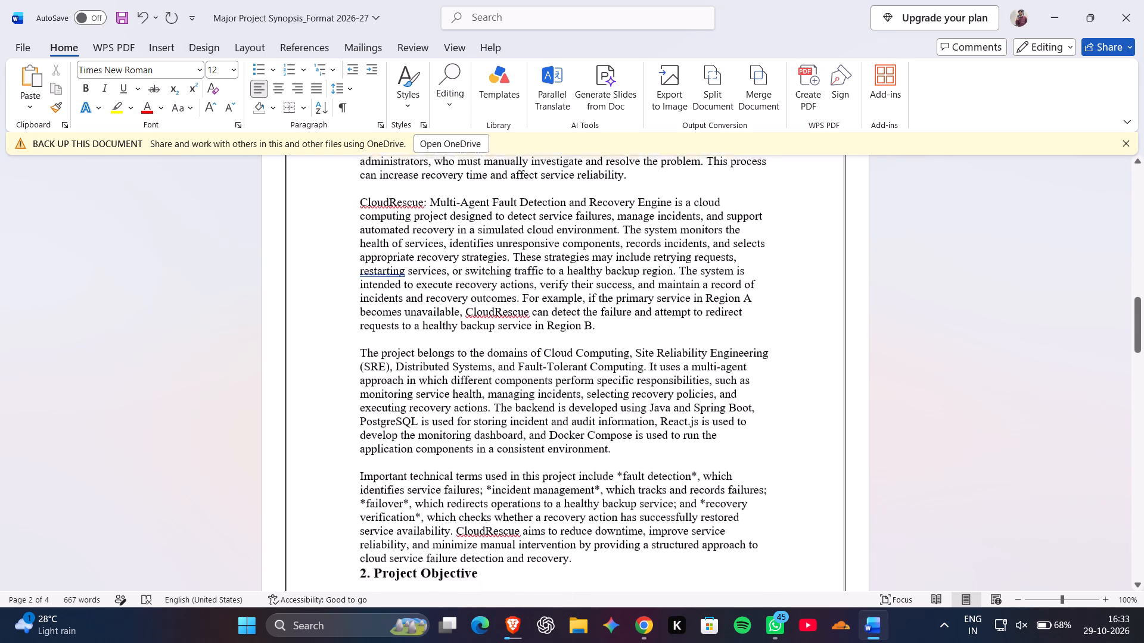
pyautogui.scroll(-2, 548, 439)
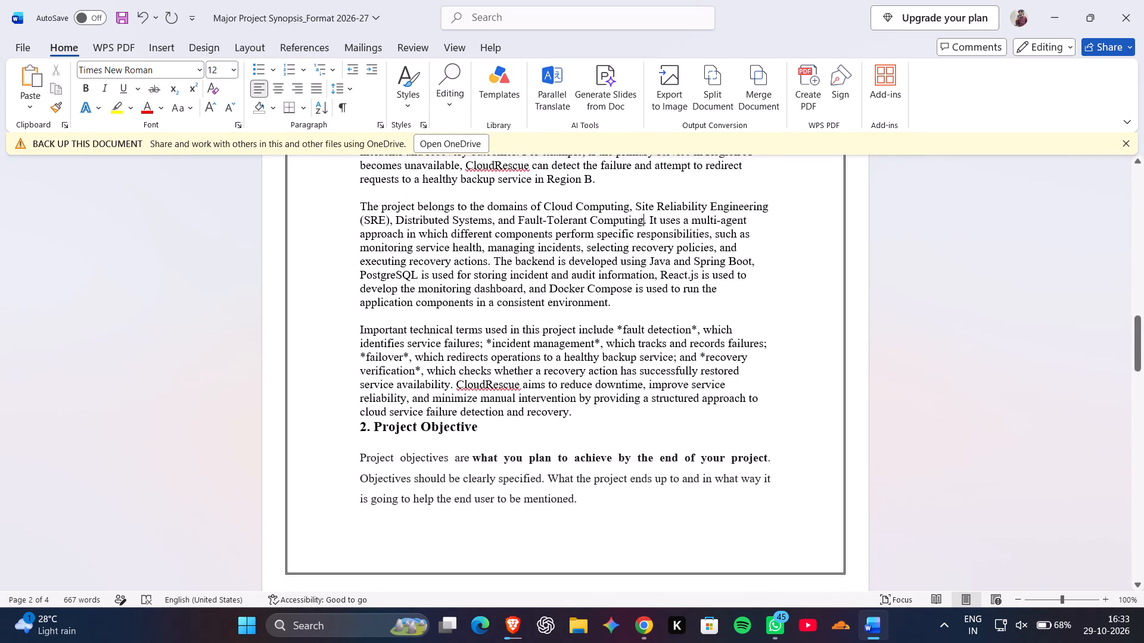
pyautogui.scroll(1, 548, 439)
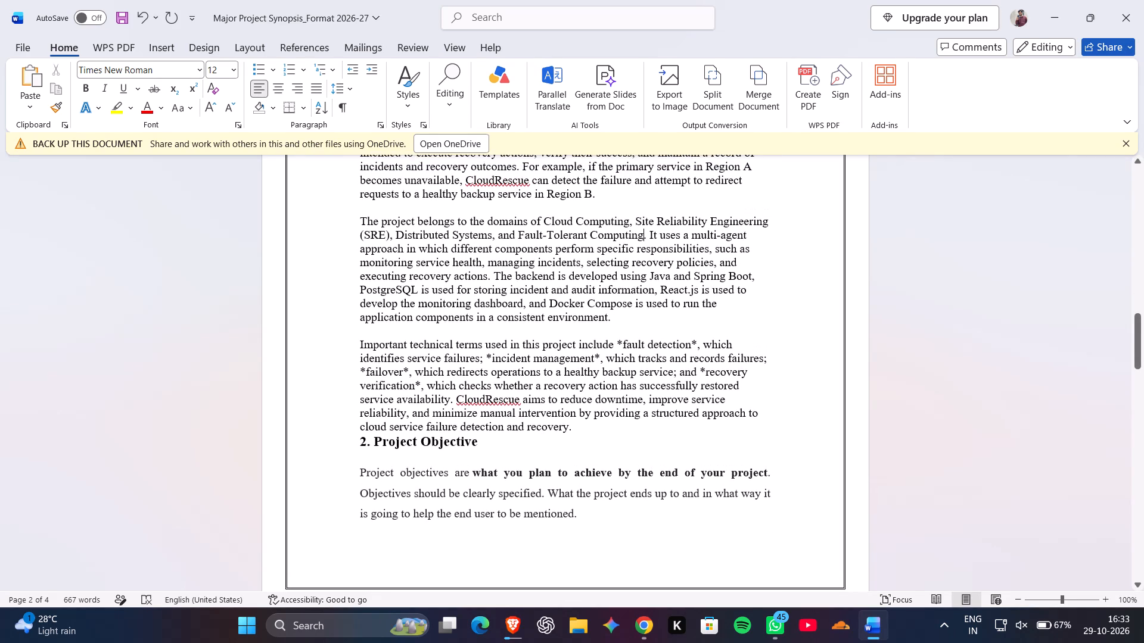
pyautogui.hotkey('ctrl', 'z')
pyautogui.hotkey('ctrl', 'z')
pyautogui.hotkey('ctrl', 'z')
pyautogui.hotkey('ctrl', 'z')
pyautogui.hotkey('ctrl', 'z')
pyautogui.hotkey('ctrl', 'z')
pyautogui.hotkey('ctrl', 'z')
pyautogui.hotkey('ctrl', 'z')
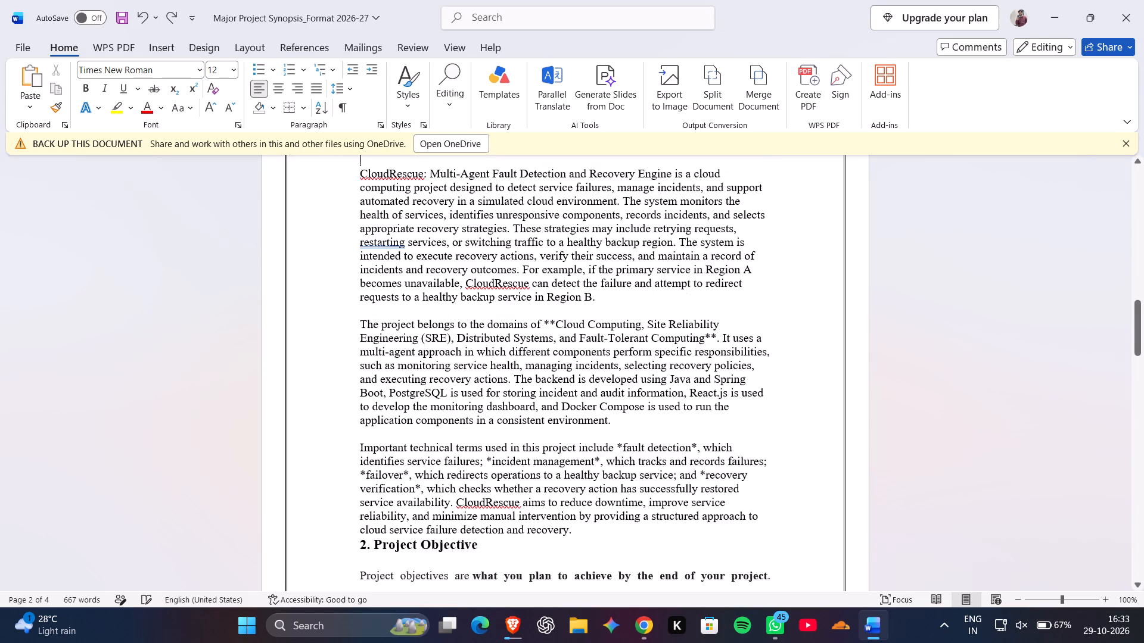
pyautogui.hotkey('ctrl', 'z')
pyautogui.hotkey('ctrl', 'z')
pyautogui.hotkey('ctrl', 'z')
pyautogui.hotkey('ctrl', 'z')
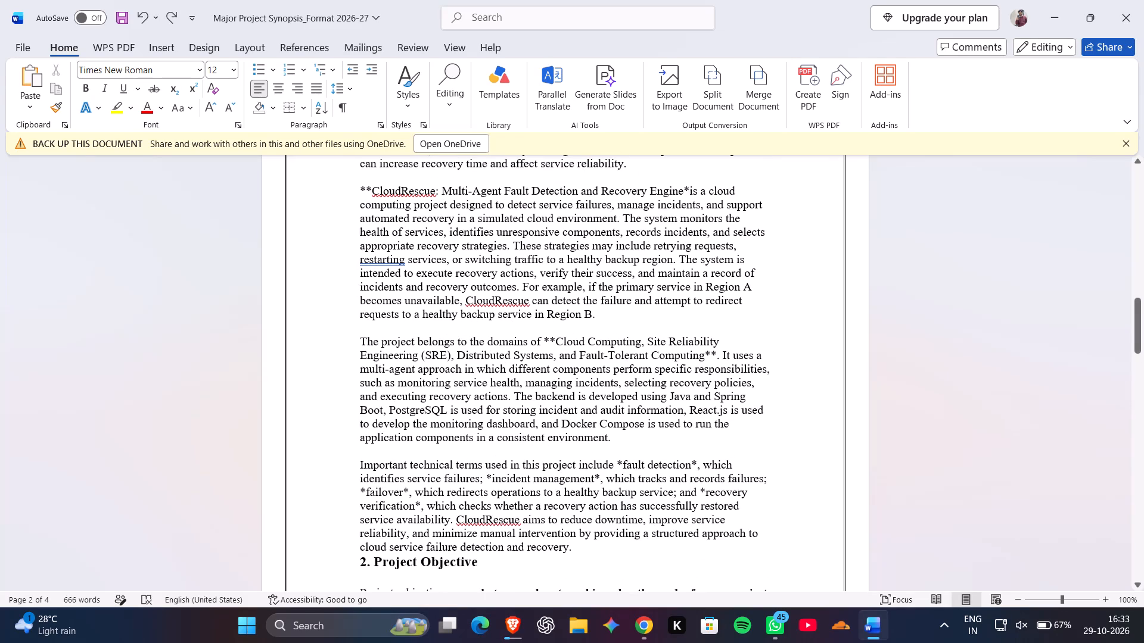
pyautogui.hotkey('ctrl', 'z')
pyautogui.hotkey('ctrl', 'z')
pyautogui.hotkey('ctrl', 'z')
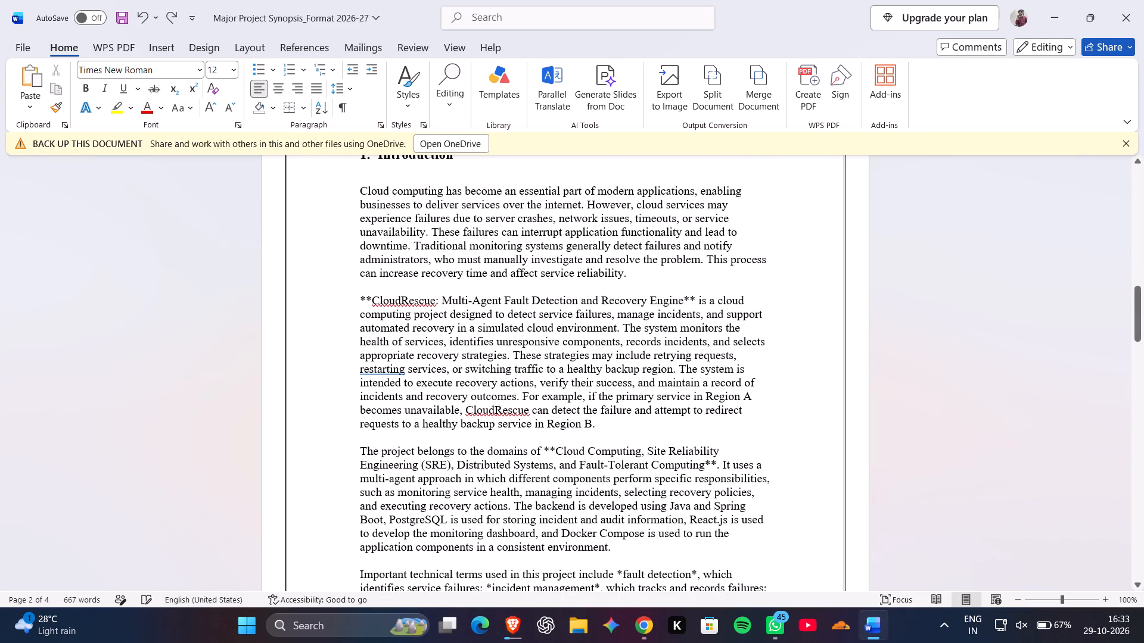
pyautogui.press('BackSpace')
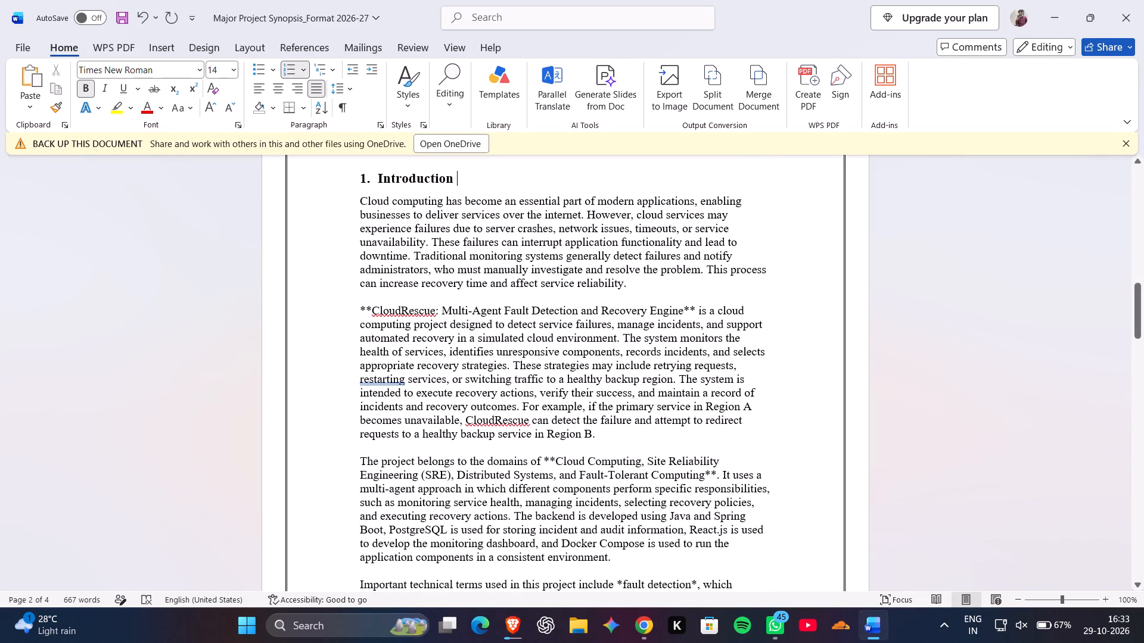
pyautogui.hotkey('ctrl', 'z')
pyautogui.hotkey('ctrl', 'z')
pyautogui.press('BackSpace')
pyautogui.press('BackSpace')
# Remove the double asterisks around "CloudRescue: Multi-Agent Fault Detection and Recovery Engine" in the second Introduction paragraph.
pyautogui.click(693, 309)
pyautogui.press('BackSpace')
pyautogui.press('BackSpace')
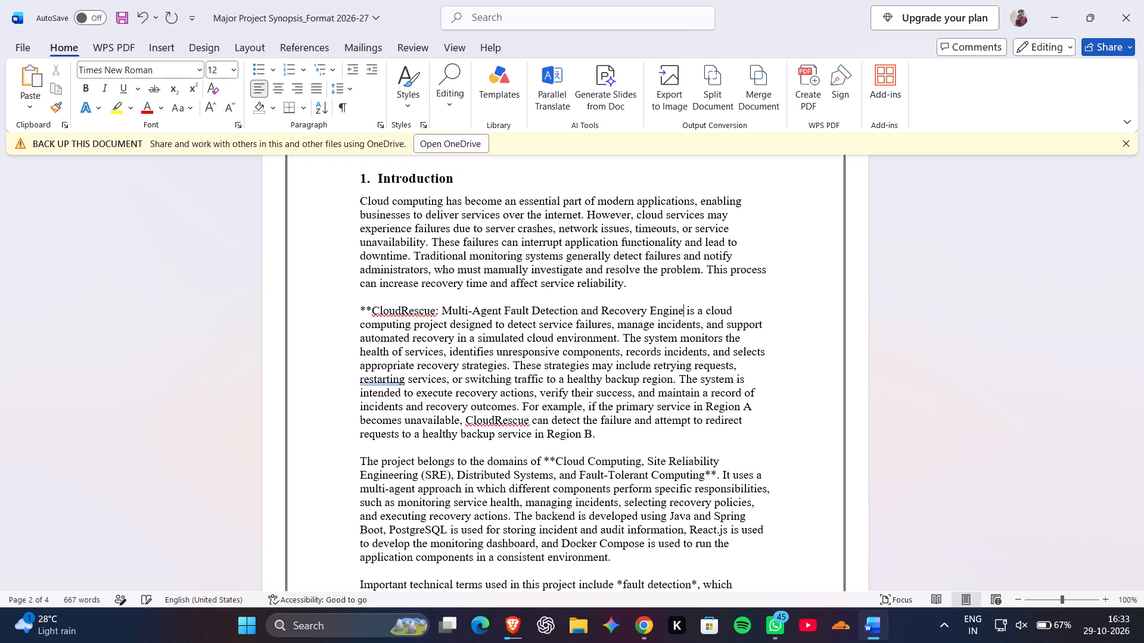
pyautogui.click(370, 312)
pyautogui.press('BackSpace')
pyautogui.press('BackSpace')
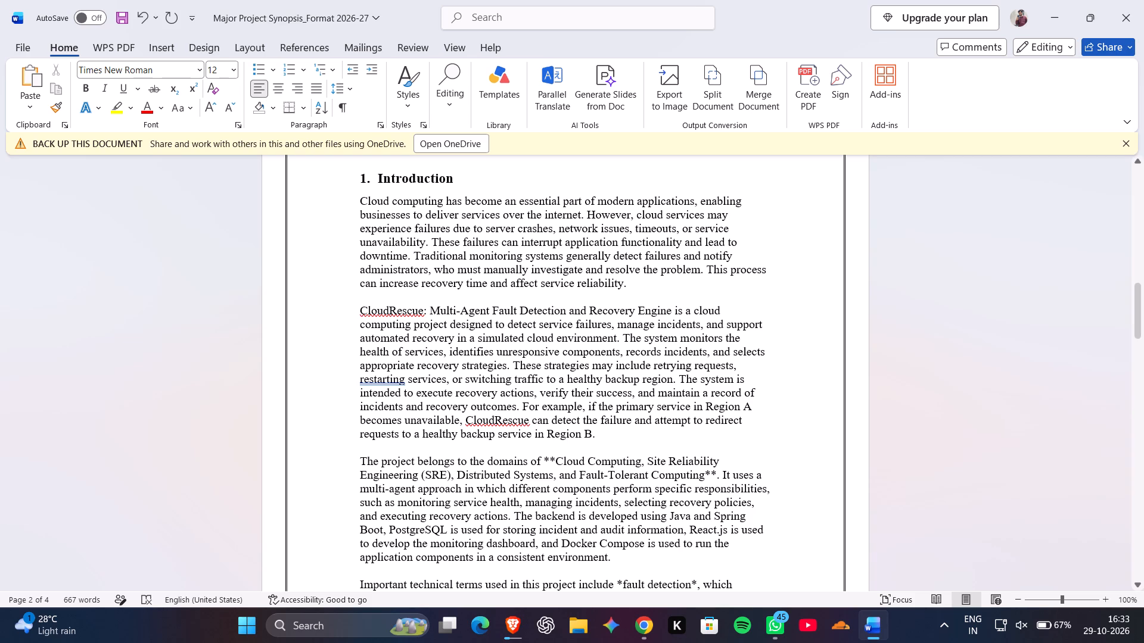
# Make the project title "CloudRescue: Multi-Agent Fault Detection and Recovery Engine" bold in the second Introduction paragraph.
pyautogui.moveTo(362, 309); pyautogui.dragTo(426, 309)
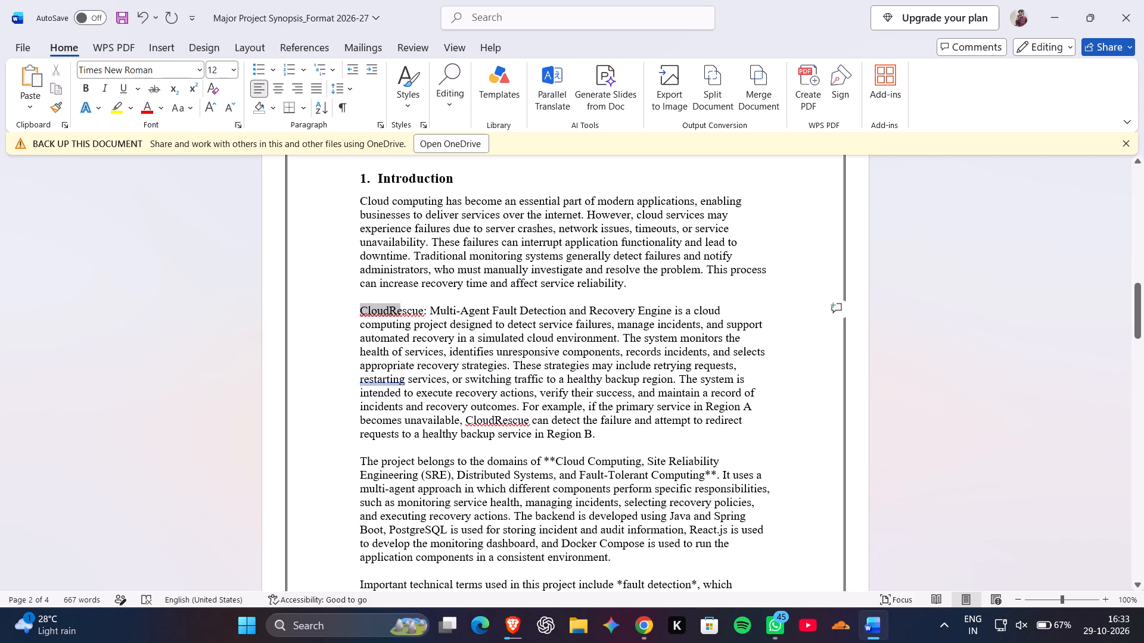
pyautogui.moveTo(426, 309); pyautogui.dragTo(665, 308)
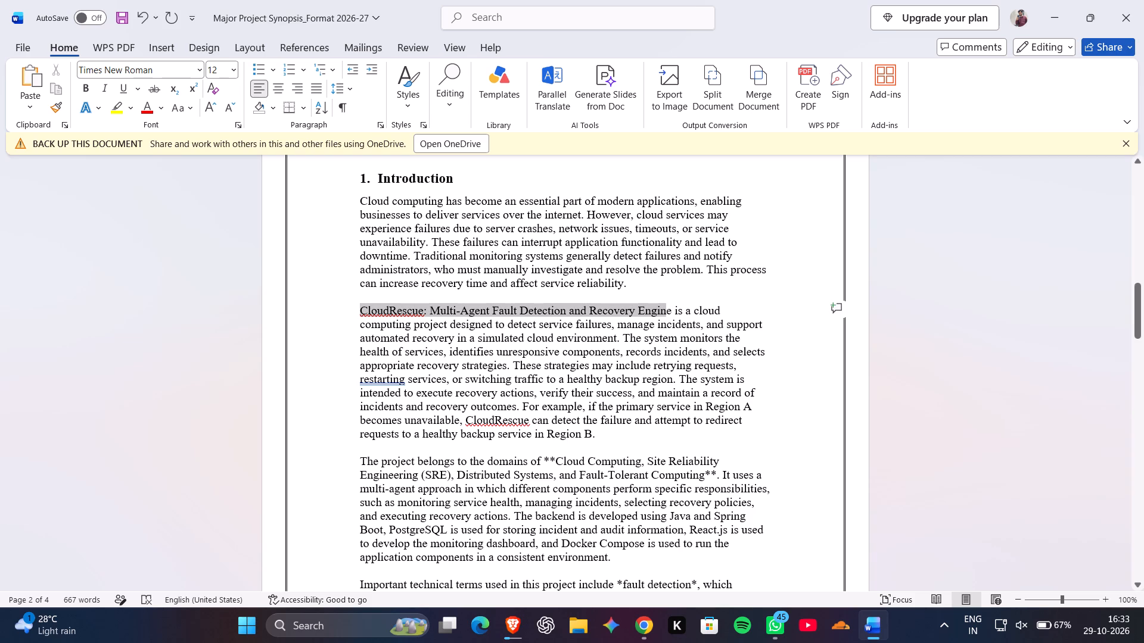
pyautogui.moveTo(665, 308); pyautogui.dragTo(670, 310)
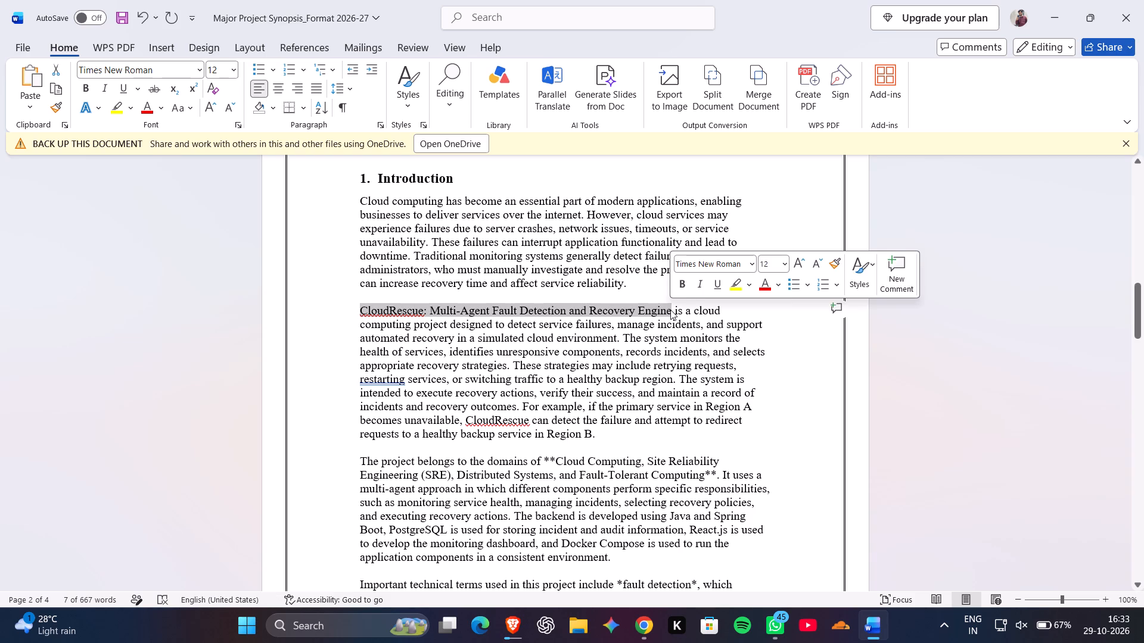
pyautogui.click(680, 286)
pyautogui.click(659, 373)
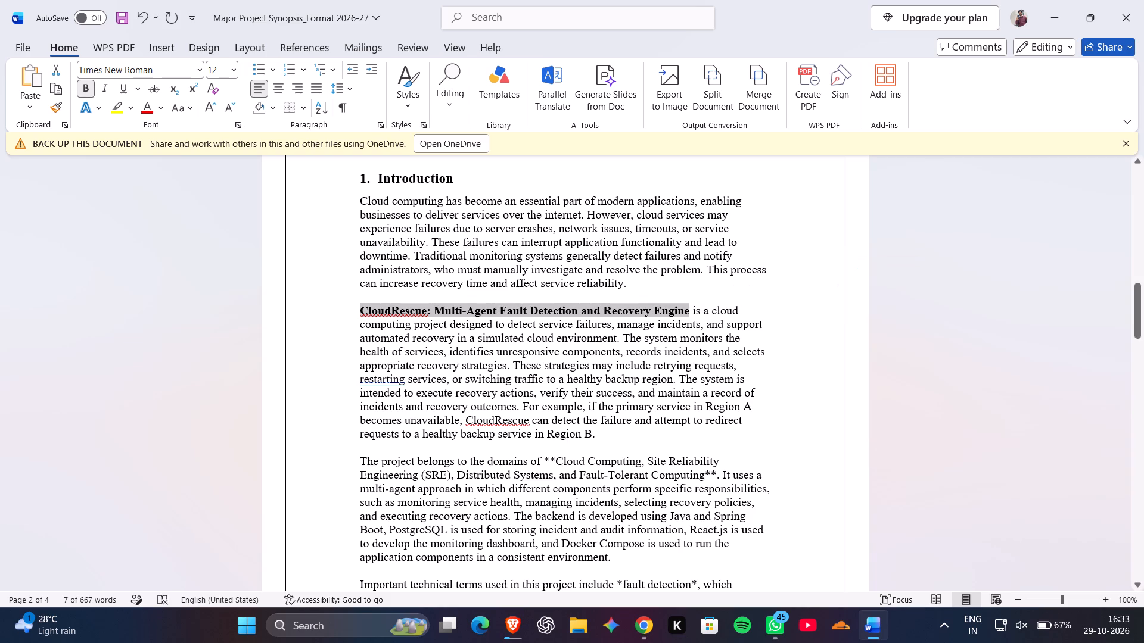
# Bold the domain list from "Cloud Computing" to "Fault-Tolerant Computing" in the third Introduction paragraph and remove its surrounding double asterisks.
pyautogui.scroll(-1, 659, 373)
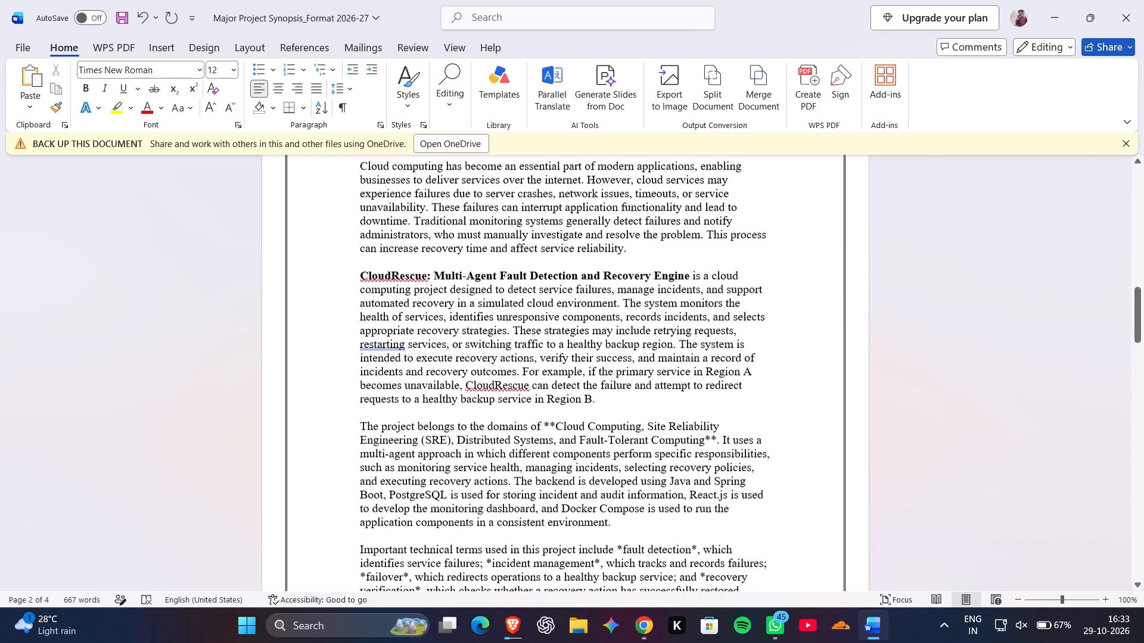
pyautogui.scroll(-1, 659, 373)
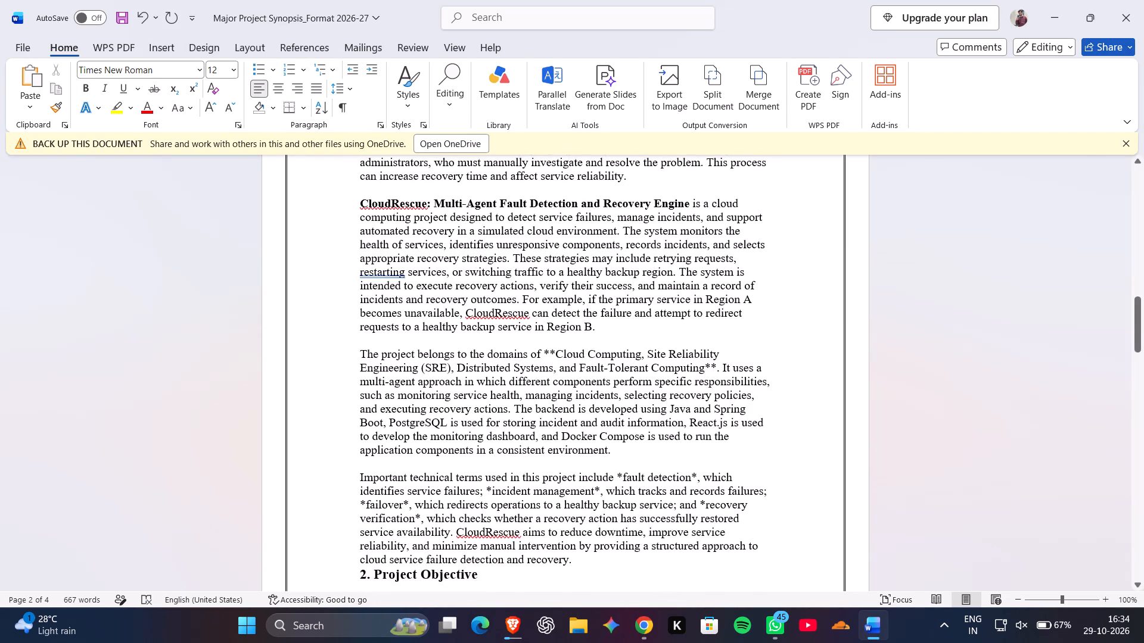
pyautogui.click(555, 351)
pyautogui.press('BackSpace')
pyautogui.press('BackSpace')
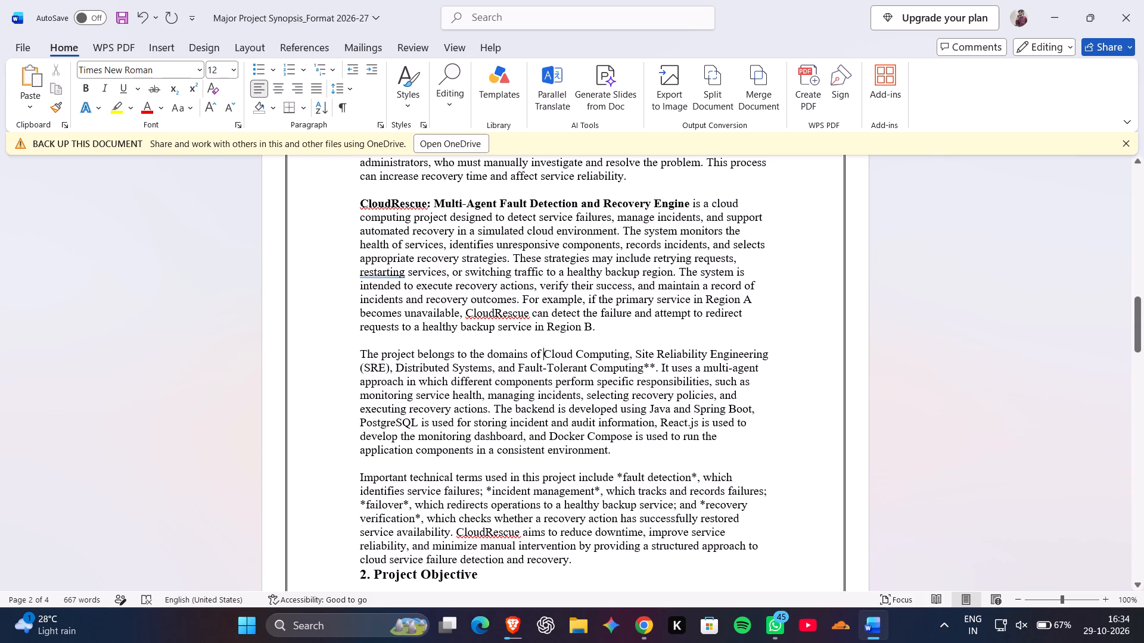
pyautogui.moveTo(545, 352); pyautogui.dragTo(603, 363)
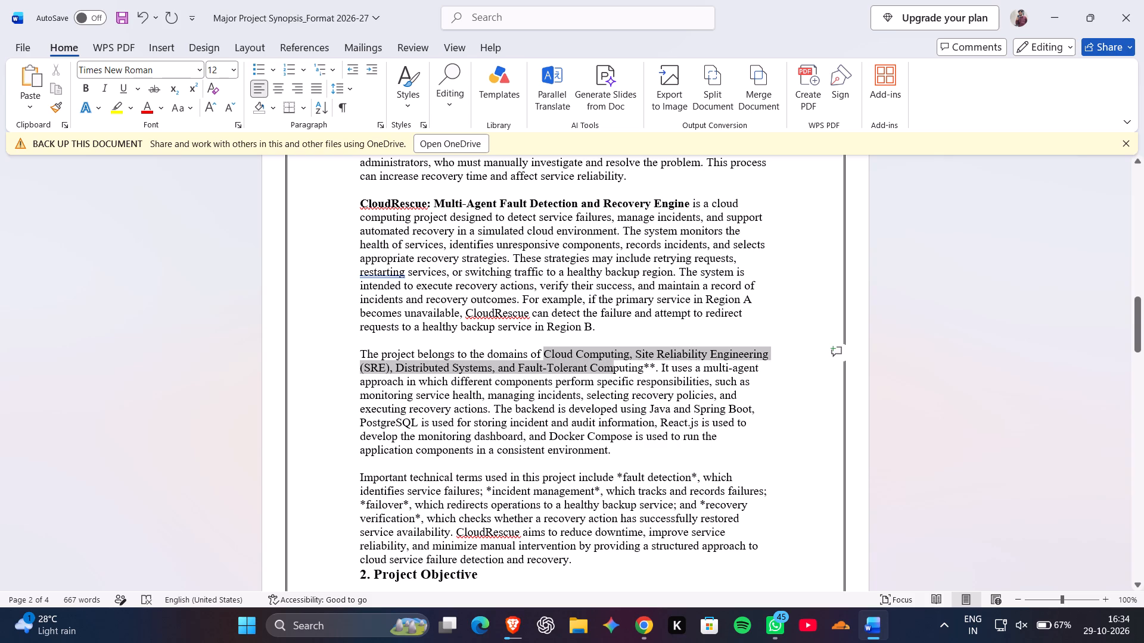
pyautogui.moveTo(603, 363); pyautogui.dragTo(625, 367)
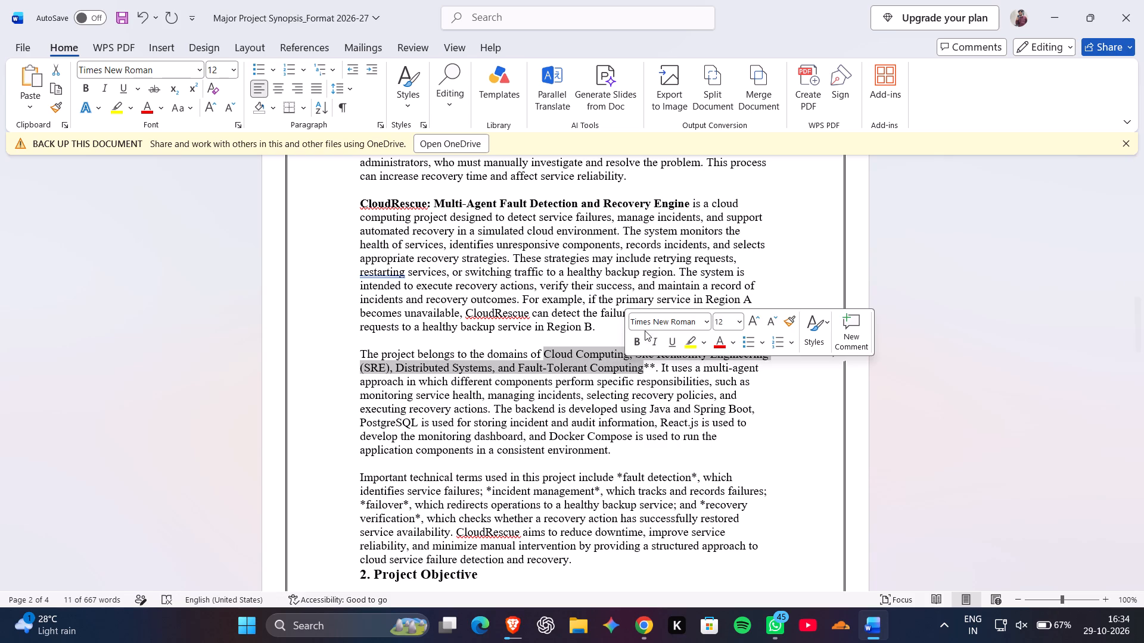
pyautogui.click(639, 338)
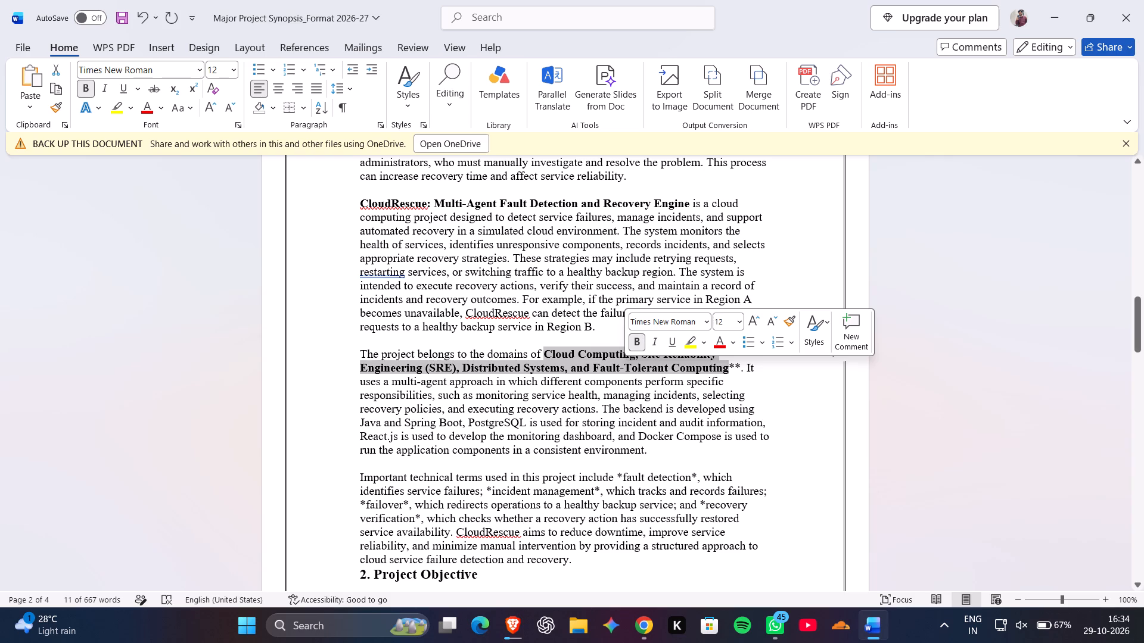
pyautogui.click(740, 366)
pyautogui.press('BackSpace')
pyautogui.press('BackSpace')
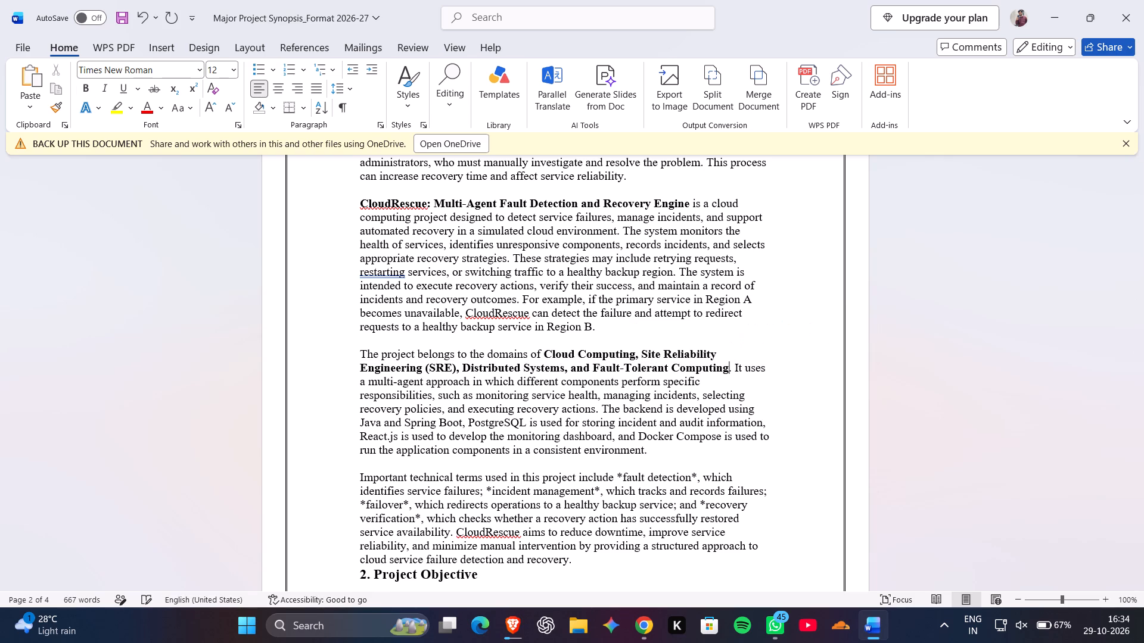
# Make the term "fault detection" bold in the last Introduction paragraph.
pyautogui.scroll(-1, 502, 392)
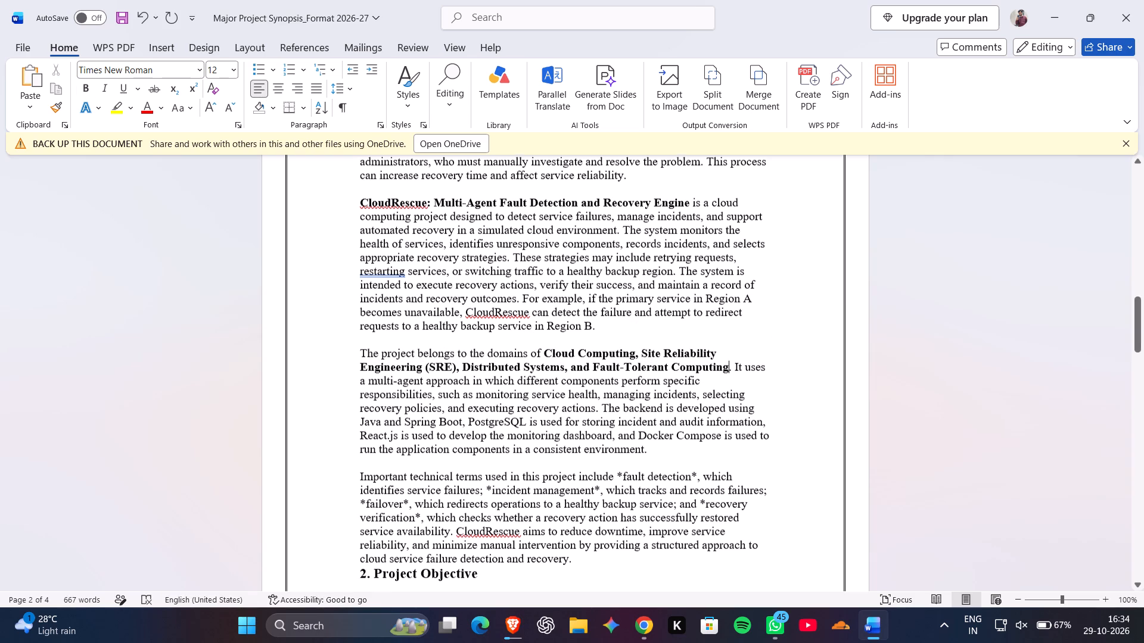
pyautogui.scroll(-1, 502, 392)
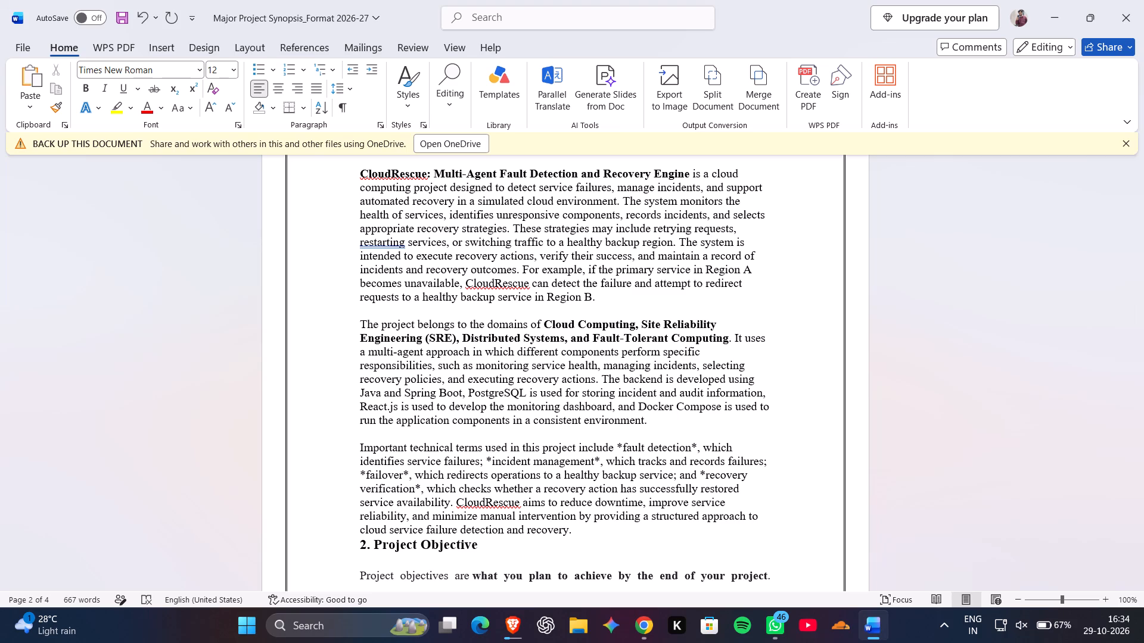
pyautogui.scroll(-1, 488, 387)
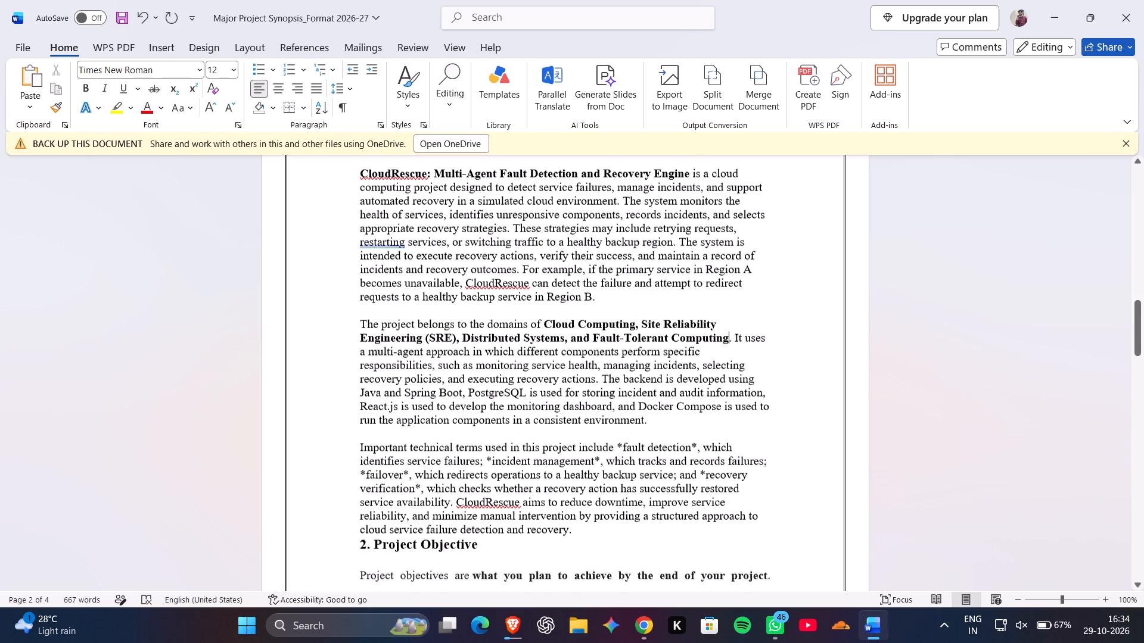
pyautogui.scroll(-1, 488, 387)
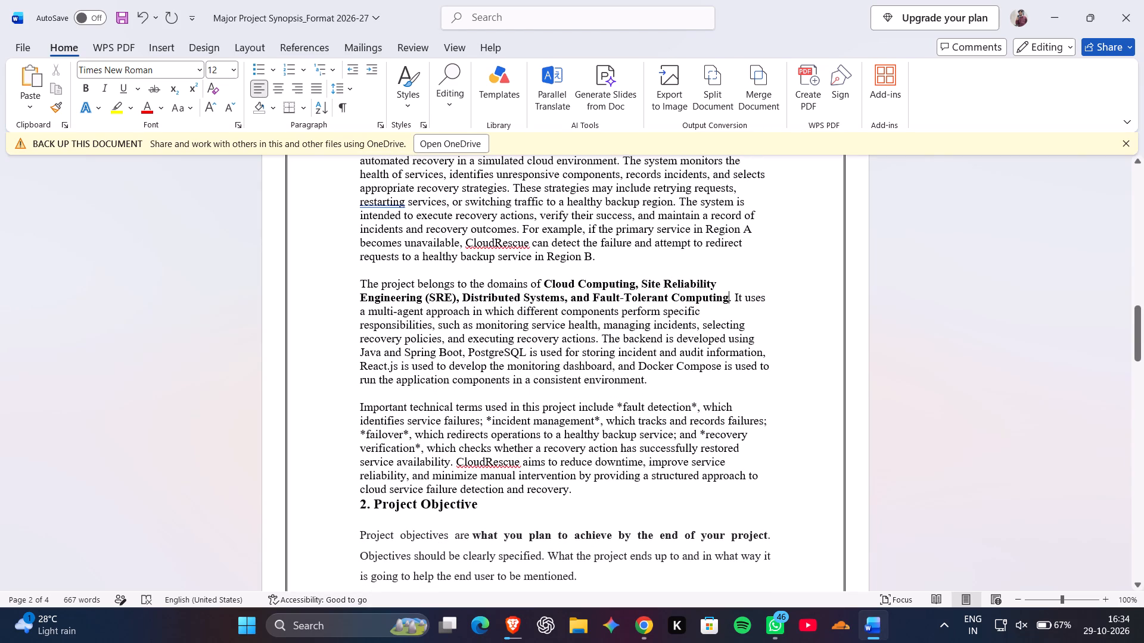
pyautogui.moveTo(689, 408); pyautogui.dragTo(688, 408)
pyautogui.moveTo(688, 408); pyautogui.dragTo(624, 404)
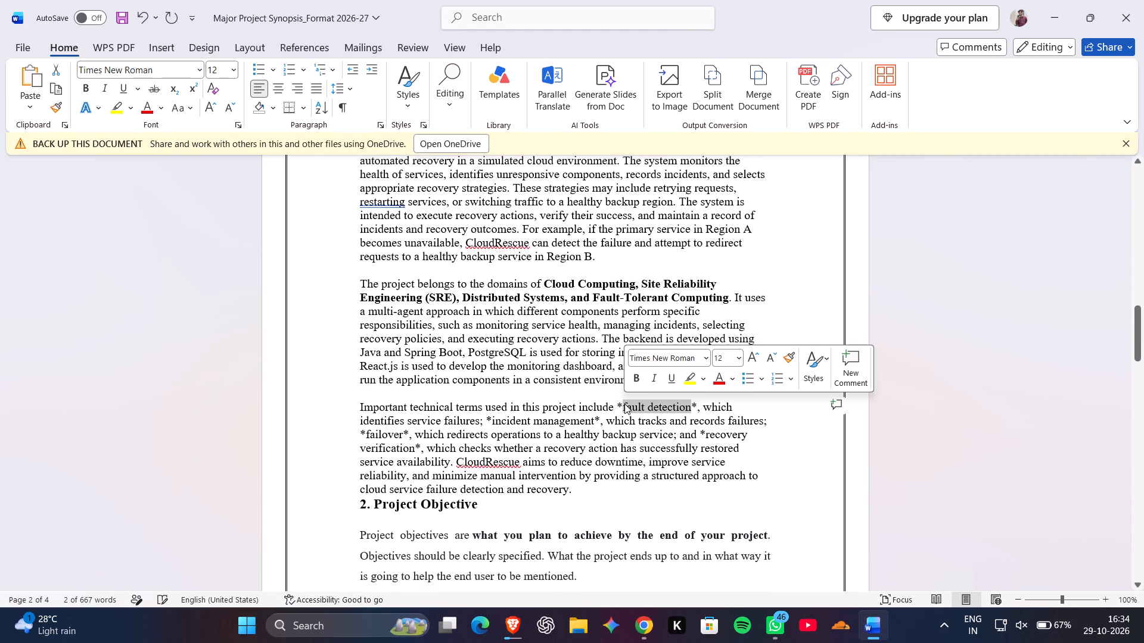
pyautogui.hotkey('ctrl', 'b')
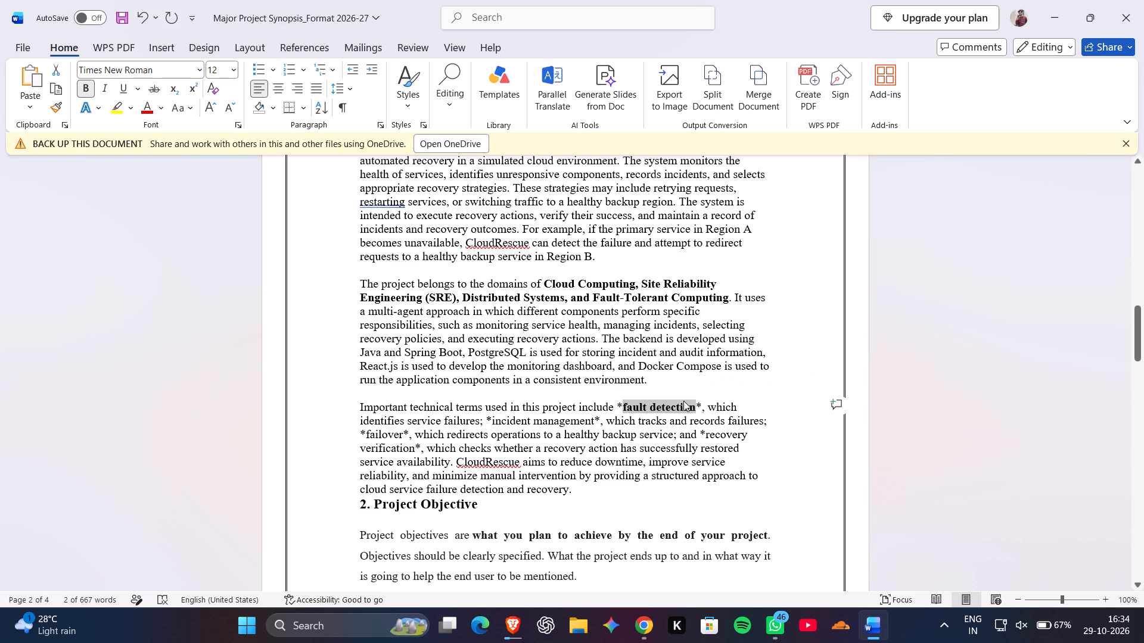
# Remove the asterisks around "fault detection" in the last Introduction paragraph, keeping one space after "include".
pyautogui.click(700, 414)
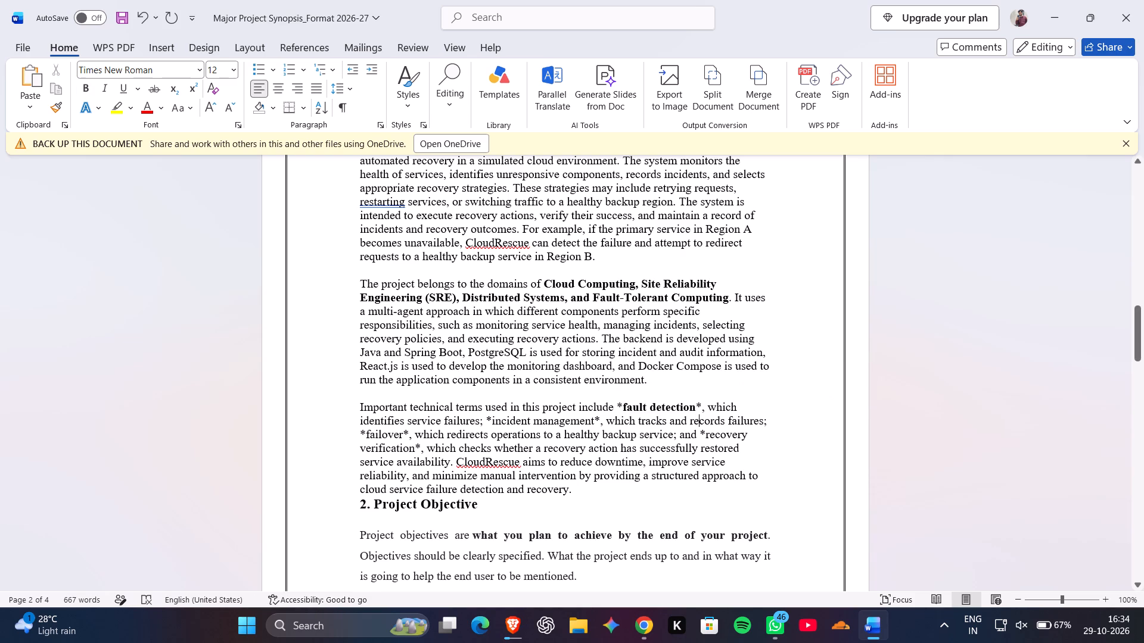
pyautogui.press('Up')
pyautogui.press('BackSpace')
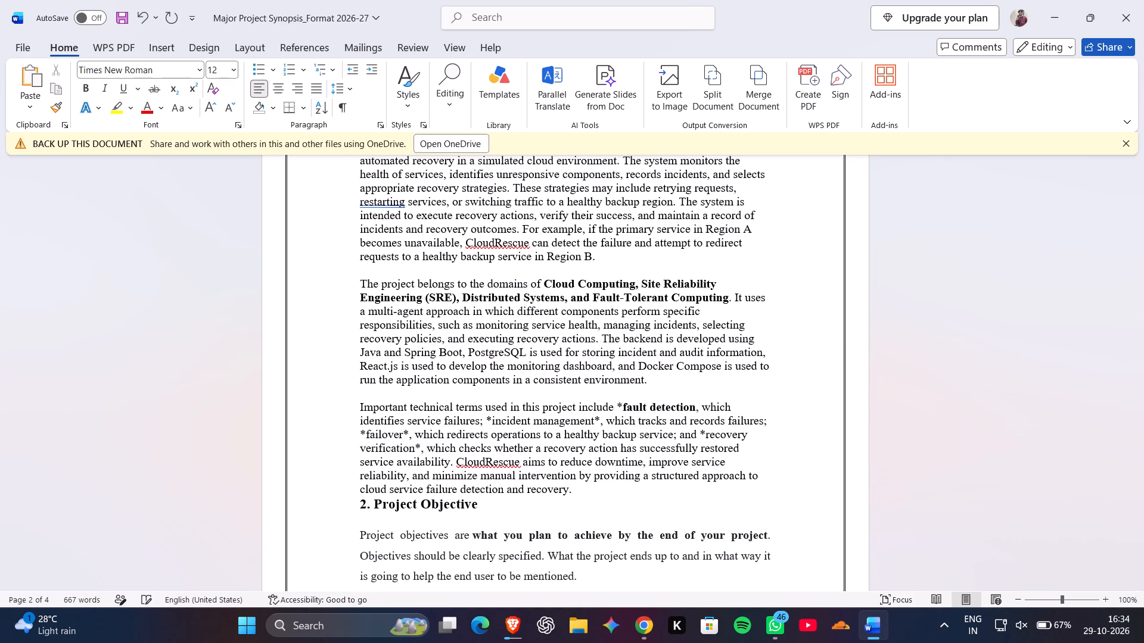
pyautogui.press('Left')
pyautogui.press('Left')
pyautogui.press('Left')
pyautogui.press('Left')
pyautogui.press('Left')
pyautogui.press('Left')
pyautogui.press('Left')
pyautogui.press('Left')
pyautogui.press('Left')
pyautogui.press('Left')
pyautogui.press('Left')
pyautogui.press('Left')
pyautogui.press('Left')
pyautogui.press('Left')
pyautogui.press('Left')
pyautogui.press('BackSpace')
pyautogui.press('BackSpace')
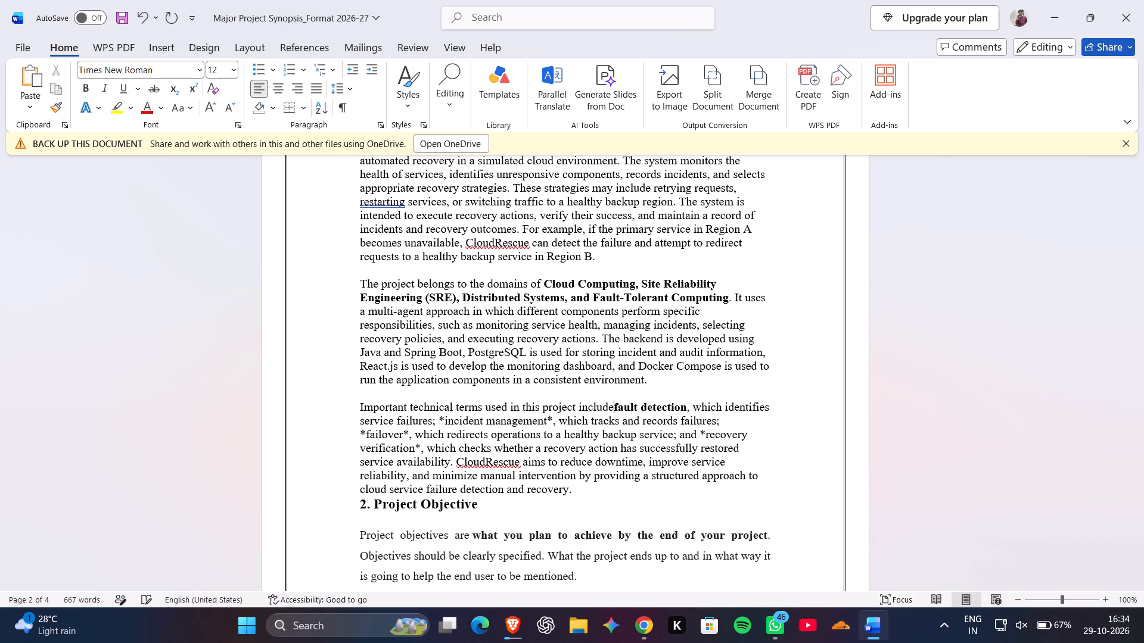
pyautogui.press('space')
# Place the text cursor directly after the closing asterisk of "*incident management*" in the last Introduction paragraph.
pyautogui.press('Down')
pyautogui.press('Left')
pyautogui.press('Left')
pyautogui.press('Left')
pyautogui.press('Left')
pyautogui.press('Left')
pyautogui.press('Left')
pyautogui.press('Left')
pyautogui.press('Left')
pyautogui.press('Left')
pyautogui.press('Left')
pyautogui.press('Left')
pyautogui.press('Left')
pyautogui.press('Left')
pyautogui.press('Left')
pyautogui.press('Left')
pyautogui.press('Left')
pyautogui.press('Left')
pyautogui.press('Left')
pyautogui.press('Left')
pyautogui.press('Left')
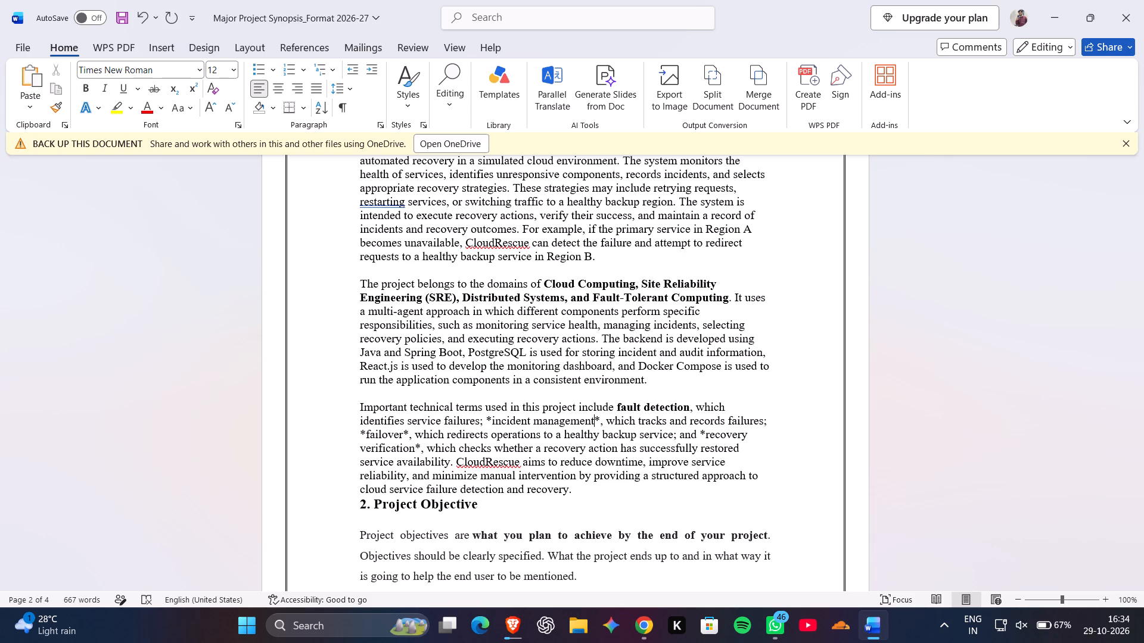
pyautogui.press('Right')
pyautogui.press('Right')
pyautogui.press('Right')
pyautogui.press('Right')
pyautogui.press('Right')
pyautogui.press('Right')
pyautogui.press('Right')
pyautogui.press('Right')
pyautogui.press('Right')
pyautogui.press('Right')
pyautogui.press('Right')
pyautogui.press('Right')
pyautogui.press('Right')
pyautogui.press('Right')
pyautogui.press('Right')
pyautogui.press('Right')
pyautogui.press('Right')
pyautogui.press('Right')
pyautogui.press('Right')
pyautogui.press('Right')
pyautogui.press('Right')
pyautogui.press('Right')
pyautogui.press('Right')
pyautogui.press('Right')
pyautogui.press('Right')
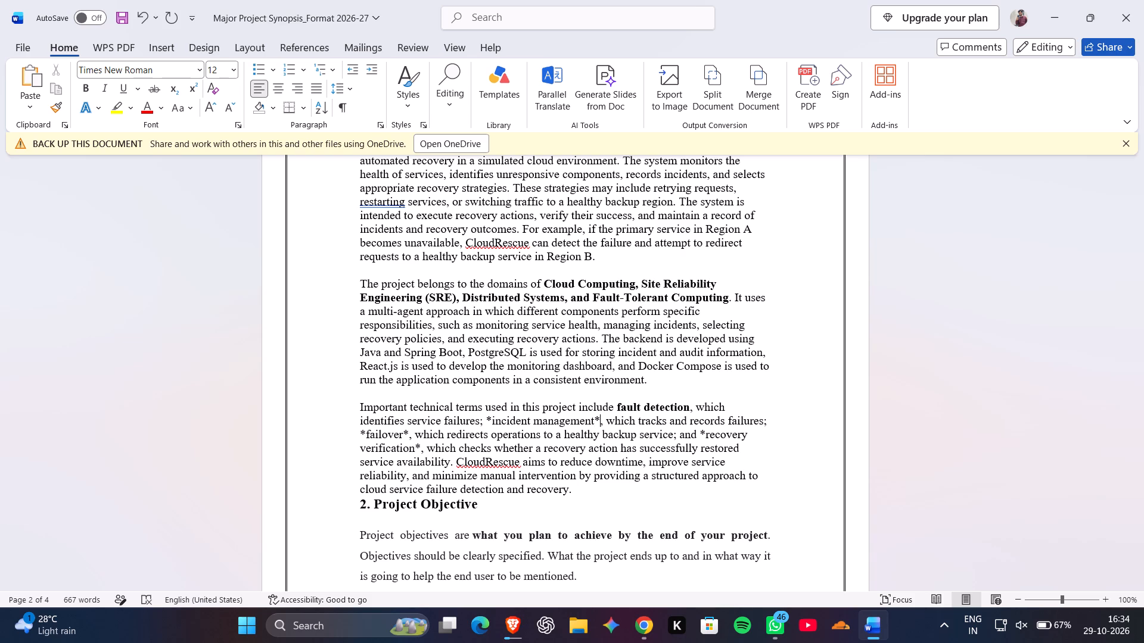
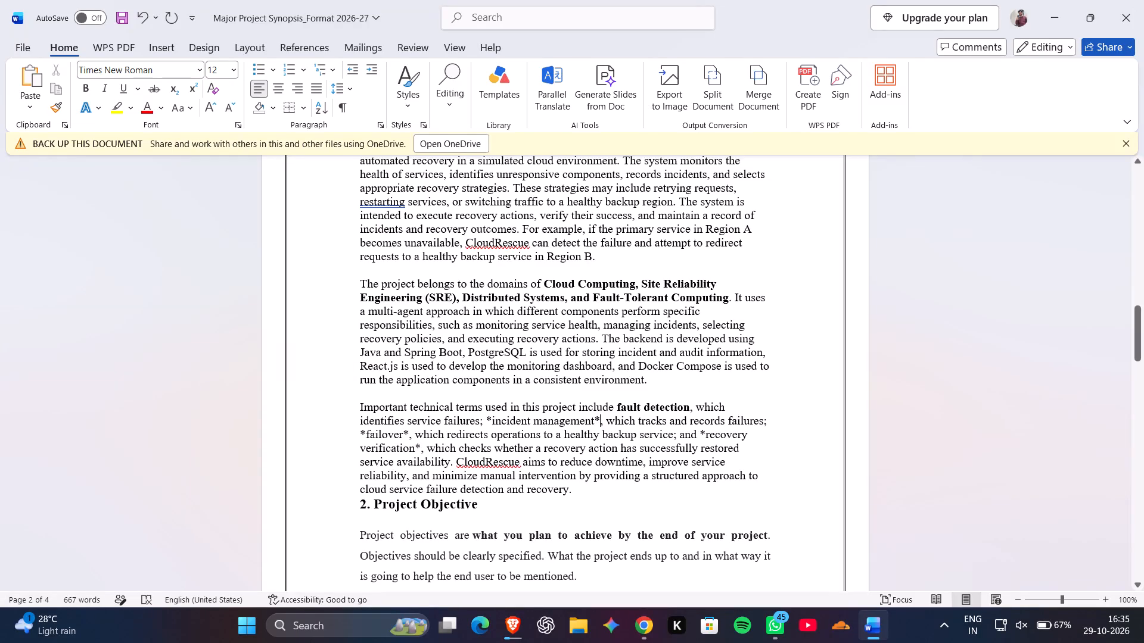
# Make the term "incident management" bold in the last Introduction paragraph.
pyautogui.moveTo(489, 420); pyautogui.dragTo(594, 419)
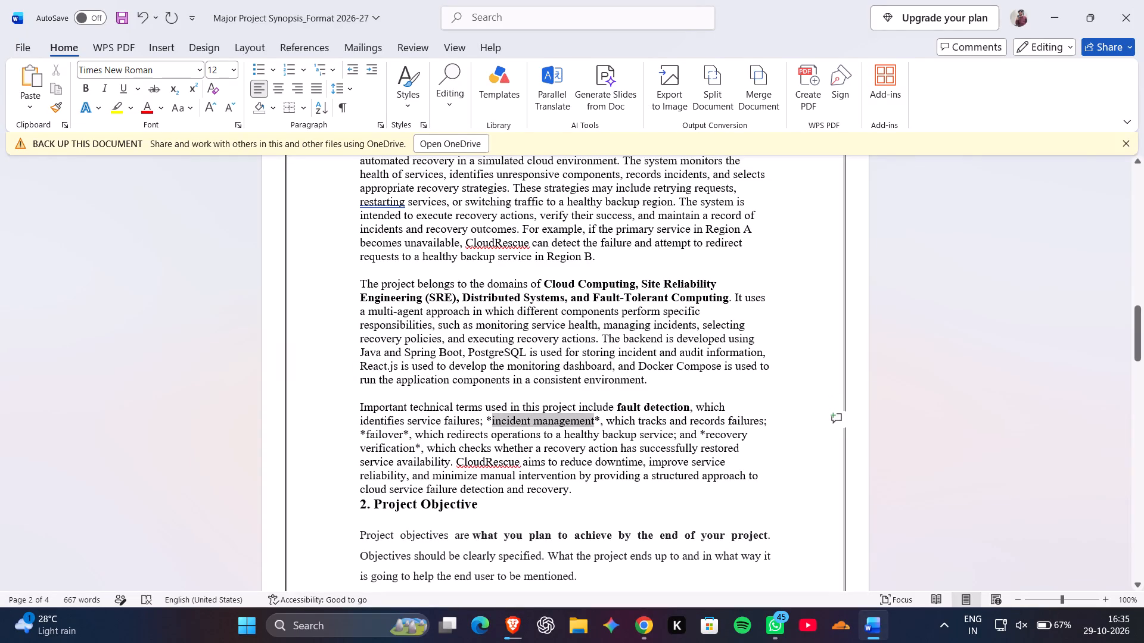
pyautogui.moveTo(594, 419); pyautogui.dragTo(595, 419)
pyautogui.hotkey('ctrl', 'b')
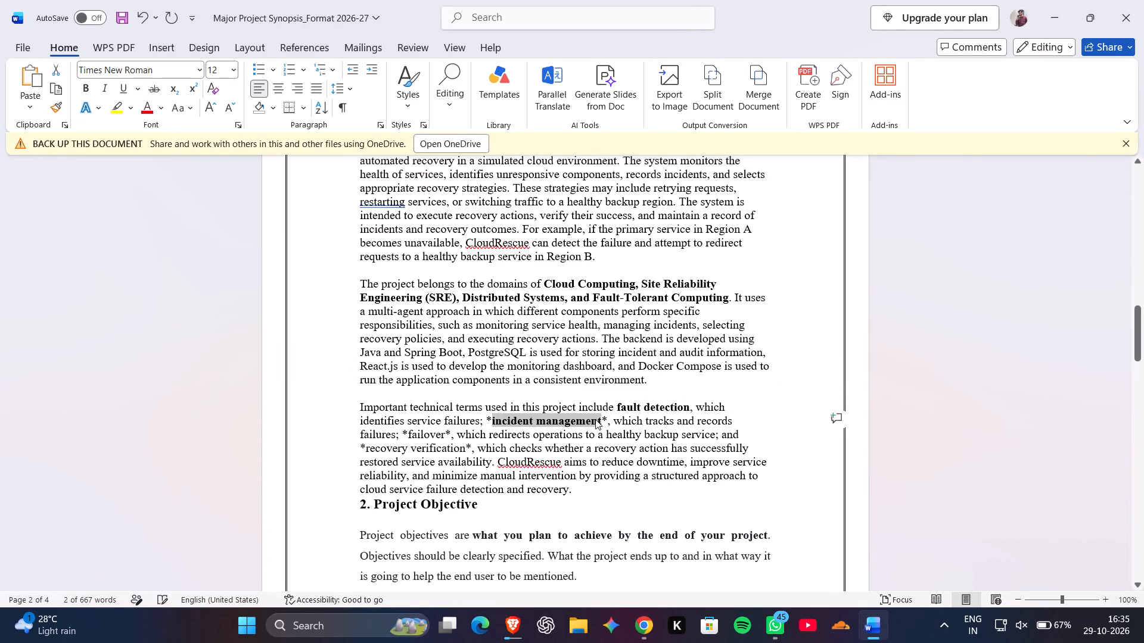
# Remove the asterisks on both sides of "incident management" in the last Introduction paragraph.
pyautogui.click(595, 419)
pyautogui.press('Right')
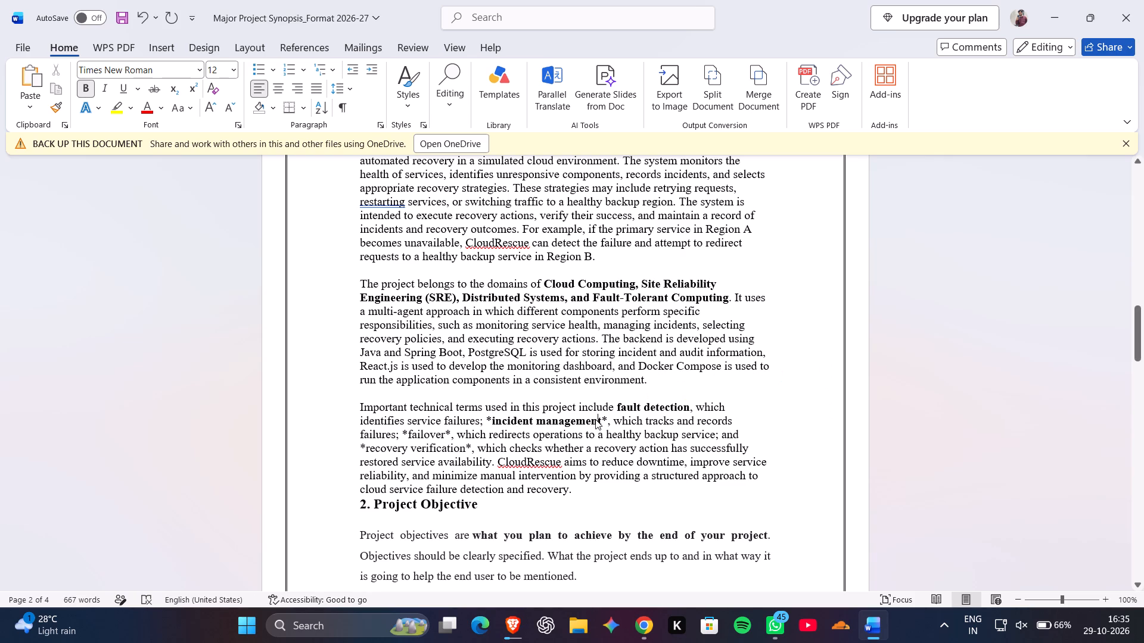
pyautogui.press('Right')
pyautogui.press('BackSpace')
pyautogui.press('Left')
pyautogui.press('Left')
pyautogui.press('Left')
pyautogui.press('Left')
pyautogui.press('Left')
pyautogui.press('Left')
pyautogui.press('Left')
pyautogui.press('Left')
pyautogui.press('Left')
pyautogui.press('Left')
pyautogui.press('Left')
pyautogui.press('Left')
pyautogui.press('Left')
pyautogui.press('Left')
pyautogui.press('Left')
pyautogui.press('Left')
pyautogui.press('Left')
pyautogui.press('Left')
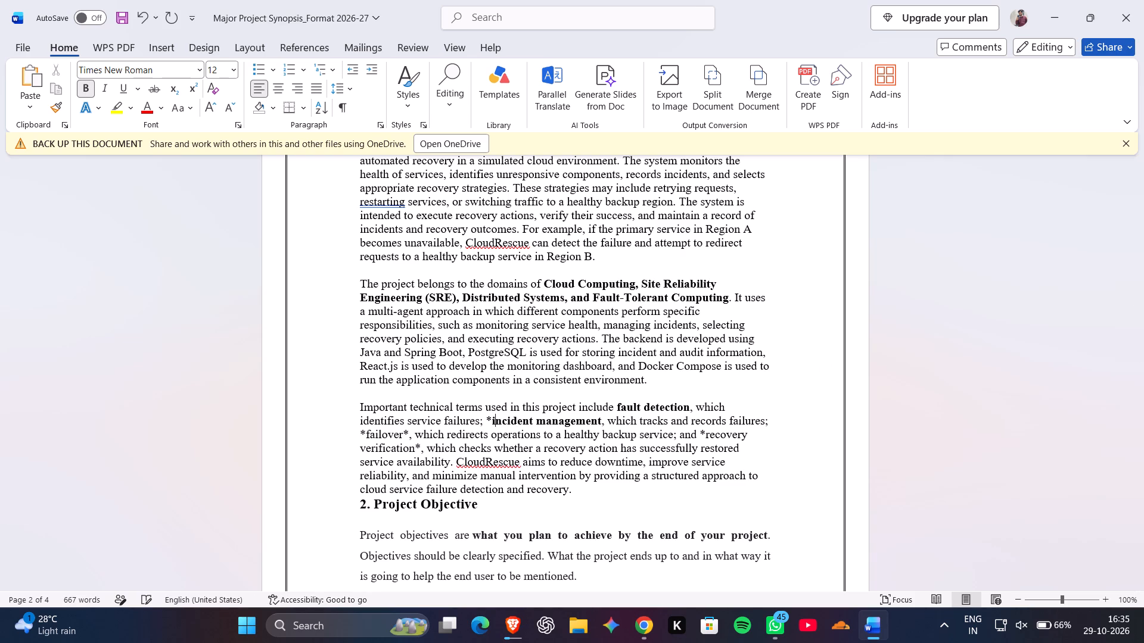
pyautogui.press('Left')
pyautogui.press('BackSpace')
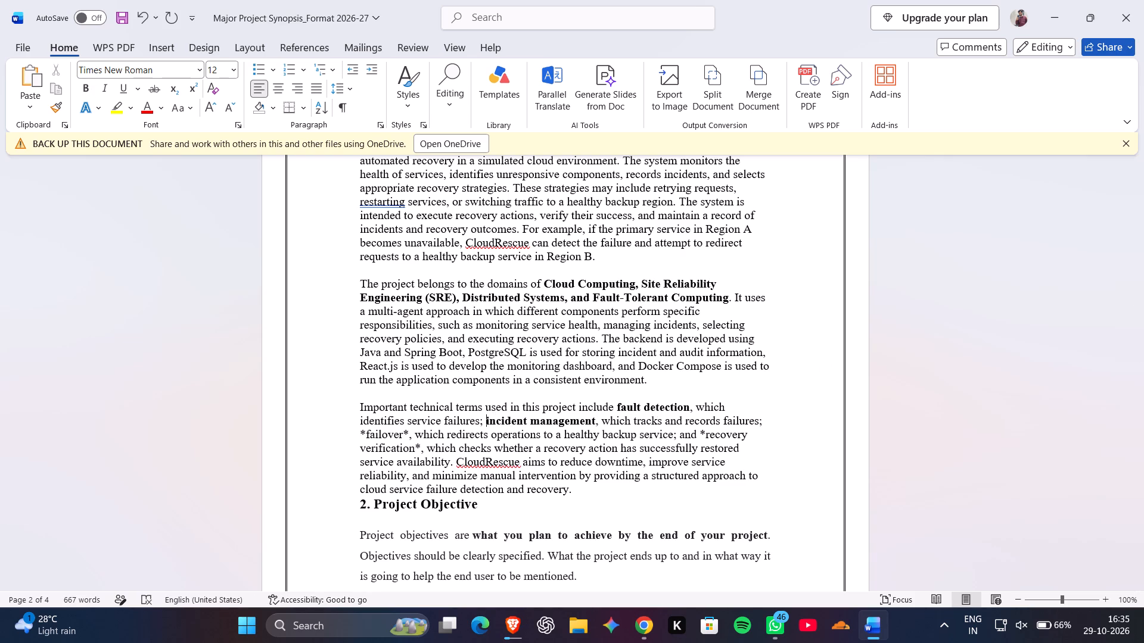
# Make the word "failover" bold in the last Introduction paragraph.
pyautogui.doubleClick(399, 433)
pyautogui.click(399, 433)
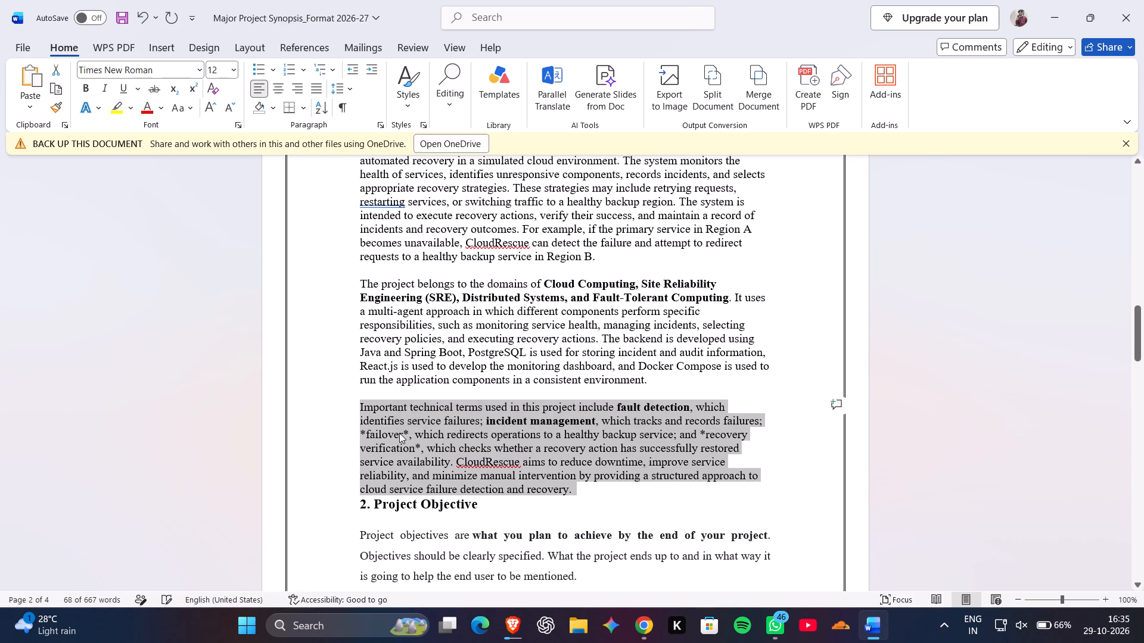
pyautogui.click(399, 433)
pyautogui.doubleClick(399, 433)
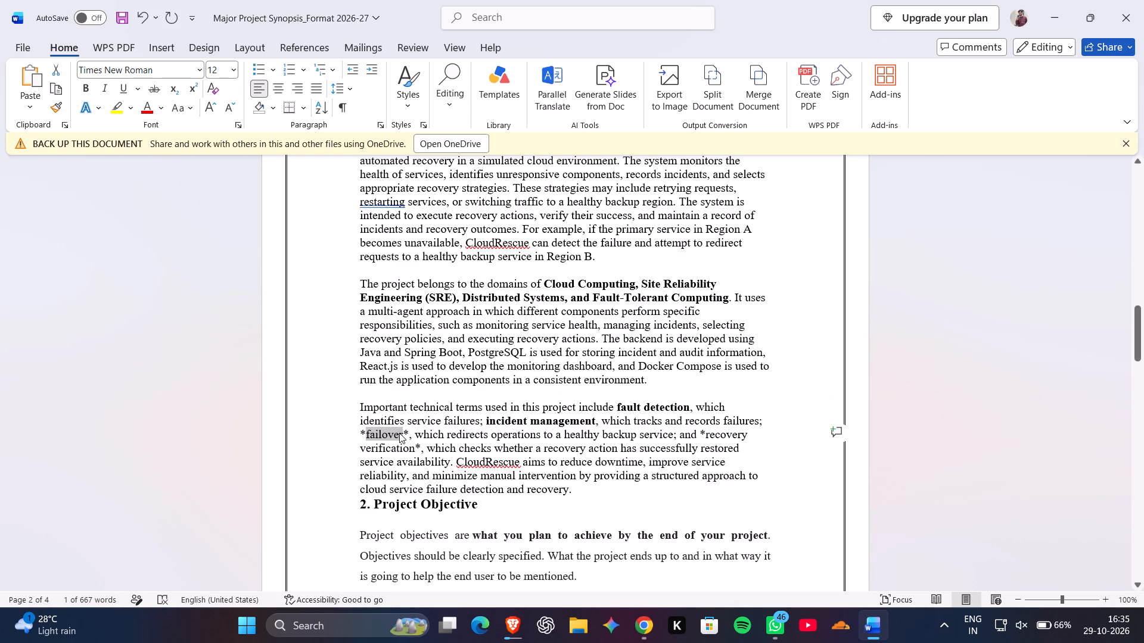
pyautogui.hotkey('ctrl', 'b')
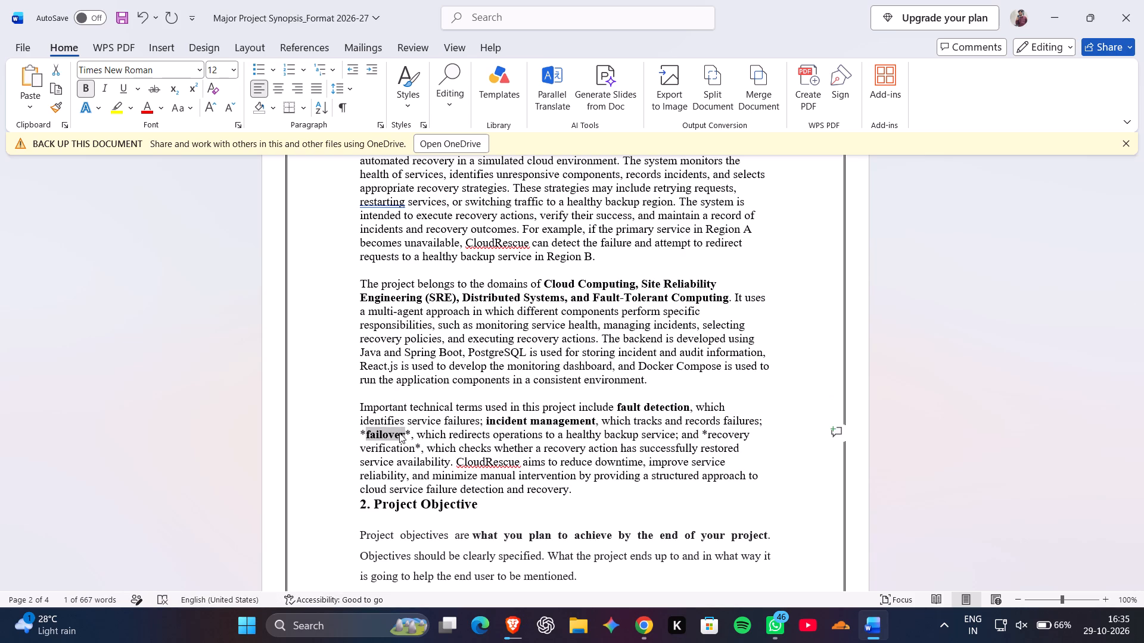
# Remove the asterisks on both sides of "failover" in the last Introduction paragraph.
pyautogui.click(399, 433)
pyautogui.press('Right')
pyautogui.press('Right')
pyautogui.press('BackSpace')
pyautogui.press('Left')
pyautogui.press('Left')
pyautogui.press('Left')
pyautogui.press('Left')
pyautogui.press('Left')
pyautogui.press('Left')
pyautogui.press('Left')
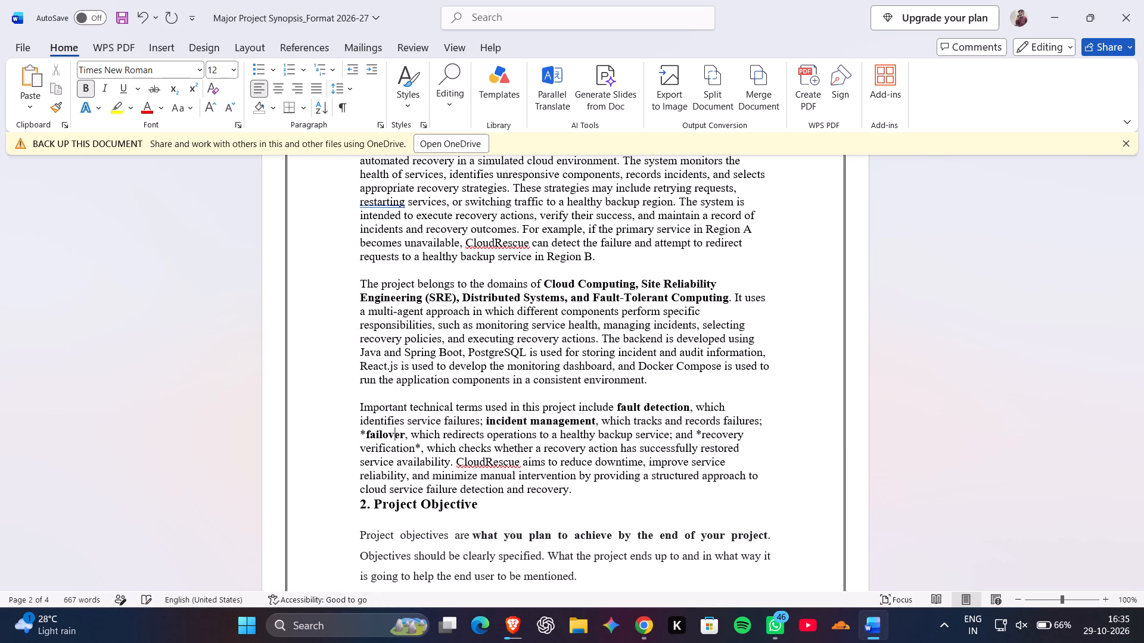
pyautogui.press('Left')
pyautogui.press('BackSpace')
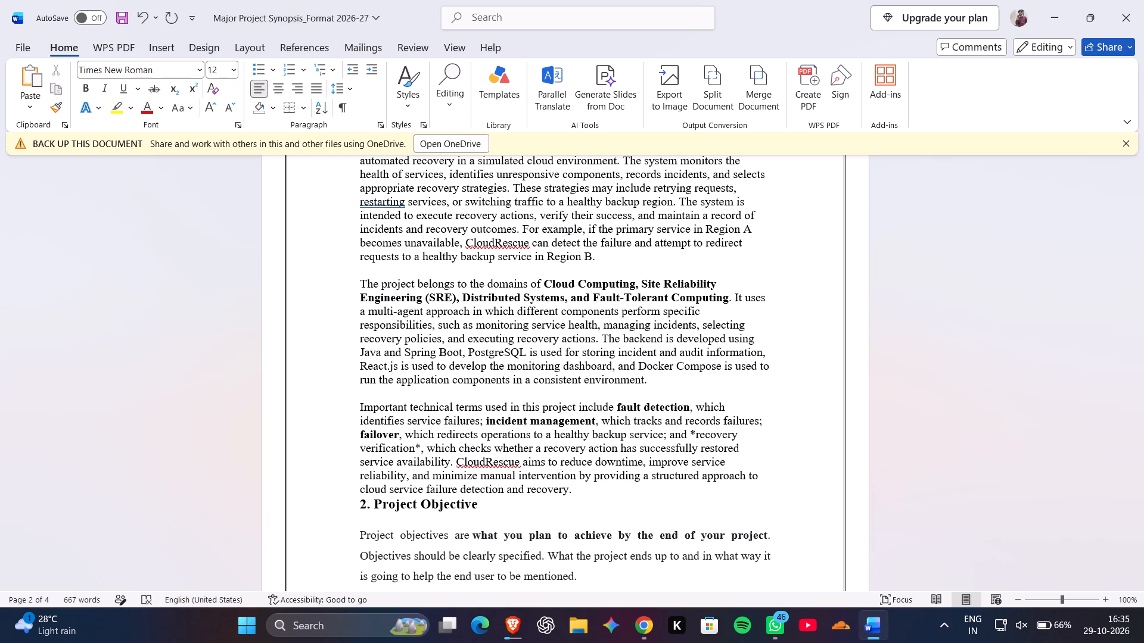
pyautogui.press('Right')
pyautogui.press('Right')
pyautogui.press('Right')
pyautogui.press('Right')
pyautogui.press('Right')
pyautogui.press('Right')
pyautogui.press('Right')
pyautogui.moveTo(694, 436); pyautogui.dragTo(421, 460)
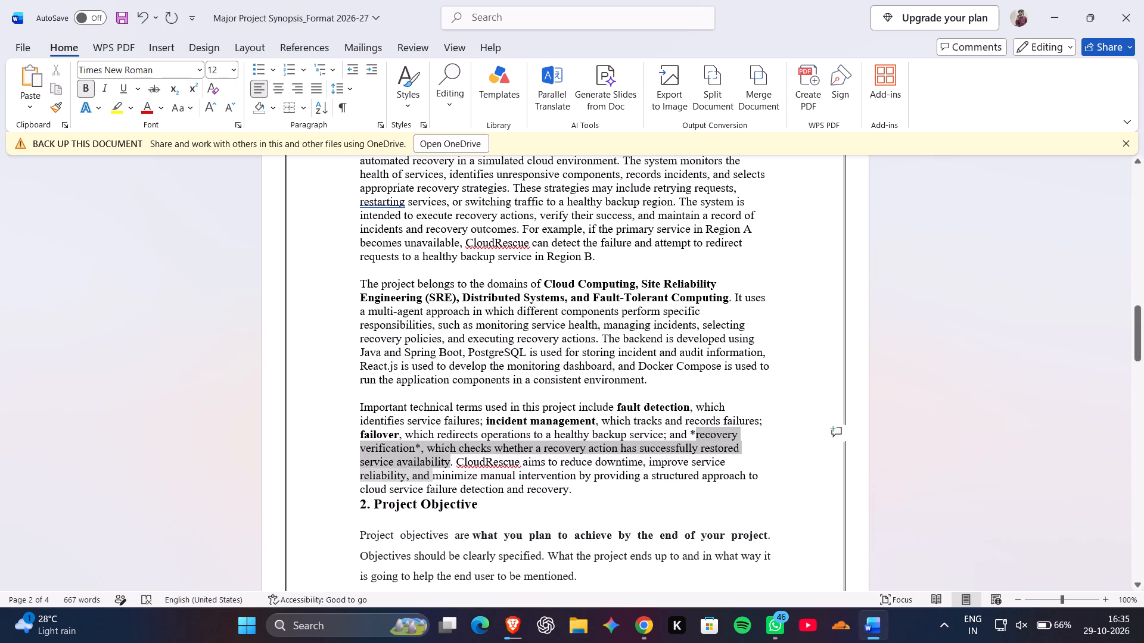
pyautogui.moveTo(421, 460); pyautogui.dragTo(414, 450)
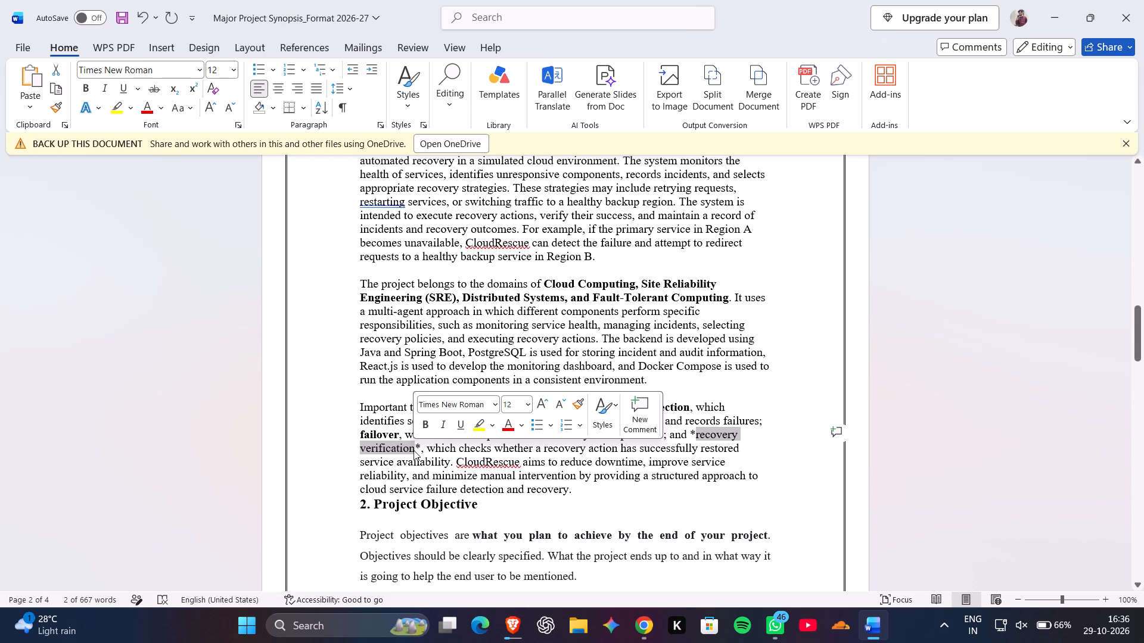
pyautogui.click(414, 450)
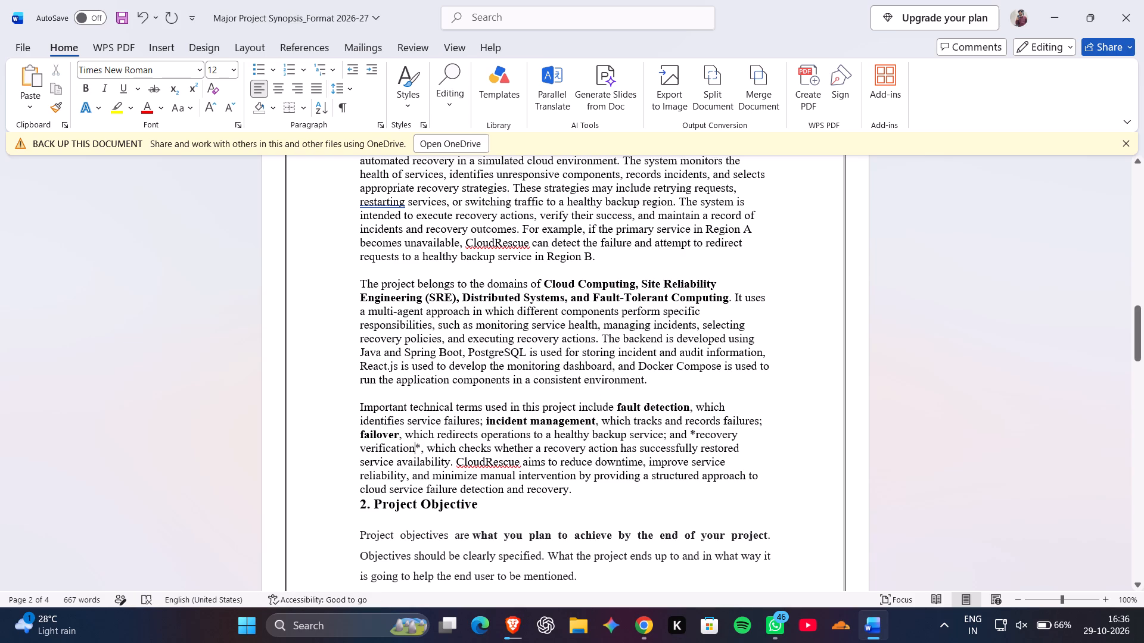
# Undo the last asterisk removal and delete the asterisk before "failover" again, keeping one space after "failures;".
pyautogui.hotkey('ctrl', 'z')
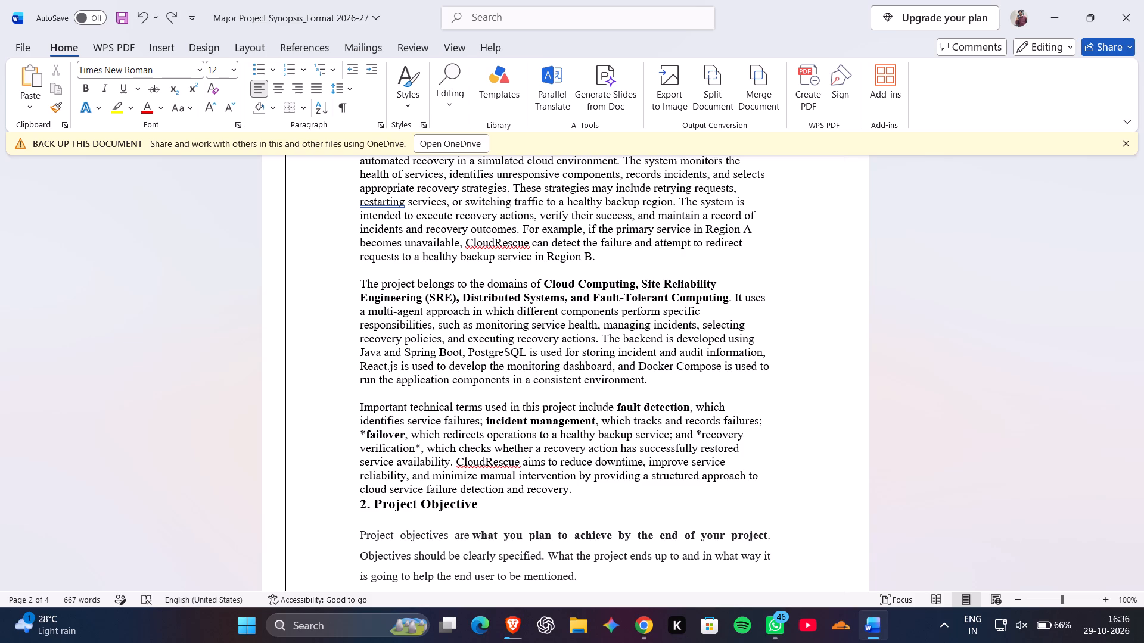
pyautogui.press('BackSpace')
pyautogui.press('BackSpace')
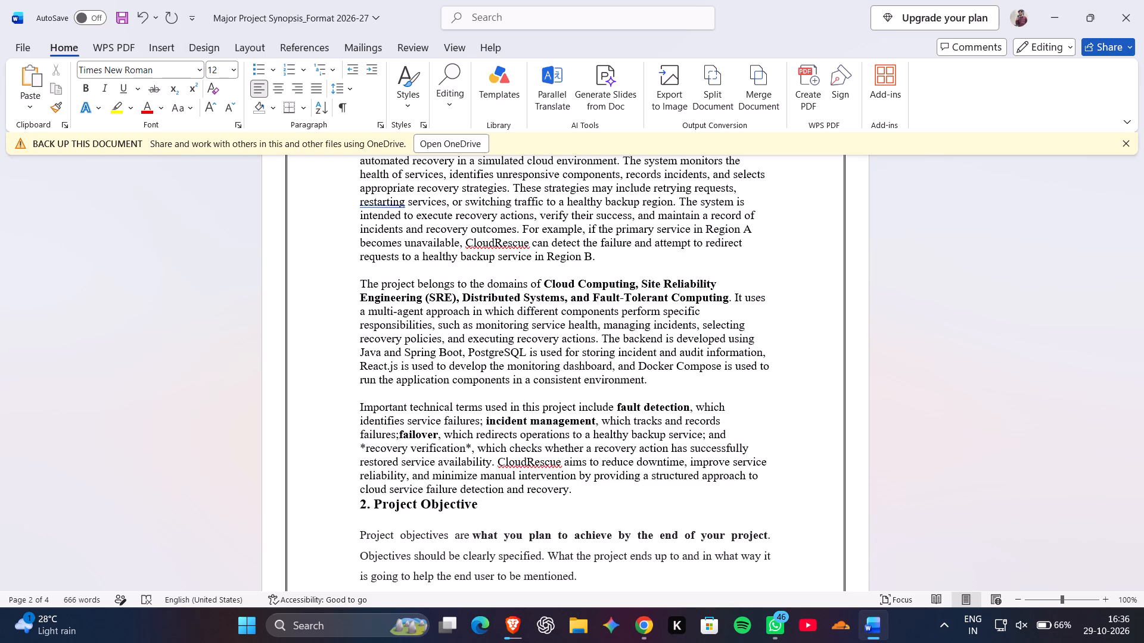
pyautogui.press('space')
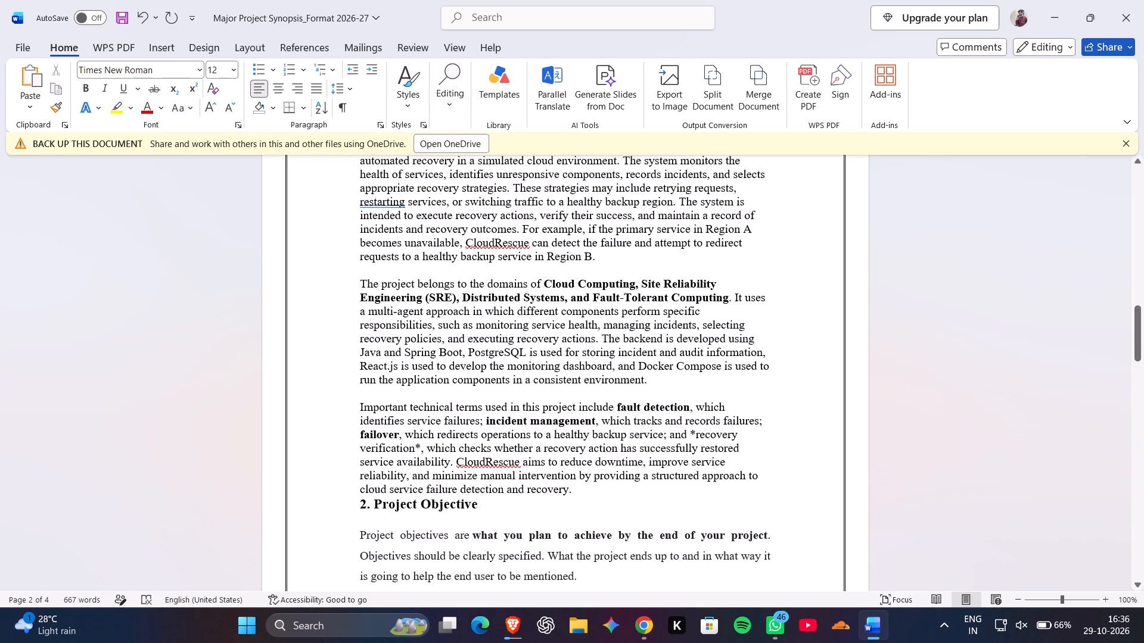
# Make the term "recovery verification" bold in the last Introduction paragraph.
pyautogui.moveTo(697, 436); pyautogui.dragTo(557, 441)
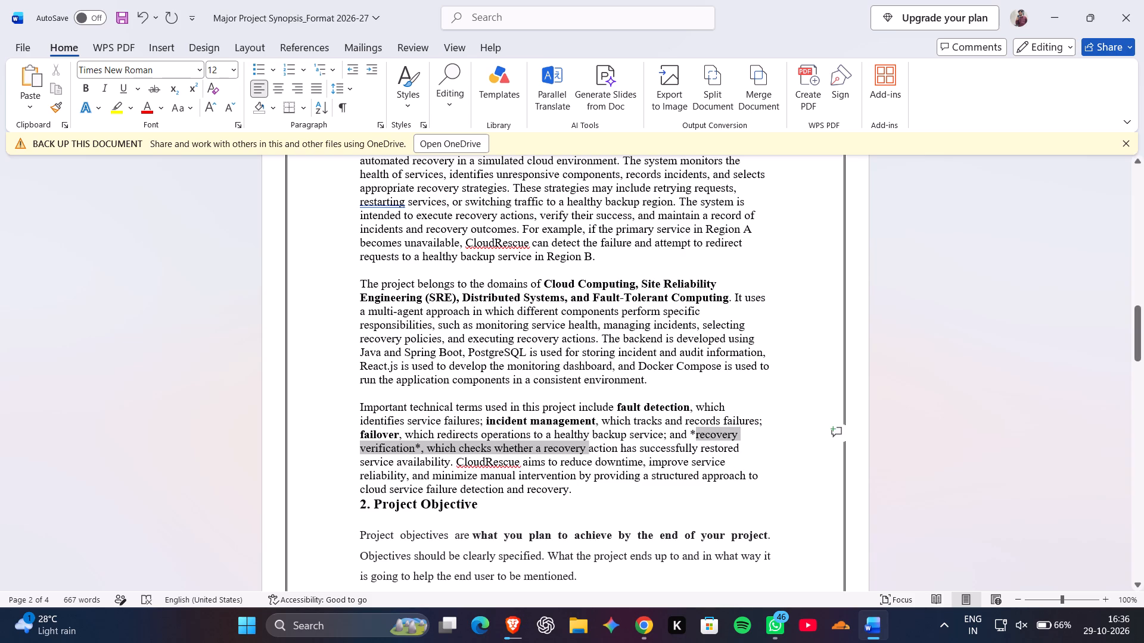
pyautogui.moveTo(557, 441); pyautogui.dragTo(416, 435)
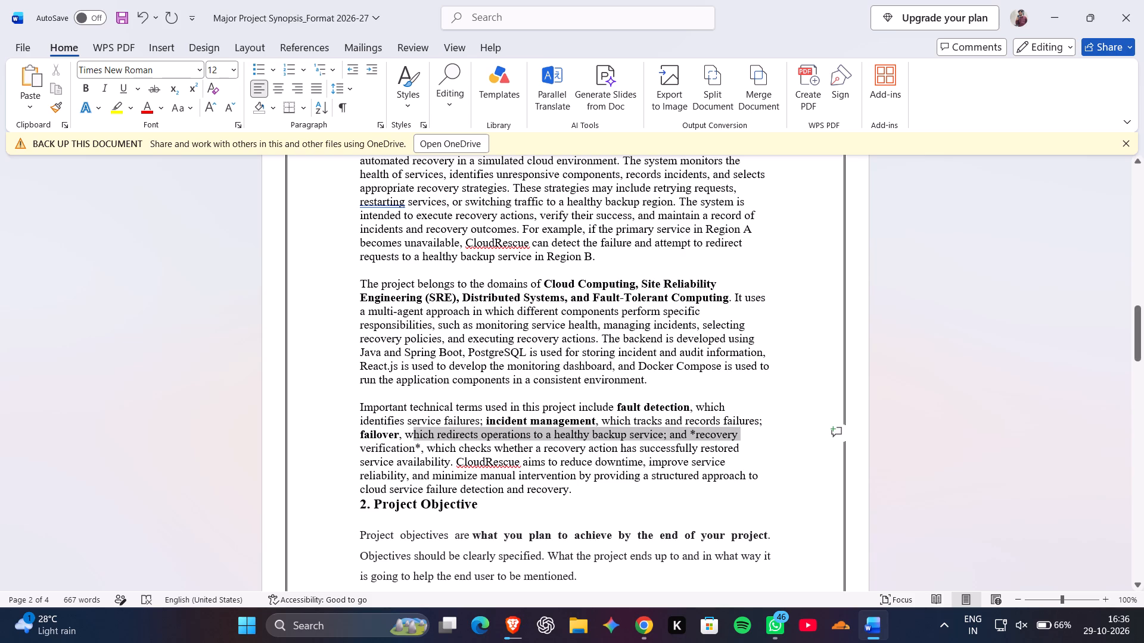
pyautogui.moveTo(416, 435); pyautogui.dragTo(415, 449)
pyautogui.hotkey('ctrl', 'b')
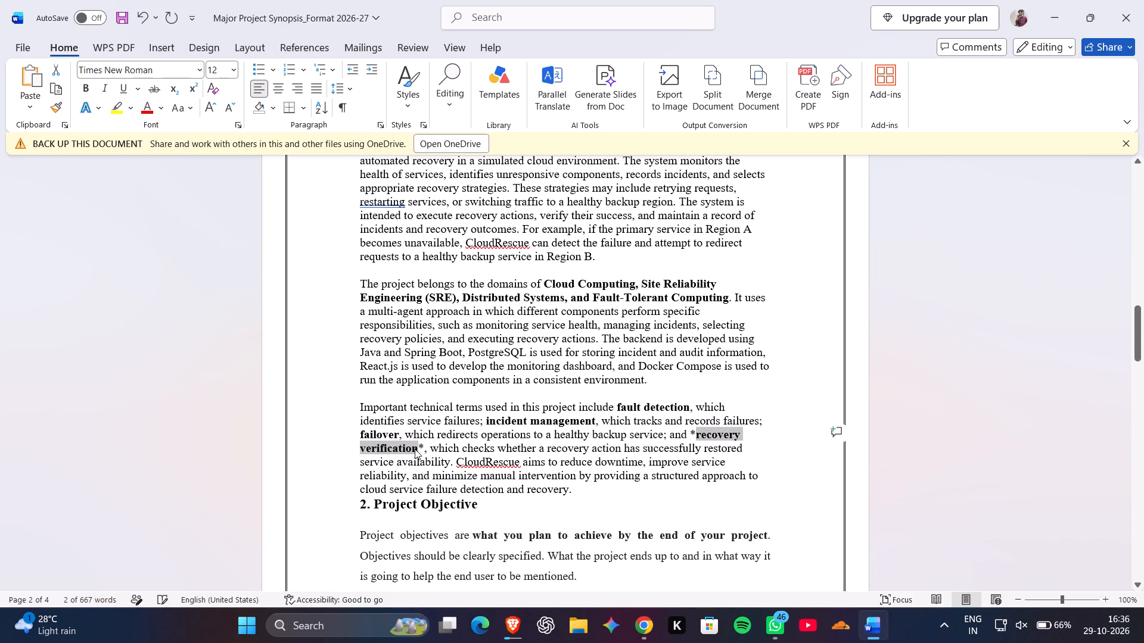
# Remove the asterisks on both sides of "recovery verification" in the last Introduction paragraph.
pyautogui.click(415, 449)
pyautogui.press('Right')
pyautogui.press('Right')
pyautogui.press('BackSpace')
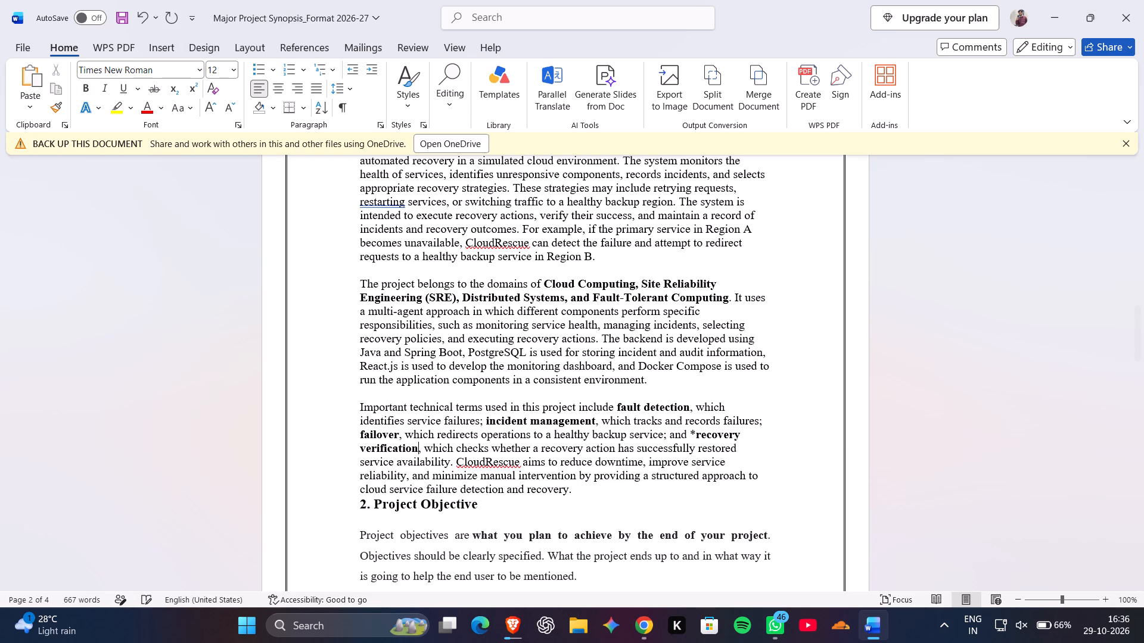
pyautogui.click(694, 433)
pyautogui.press('BackSpace')
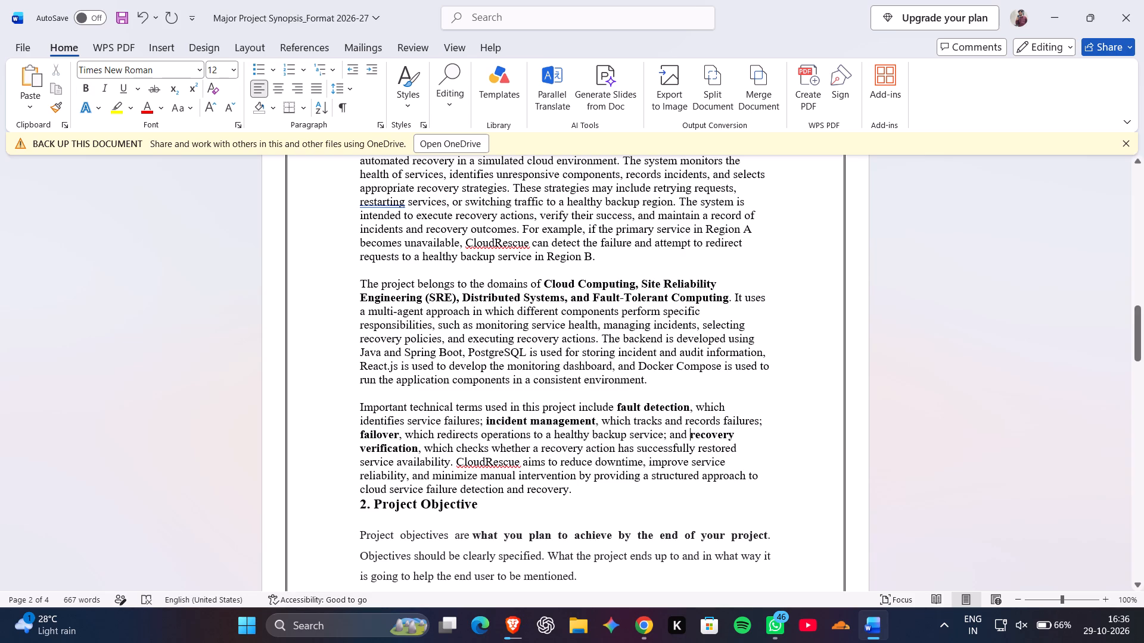
# Insert seven blank lines after the last Introduction paragraph to push the "2. Project Objective" heading onto the next page.
pyautogui.scroll(-1, 573, 456)
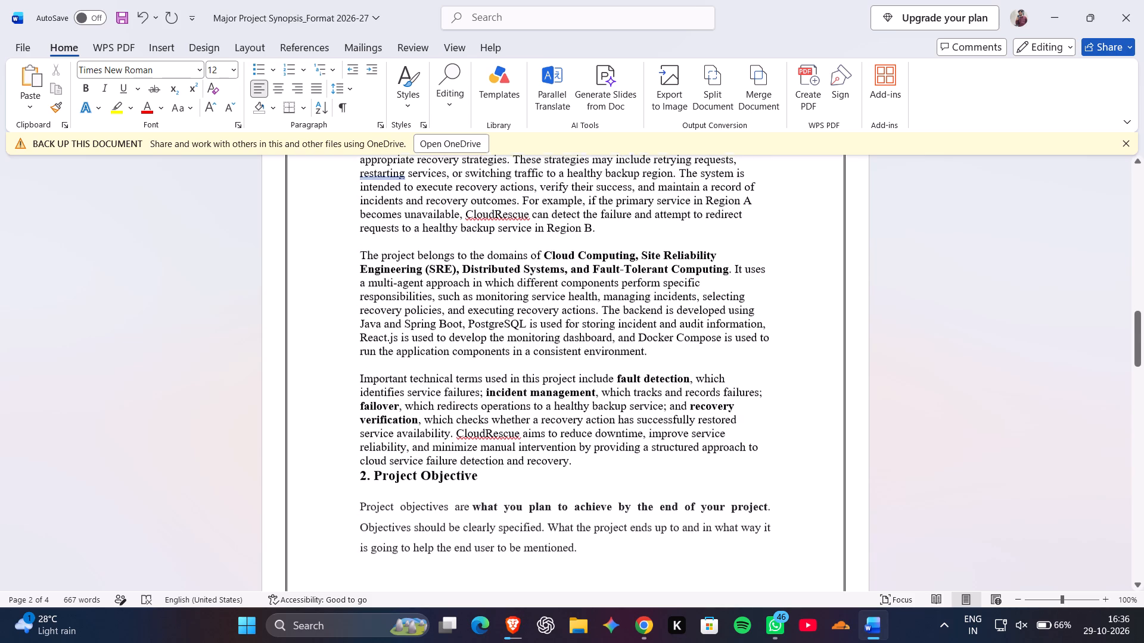
pyautogui.scroll(-2, 573, 456)
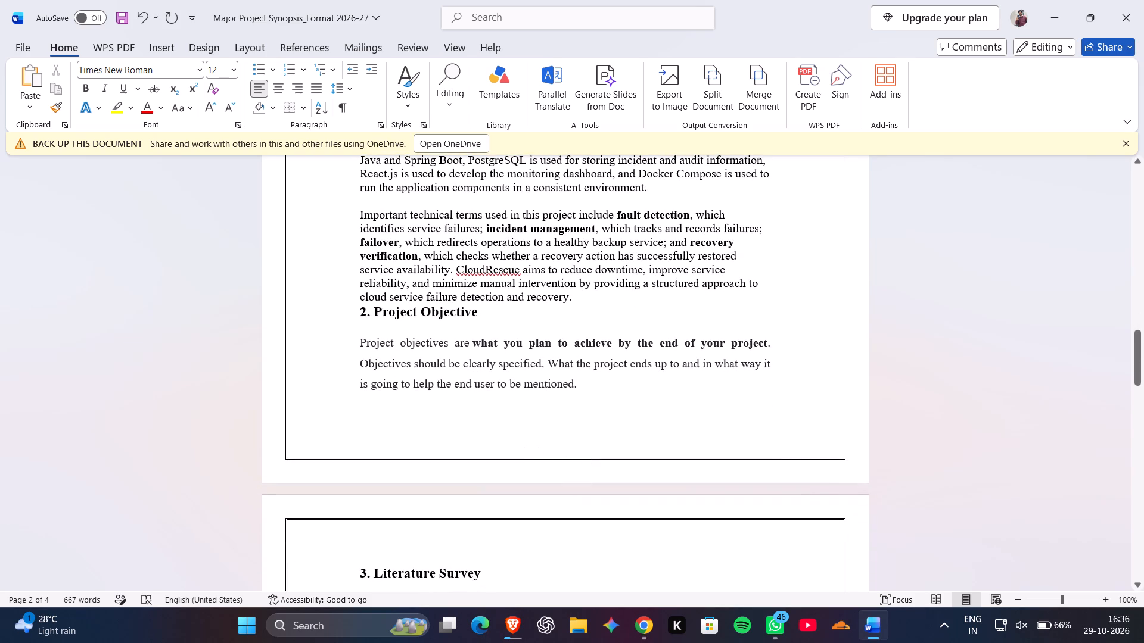
pyautogui.click(583, 302)
pyautogui.press('Return')
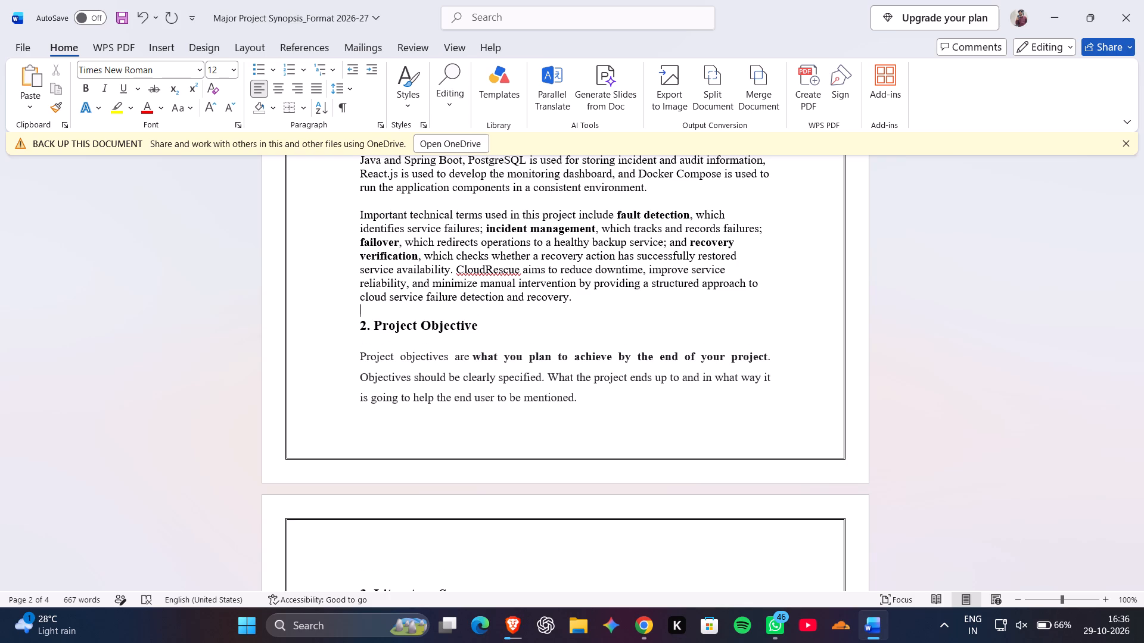
pyautogui.press('Return')
pyautogui.press('Return')
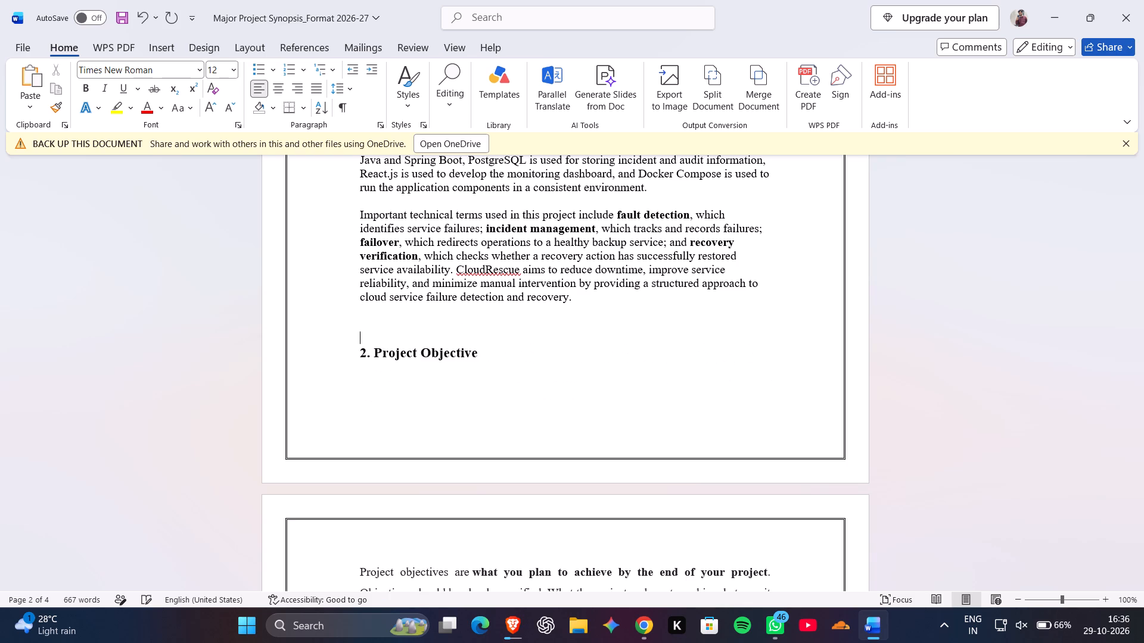
pyautogui.press('Return')
pyautogui.press('Return')
pyautogui.press('Return')
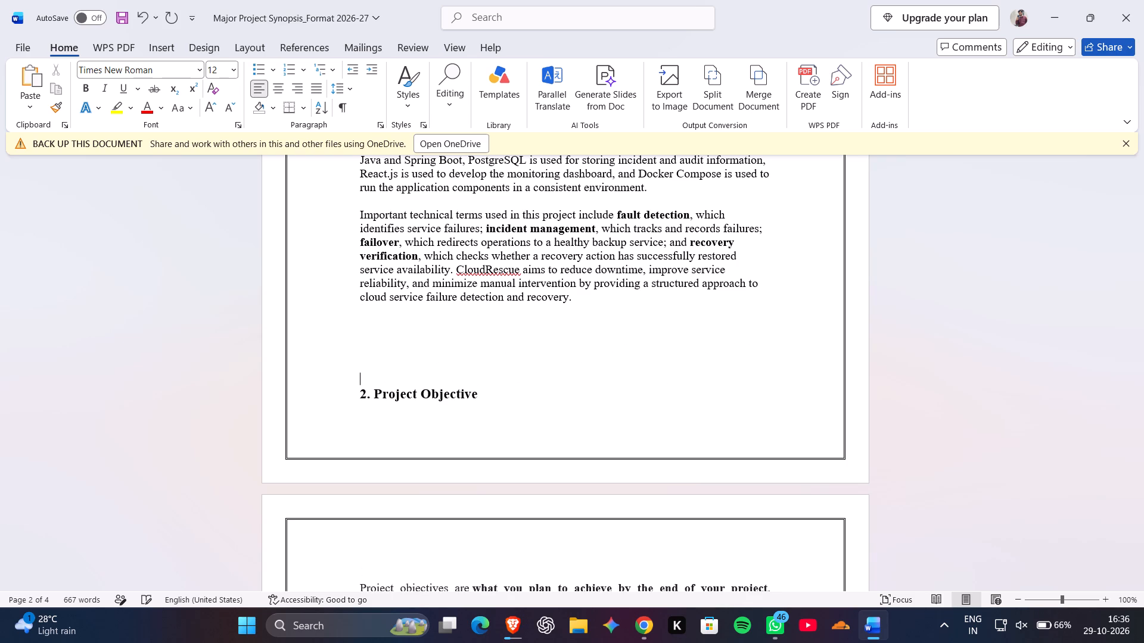
pyautogui.press('Return')
# Review the document's layout from the cover page through the Introduction to the sections following Project Objective.
pyautogui.scroll(2, 643, 305)
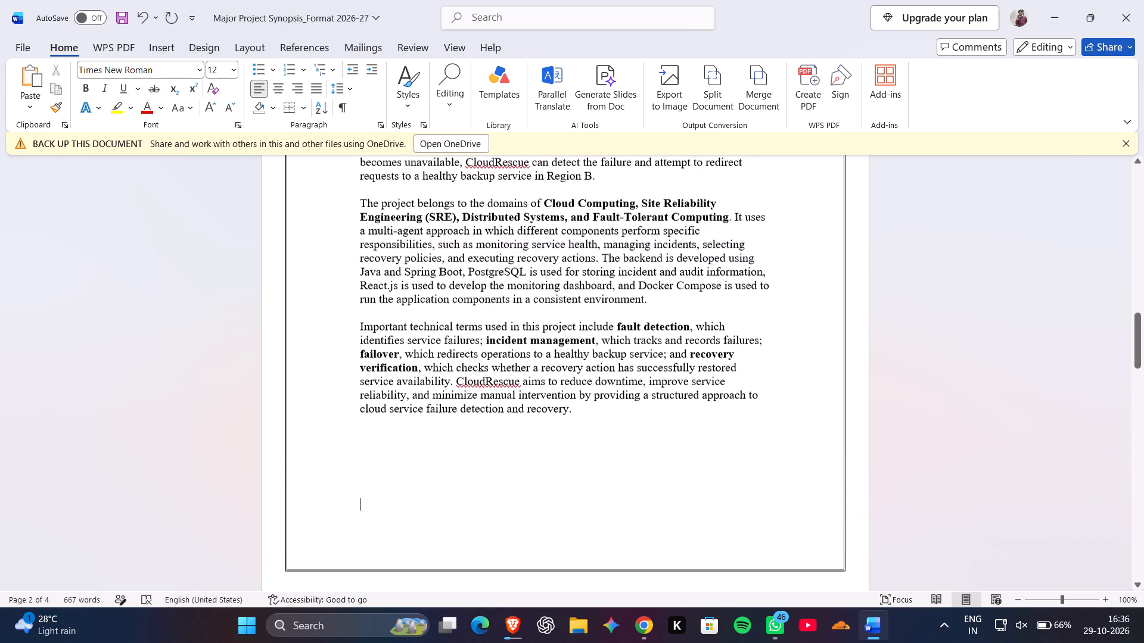
pyautogui.scroll(4, 643, 305)
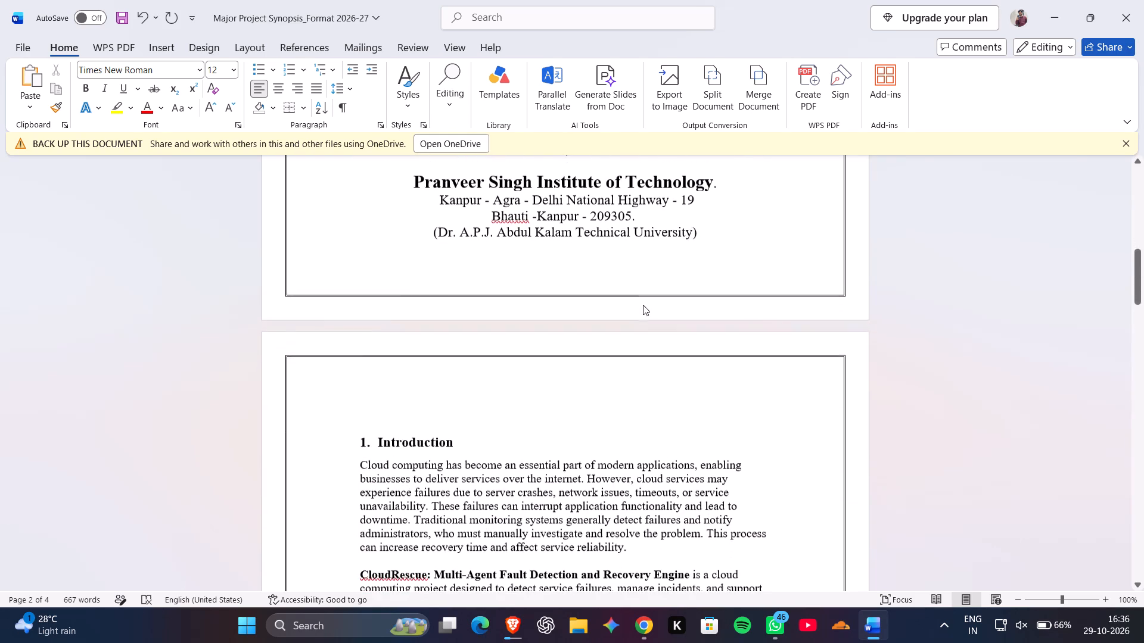
pyautogui.scroll(1, 643, 305)
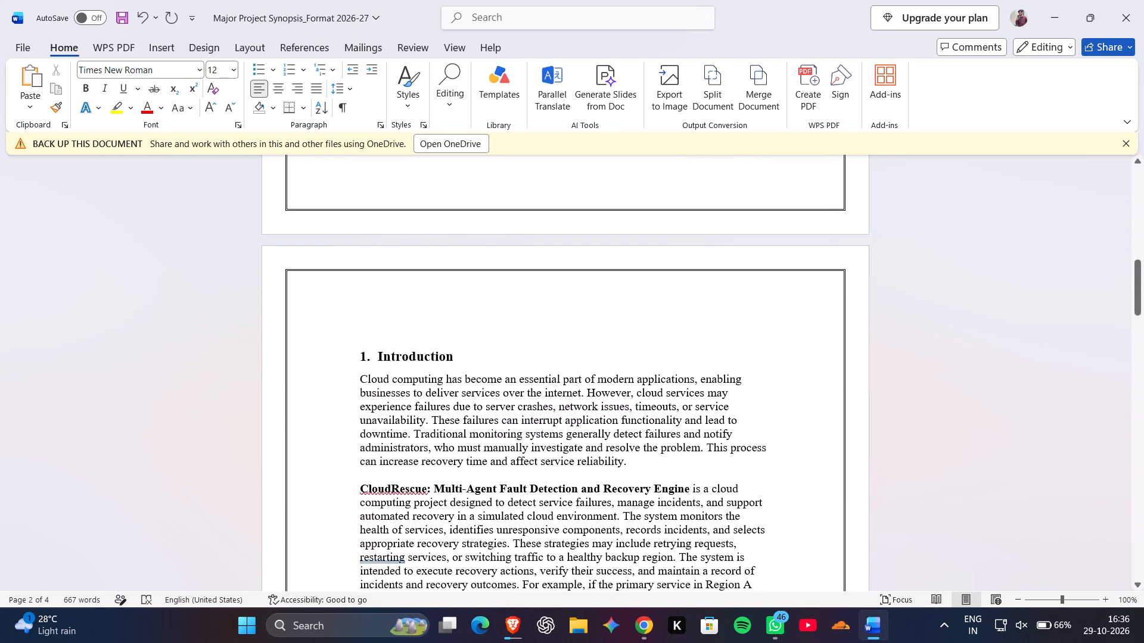
pyautogui.scroll(2, 579, 302)
pyautogui.scroll(-1, 579, 302)
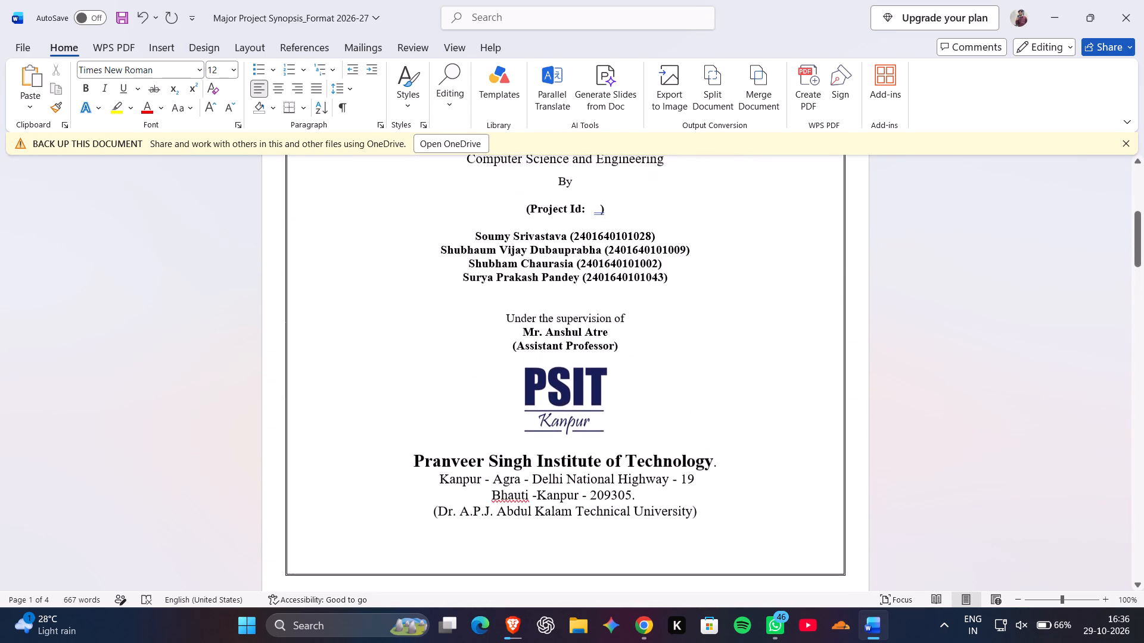
pyautogui.scroll(-2, 579, 302)
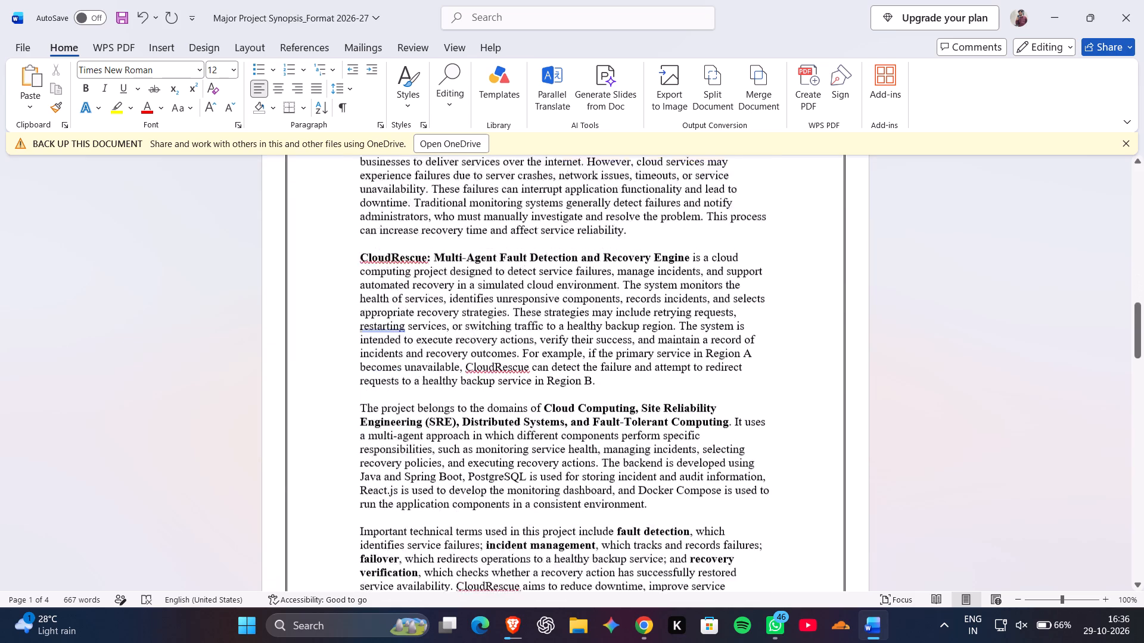
pyautogui.scroll(-6, 579, 302)
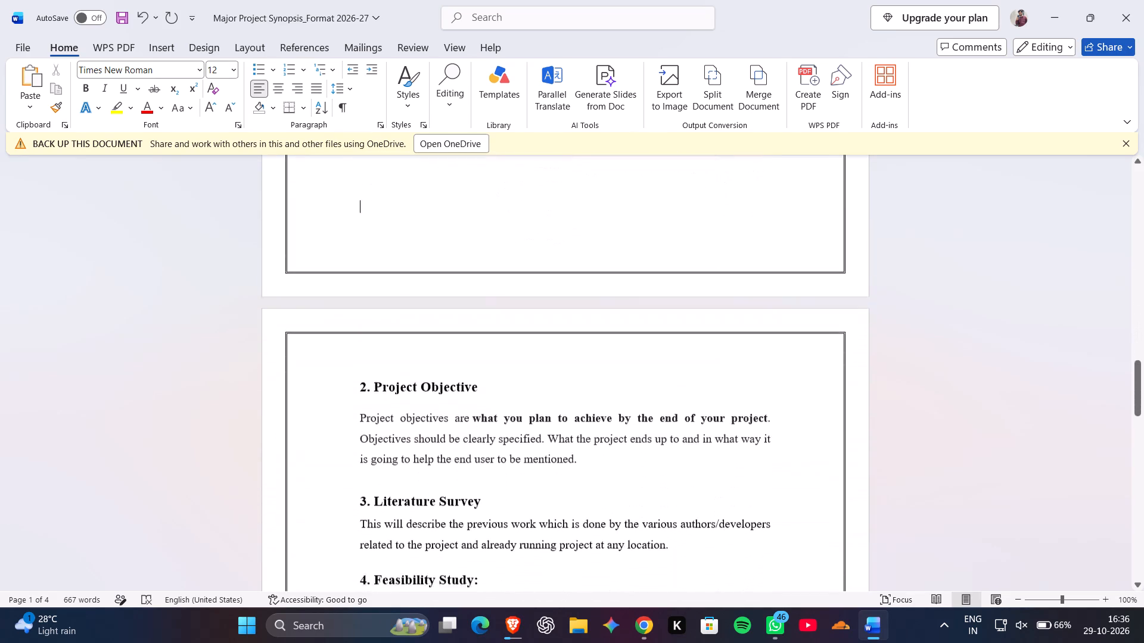
pyautogui.scroll(-1, 579, 302)
pyautogui.scroll(8, 579, 302)
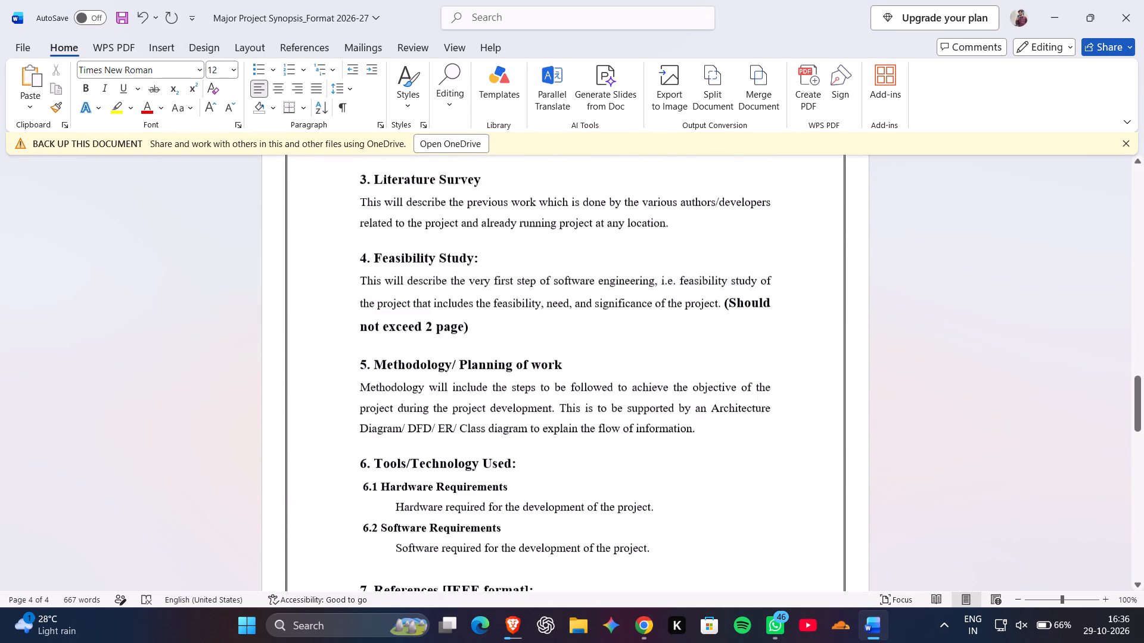
pyautogui.scroll(1, 579, 302)
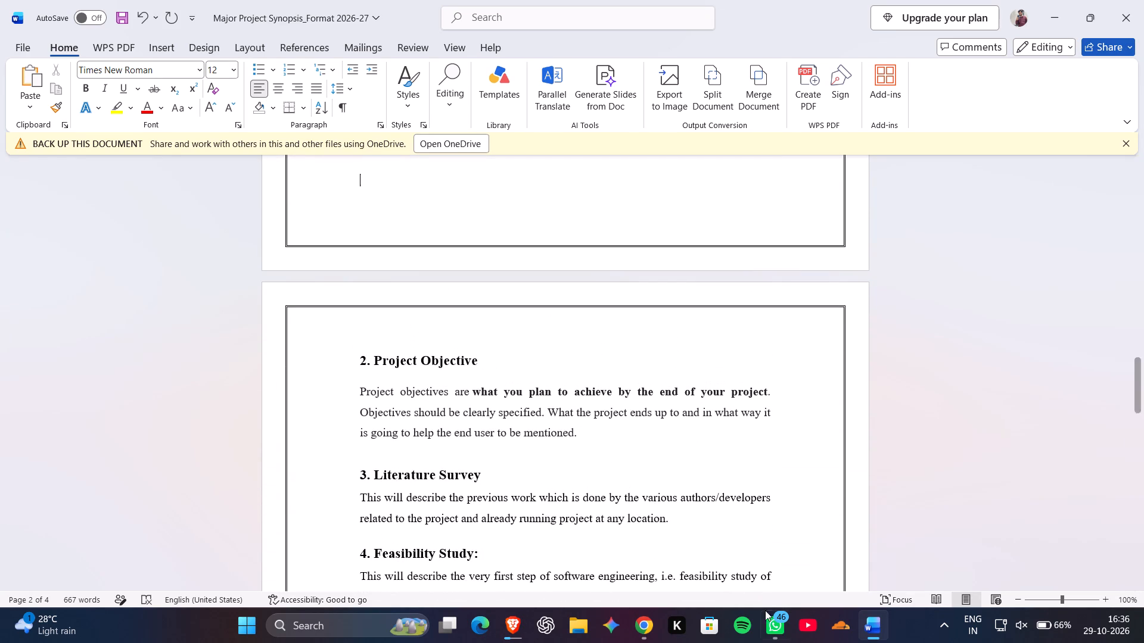
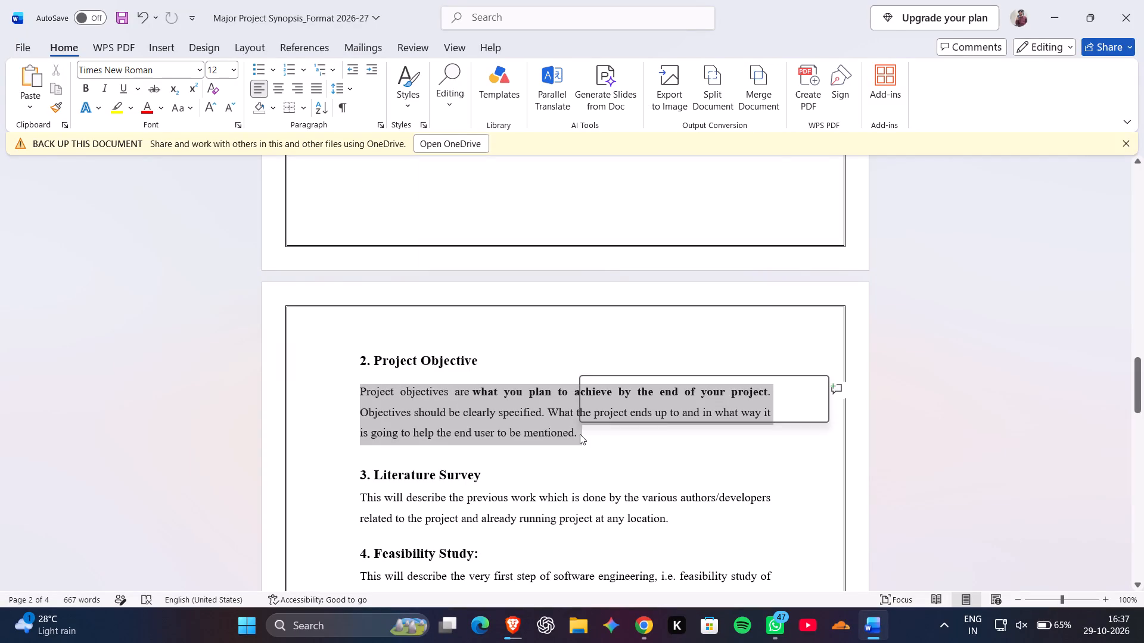
# Replace the placeholder paragraph under "2. Project Objective" with the copied CloudRescue objectives text.
pyautogui.press('BackSpace')
pyautogui.press('BackSpace')
pyautogui.press('BackSpace')
pyautogui.press('Return')
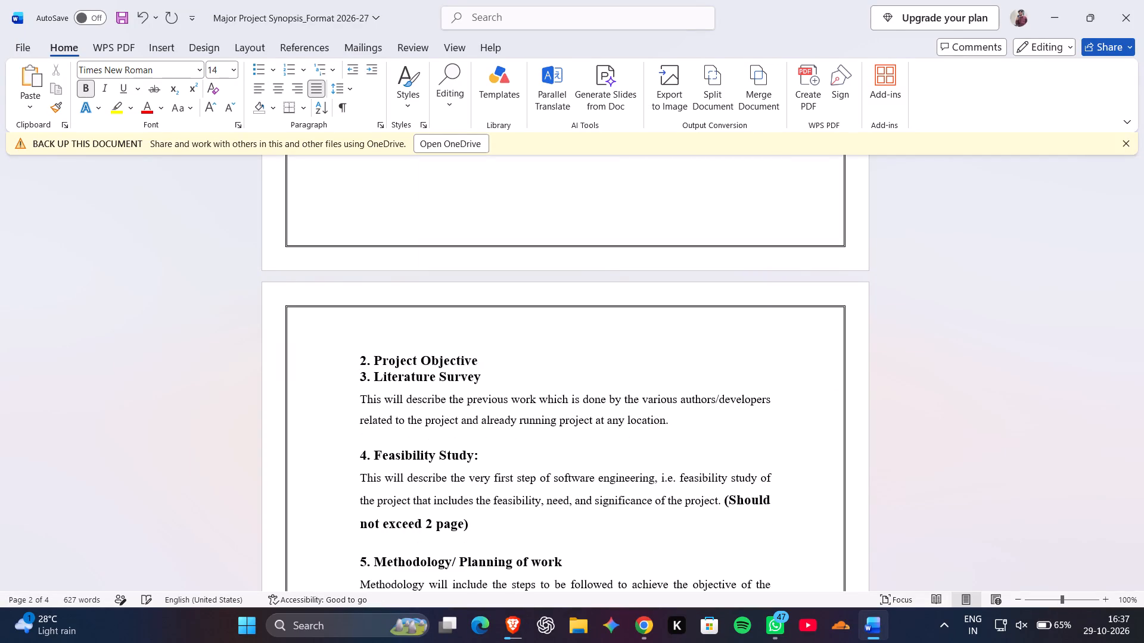
pyautogui.press('BackSpace')
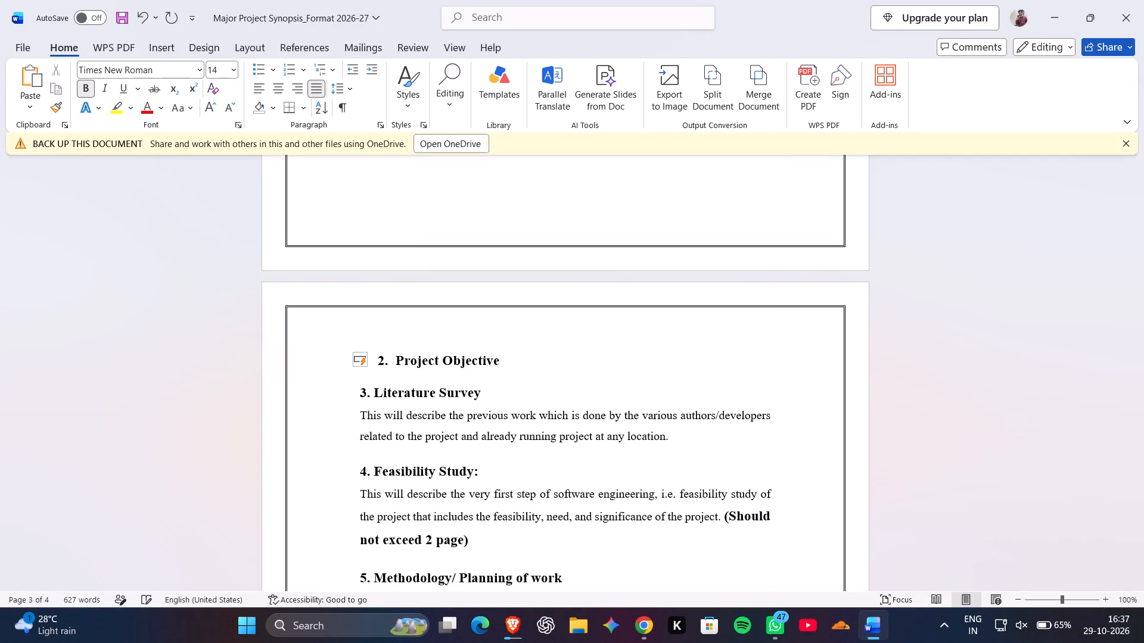
pyautogui.hotkey('ctrl', 'z')
pyautogui.hotkey('ctrl', 'z')
pyautogui.hotkey('ctrl', 'z')
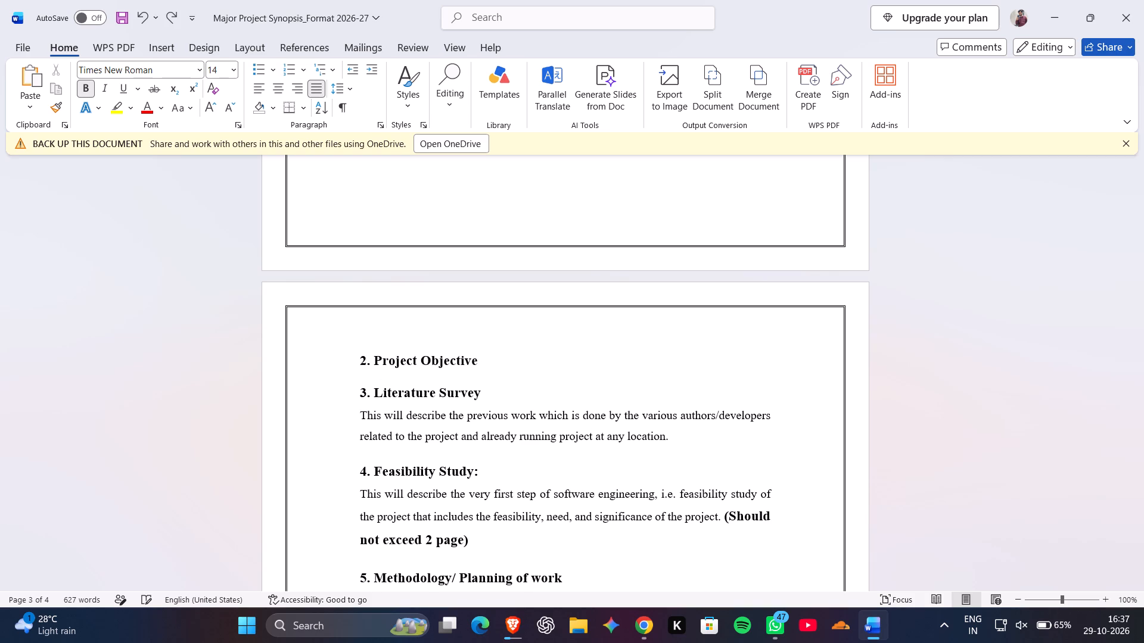
pyautogui.hotkey('ctrl', 'z')
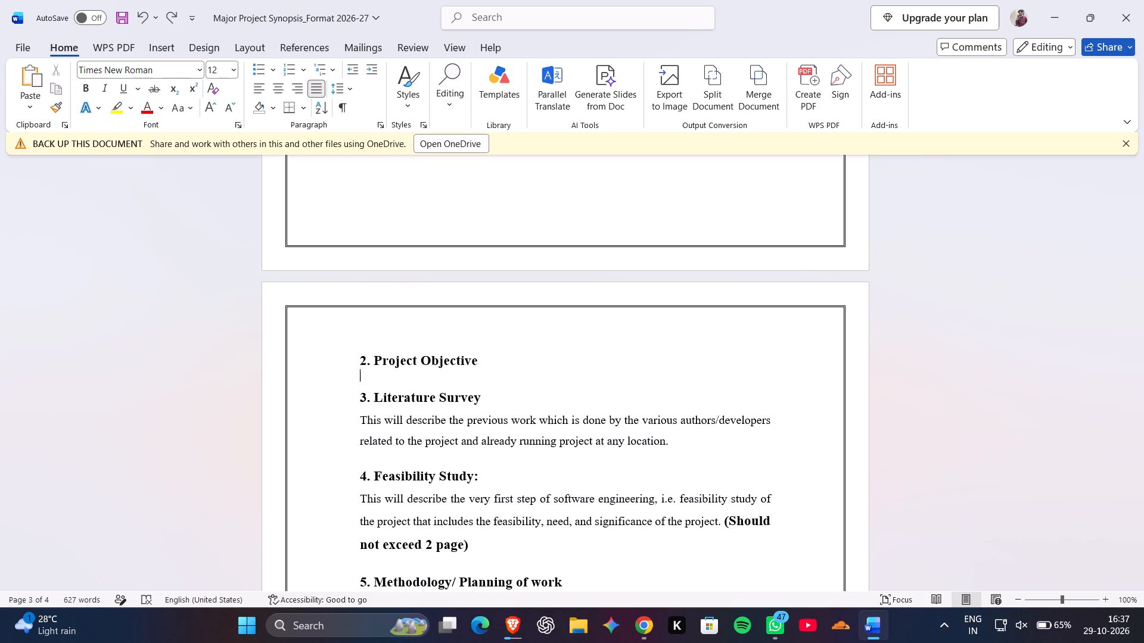
pyautogui.hotkey('ctrl', 'v')
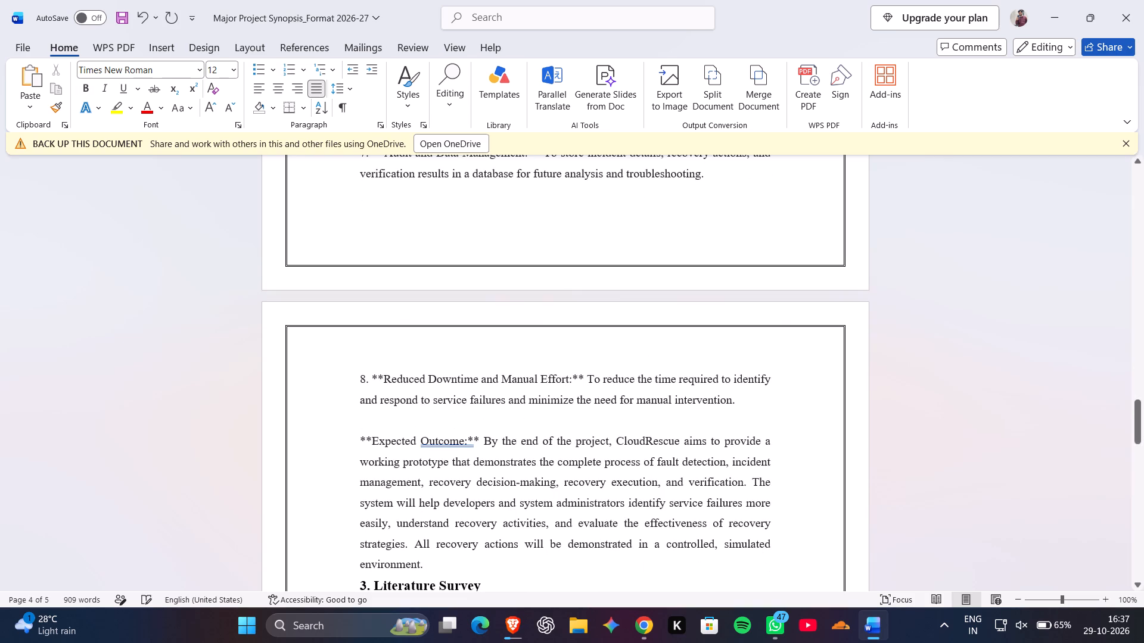
# Review the formatted Introduction and the start of the pasted Project Objective text.
pyautogui.scroll(11, 553, 392)
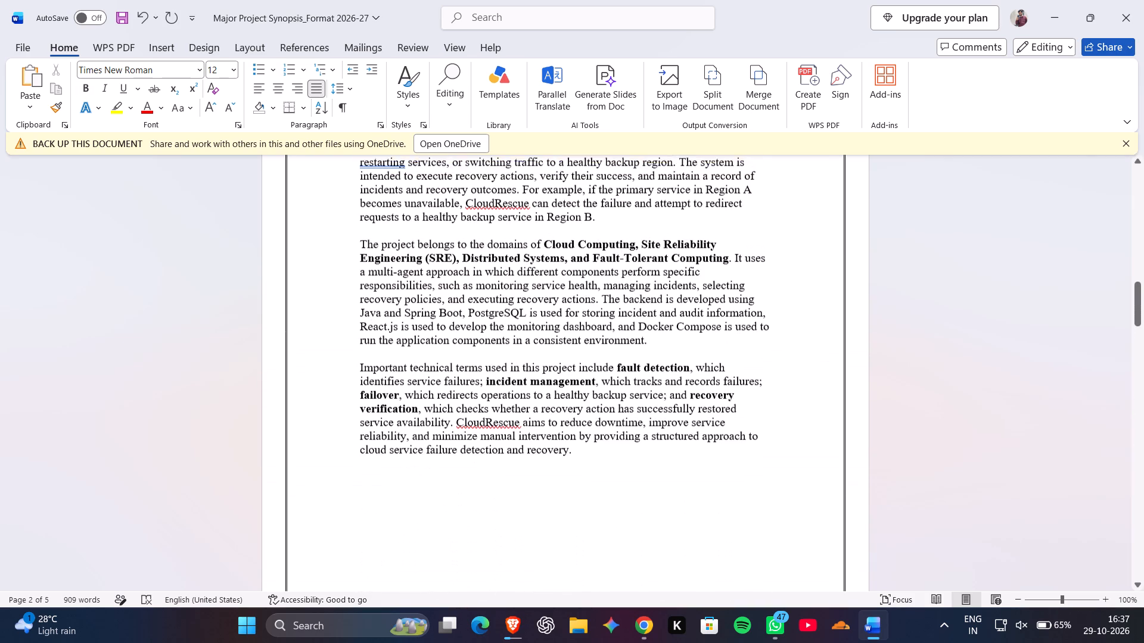
pyautogui.scroll(5, 553, 392)
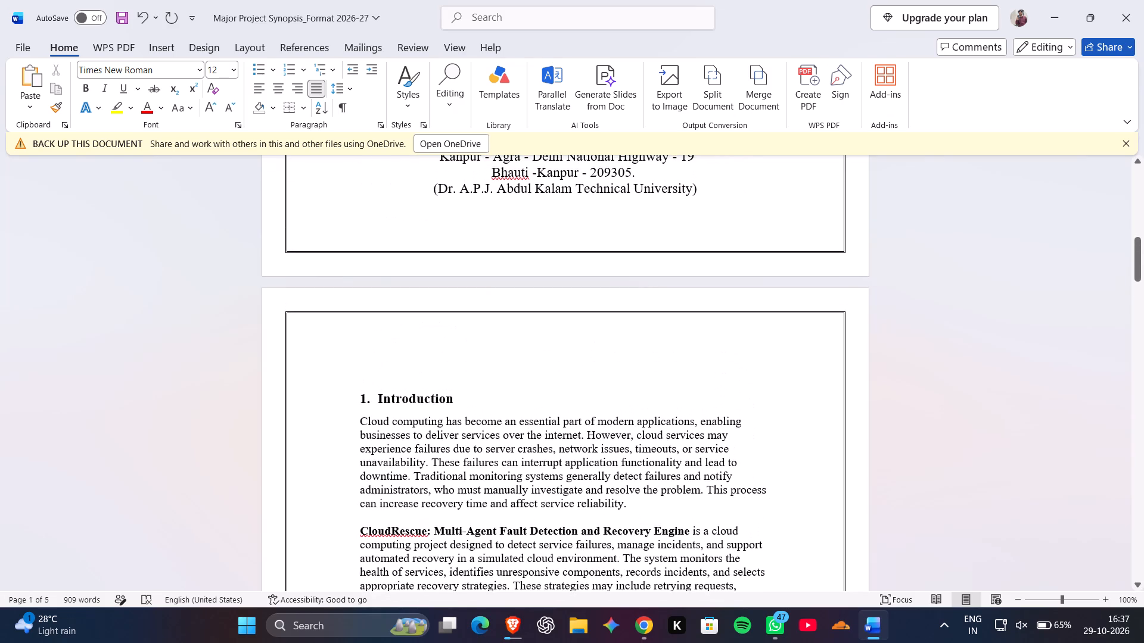
pyautogui.scroll(-2, 553, 392)
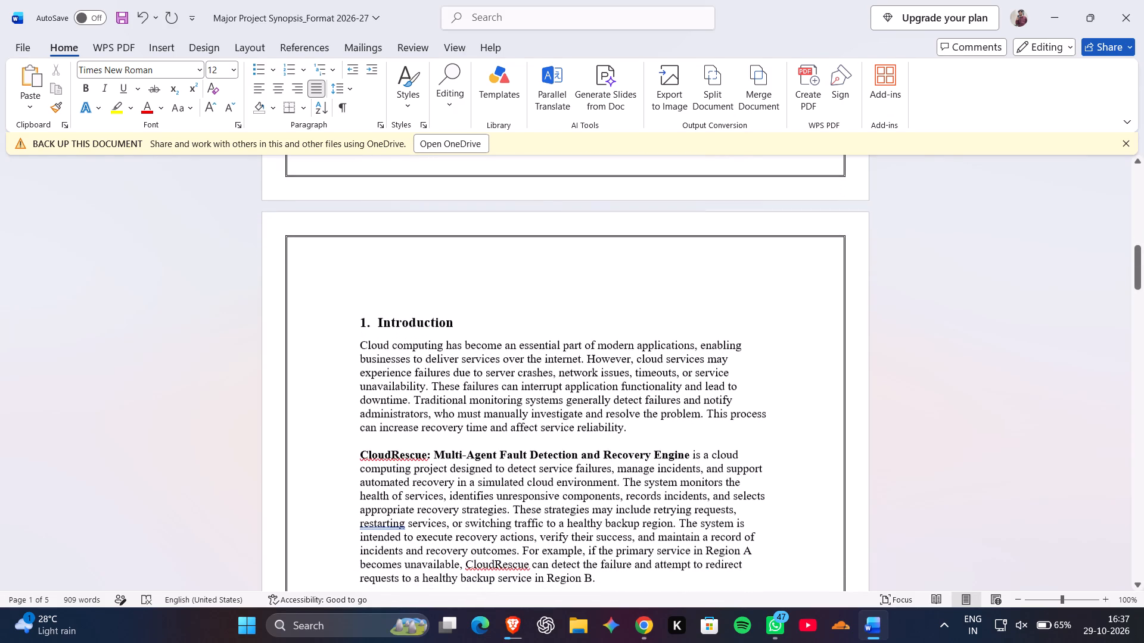
pyautogui.scroll(-1, 553, 392)
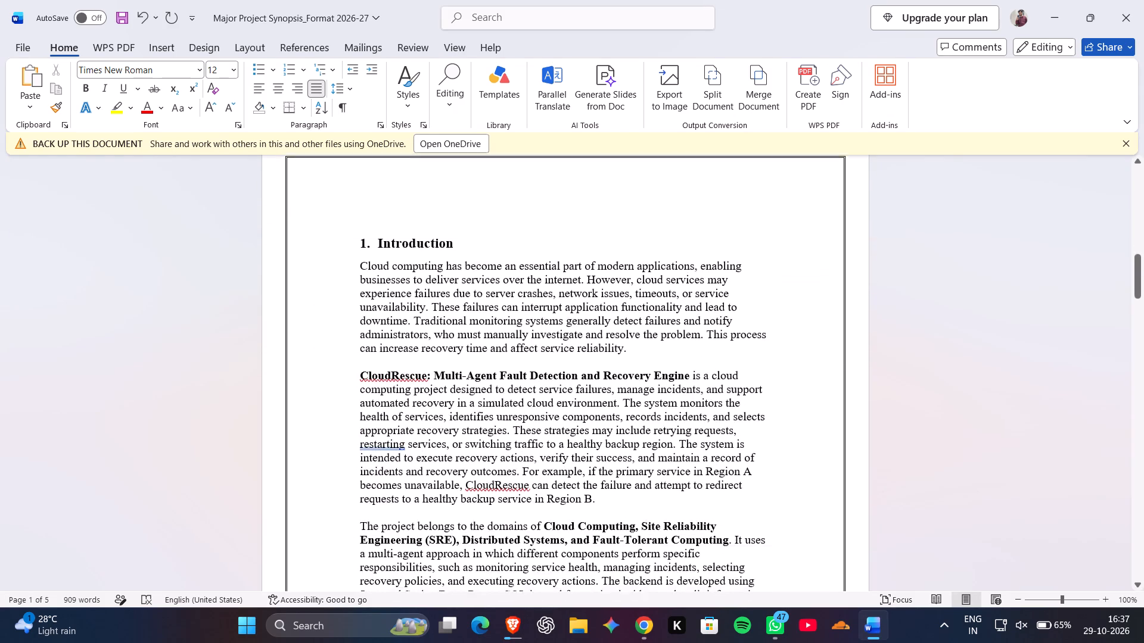
pyautogui.scroll(-3, 553, 392)
pyautogui.scroll(4, 553, 392)
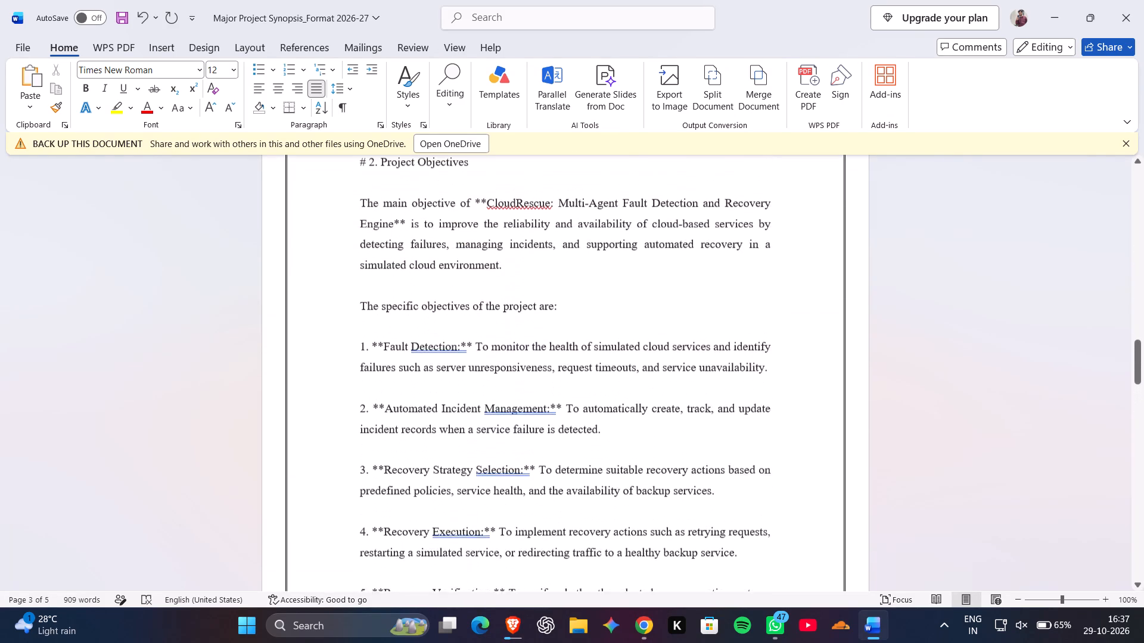
pyautogui.scroll(2, 553, 392)
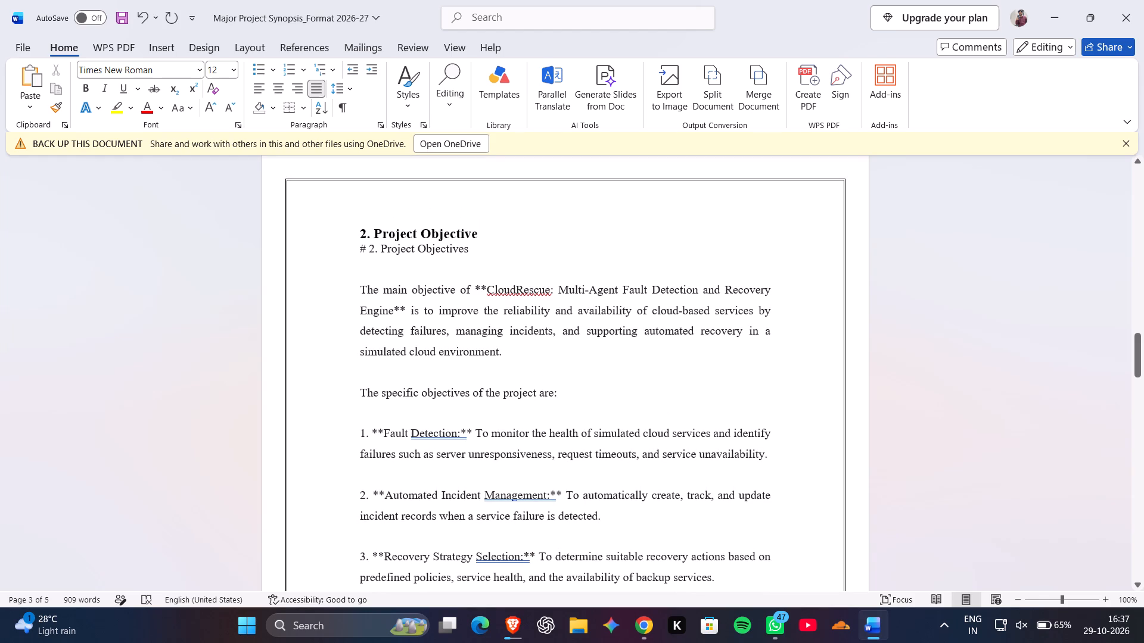
# Delete the duplicate "# 2. Project Objectives" line, leaving one blank line between the section heading and "The main objective of".
pyautogui.click(362, 292)
pyautogui.press('BackSpace')
pyautogui.press('BackSpace')
pyautogui.press('BackSpace')
pyautogui.press('BackSpace')
pyautogui.press('BackSpace')
pyautogui.press('BackSpace')
pyautogui.press('BackSpace')
pyautogui.press('BackSpace')
pyautogui.press('BackSpace')
pyautogui.press('BackSpace')
pyautogui.press('BackSpace')
pyautogui.press('BackSpace')
pyautogui.press('BackSpace')
pyautogui.press('BackSpace')
pyautogui.press('BackSpace')
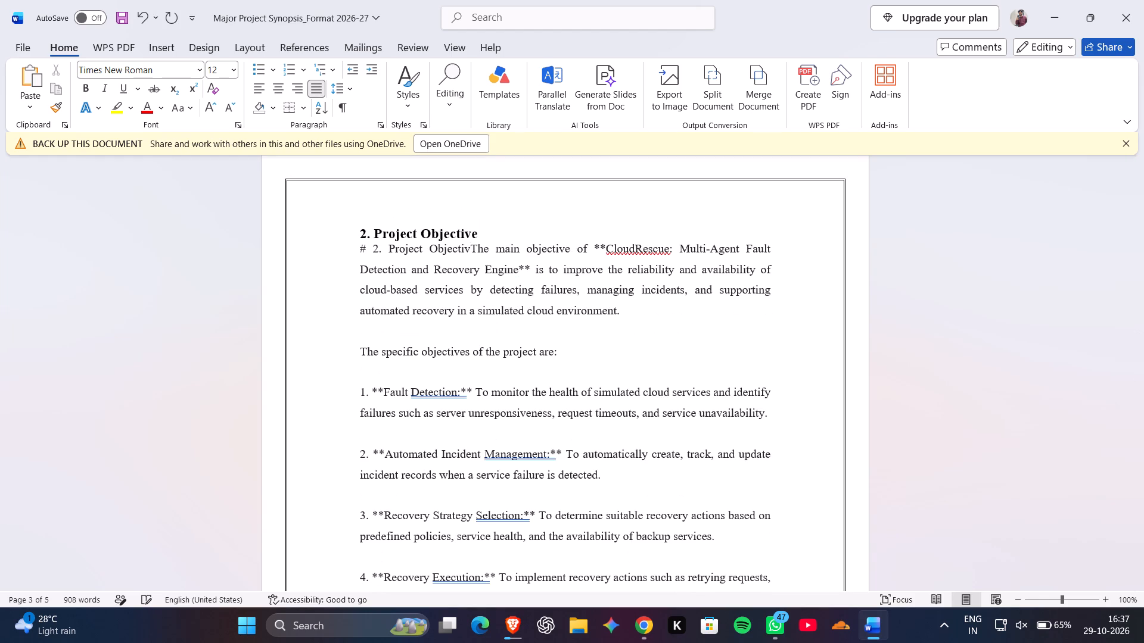
pyautogui.press('BackSpace')
pyautogui.press('BackSpace')
pyautogui.press('BackSpace')
pyautogui.press('BackSpace')
pyautogui.press('BackSpace')
pyautogui.press('BackSpace')
pyautogui.press('BackSpace')
pyautogui.press('BackSpace')
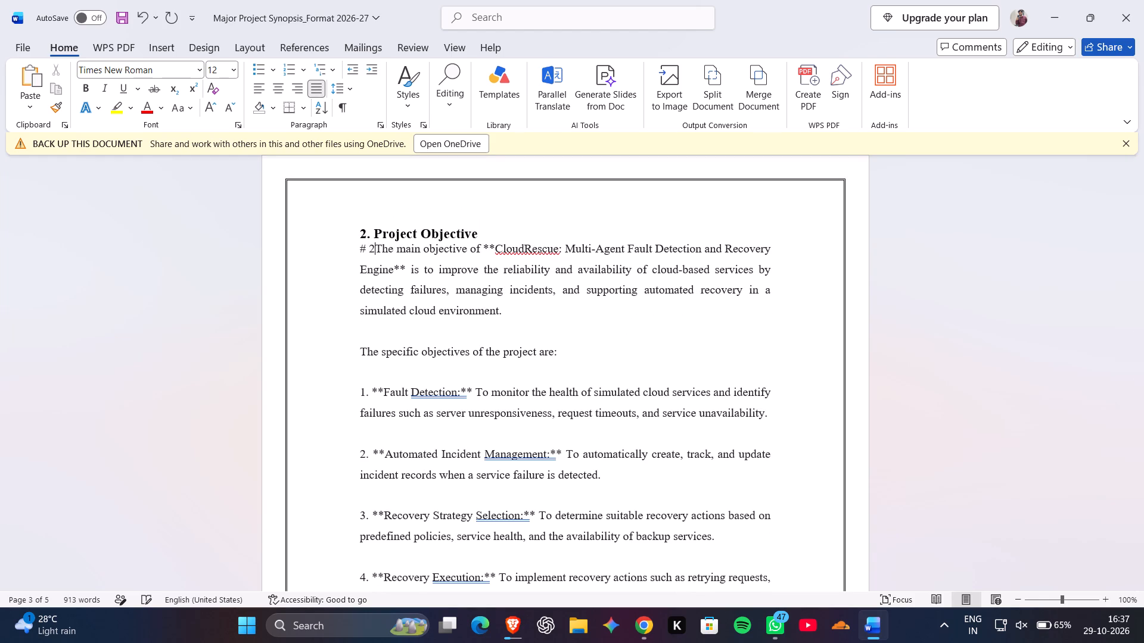
pyautogui.press('BackSpace')
pyautogui.press('BackSpace')
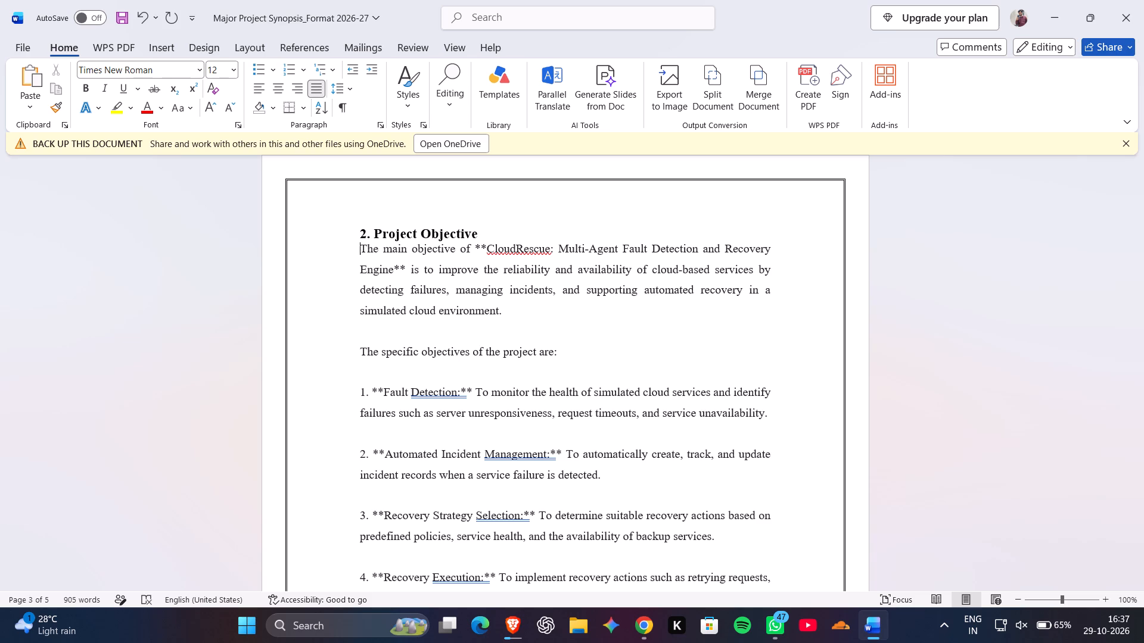
pyautogui.press('Return')
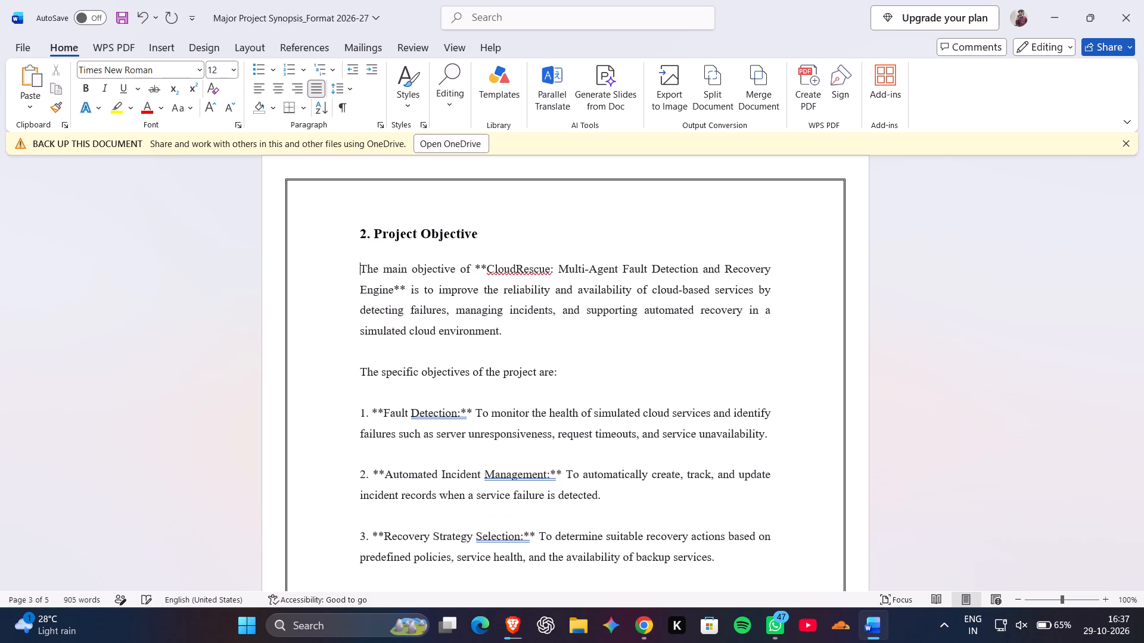
# Make "CloudRescue: Multi-Agent Fault Detection and Recovery Engine" bold in the first Project Objective paragraph.
pyautogui.scroll(4, 481, 306)
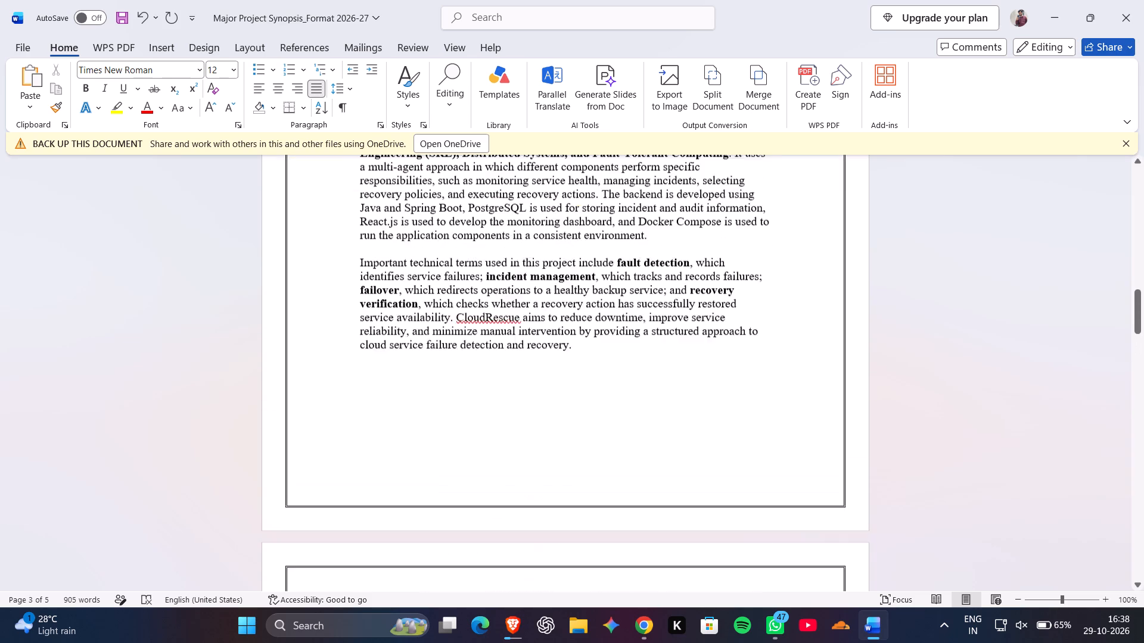
pyautogui.scroll(1, 481, 306)
pyautogui.hscroll(1, 481, 306)
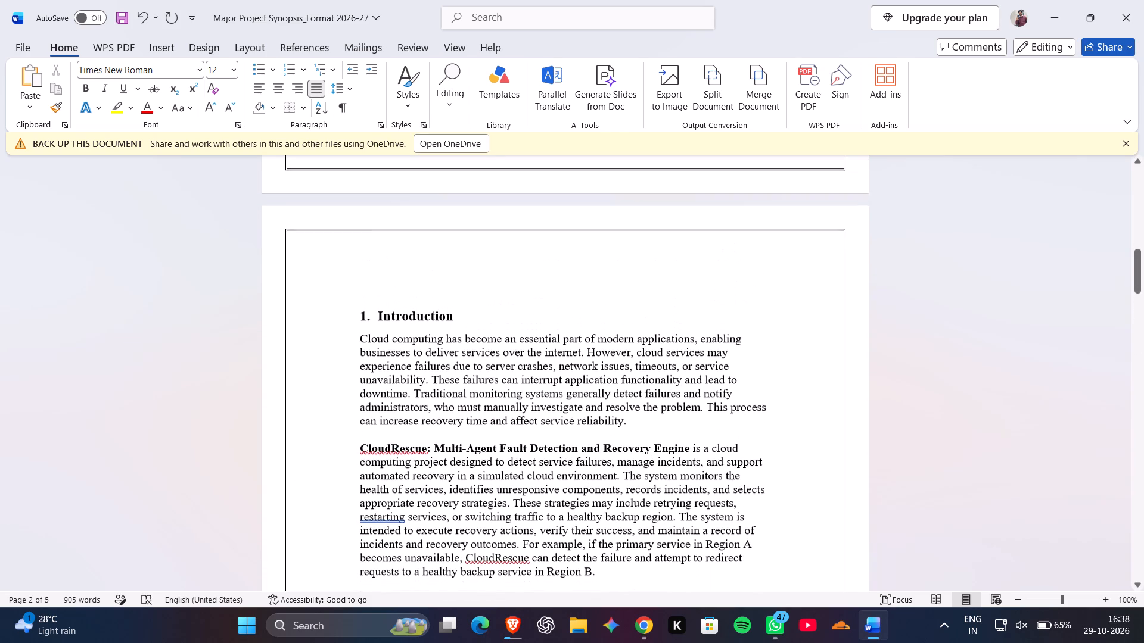
pyautogui.hscroll(1, 481, 306)
pyautogui.scroll(-2, 481, 306)
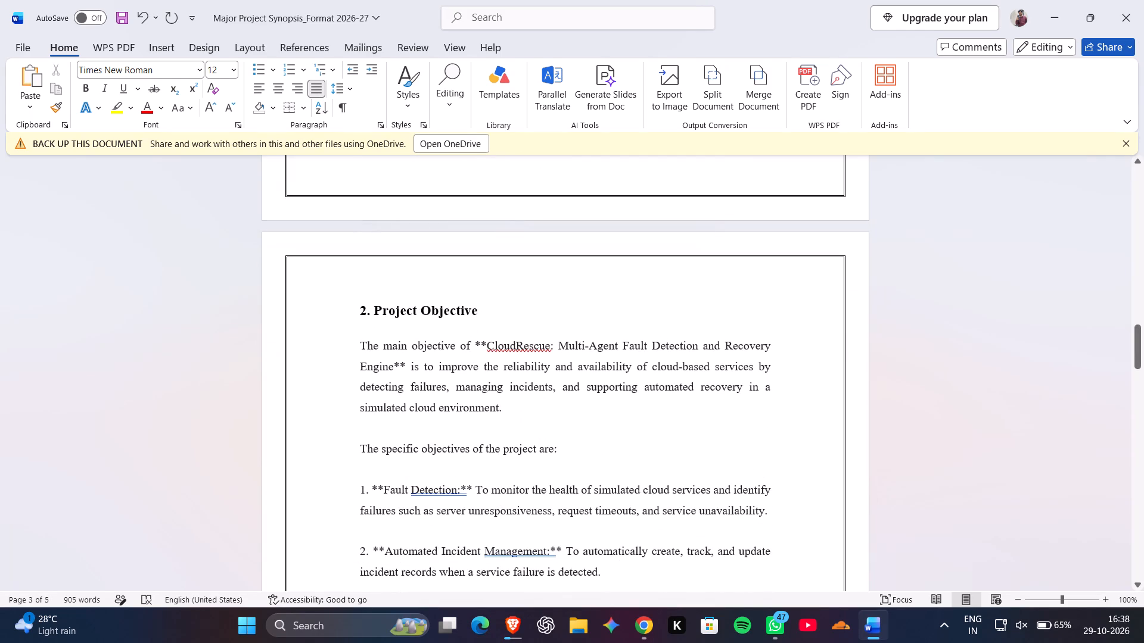
pyautogui.moveTo(489, 345); pyautogui.dragTo(453, 366)
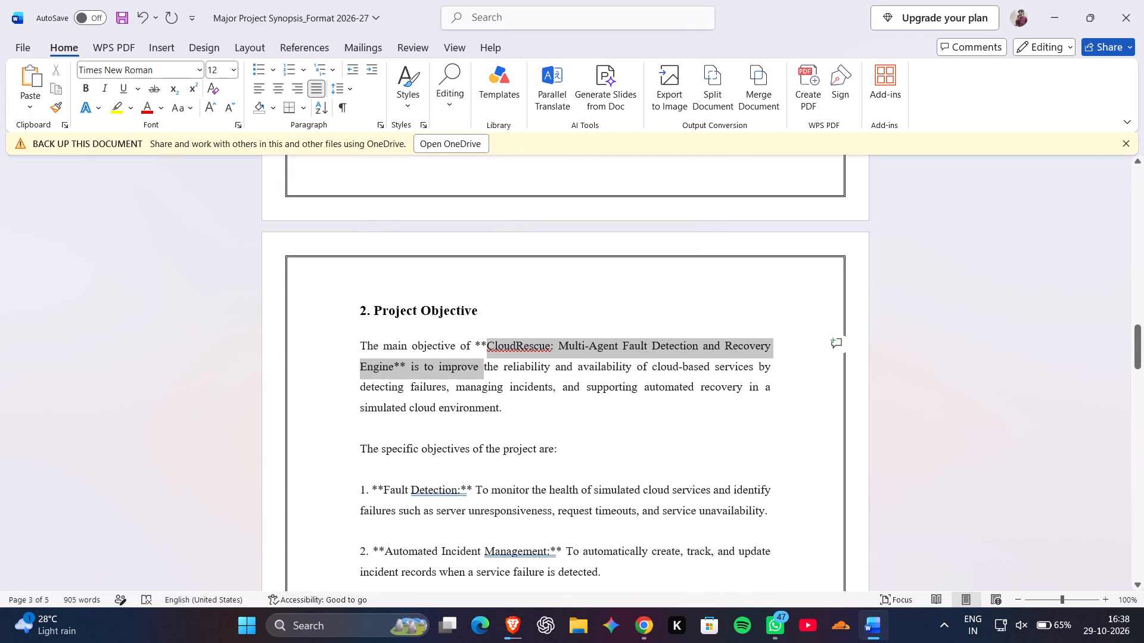
pyautogui.moveTo(453, 366); pyautogui.dragTo(393, 367)
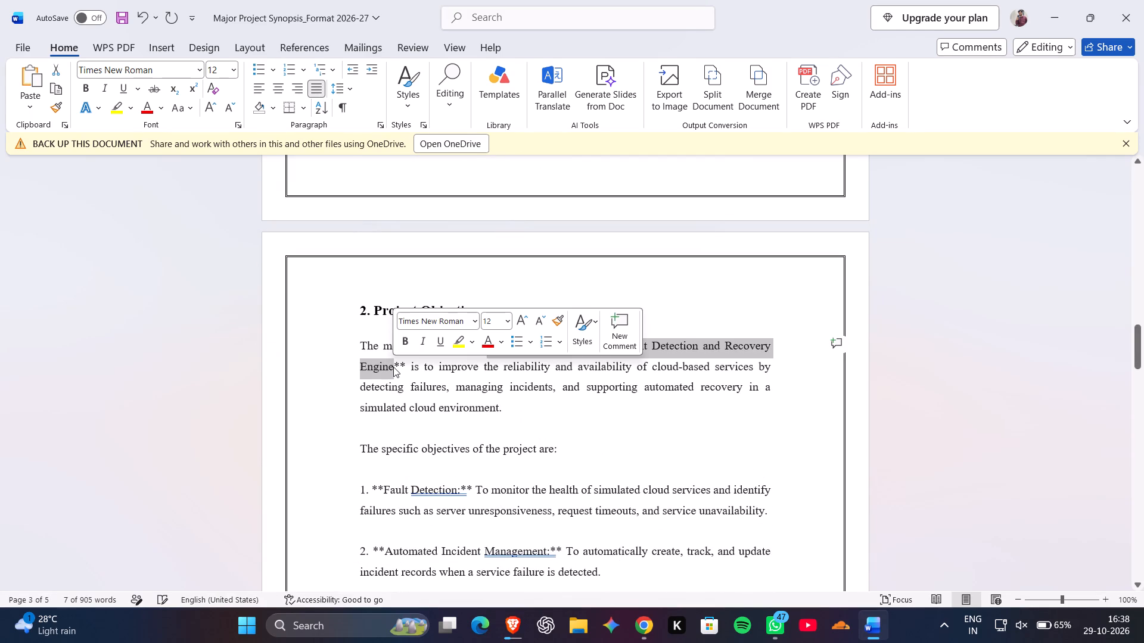
pyautogui.hotkey('ctrl', 'b')
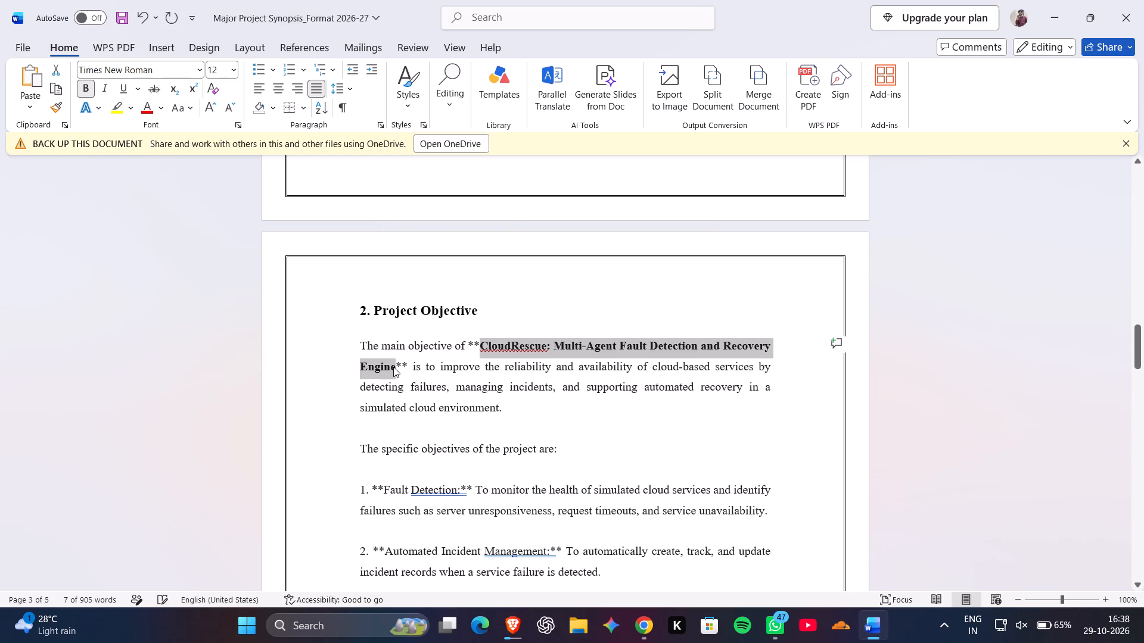
# Remove the asterisks around the bold project title in the first Project Objective paragraph, keeping a space after "of".
pyautogui.click(402, 367)
pyautogui.press('Right')
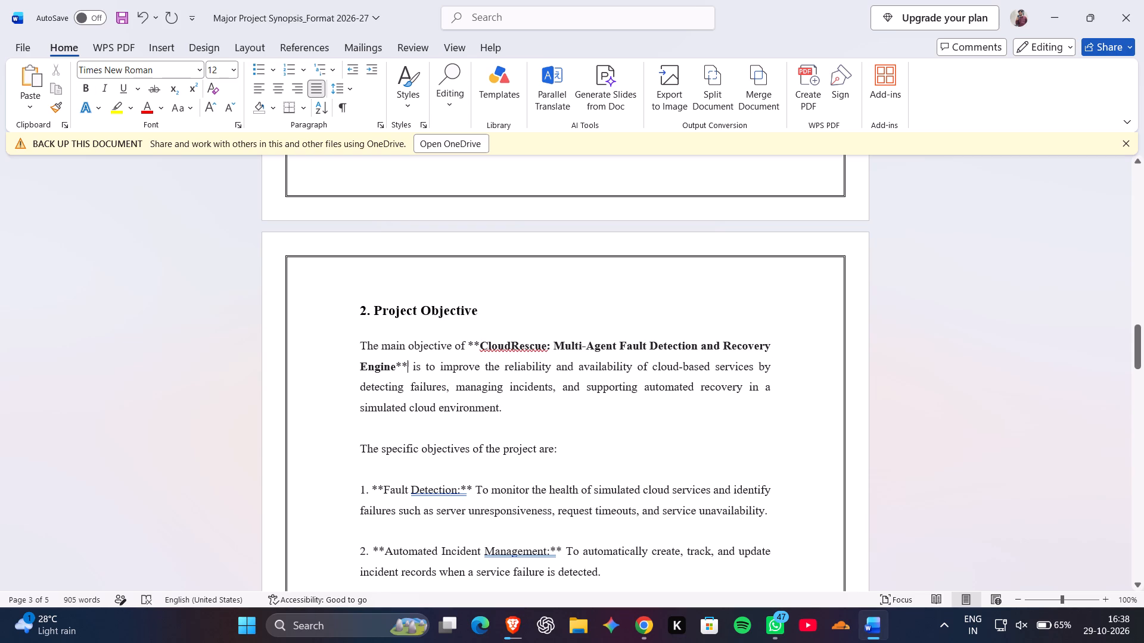
pyautogui.press('BackSpace')
pyautogui.press('BackSpace')
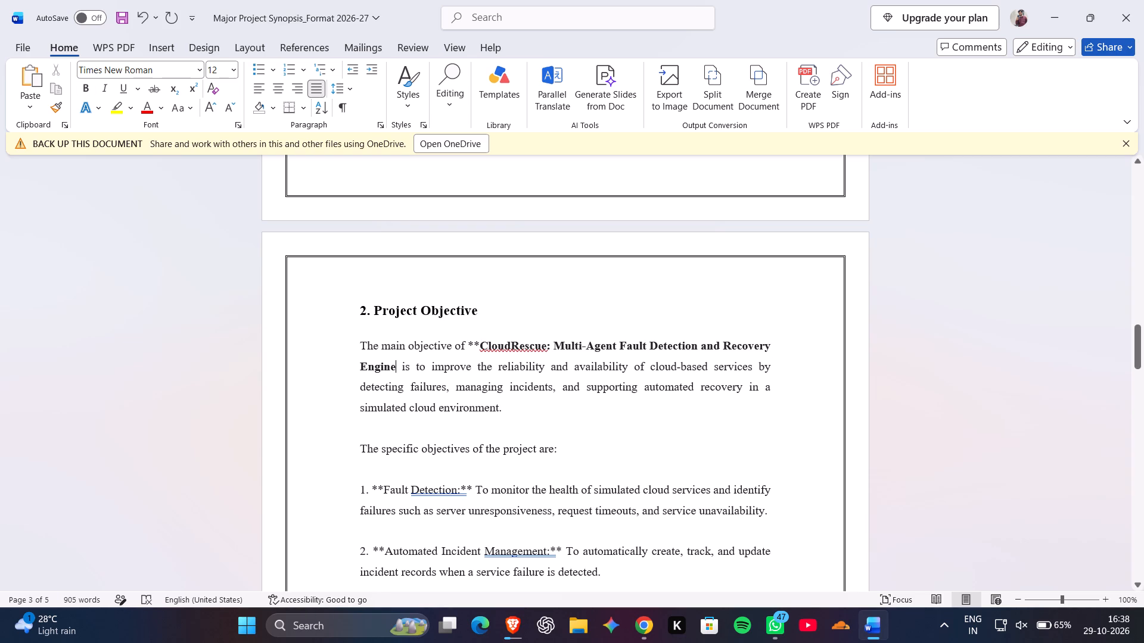
pyautogui.click(482, 348)
pyautogui.press('BackSpace')
pyautogui.press('BackSpace')
pyautogui.press('BackSpace')
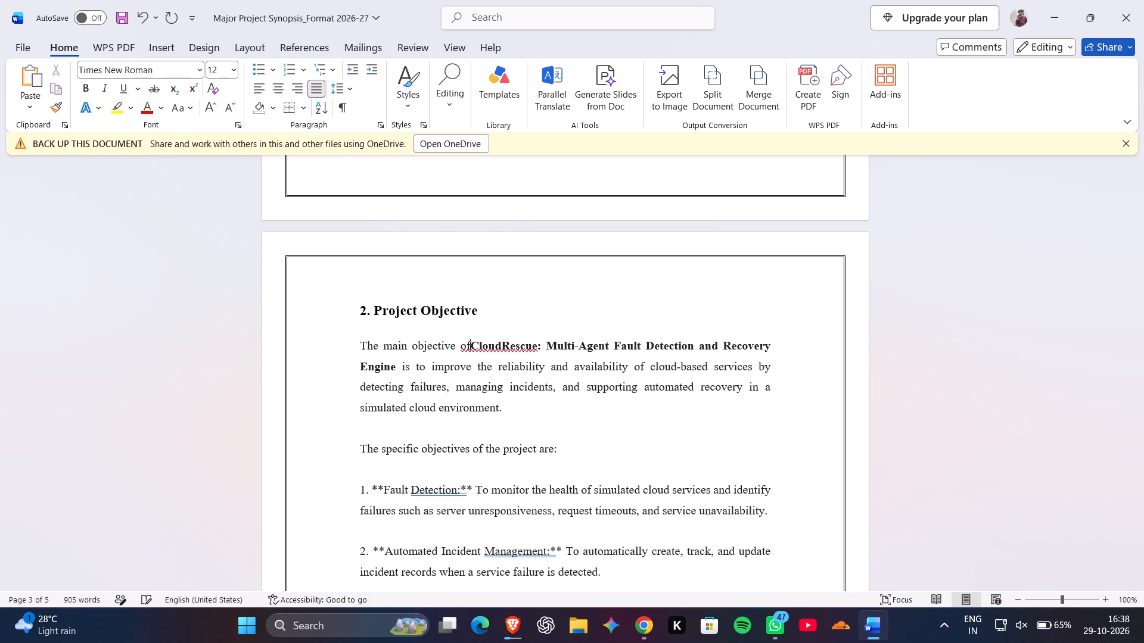
pyautogui.press('space')
# Make the number "1." bold at the start of the Fault Detection objective.
pyautogui.scroll(-1, 548, 383)
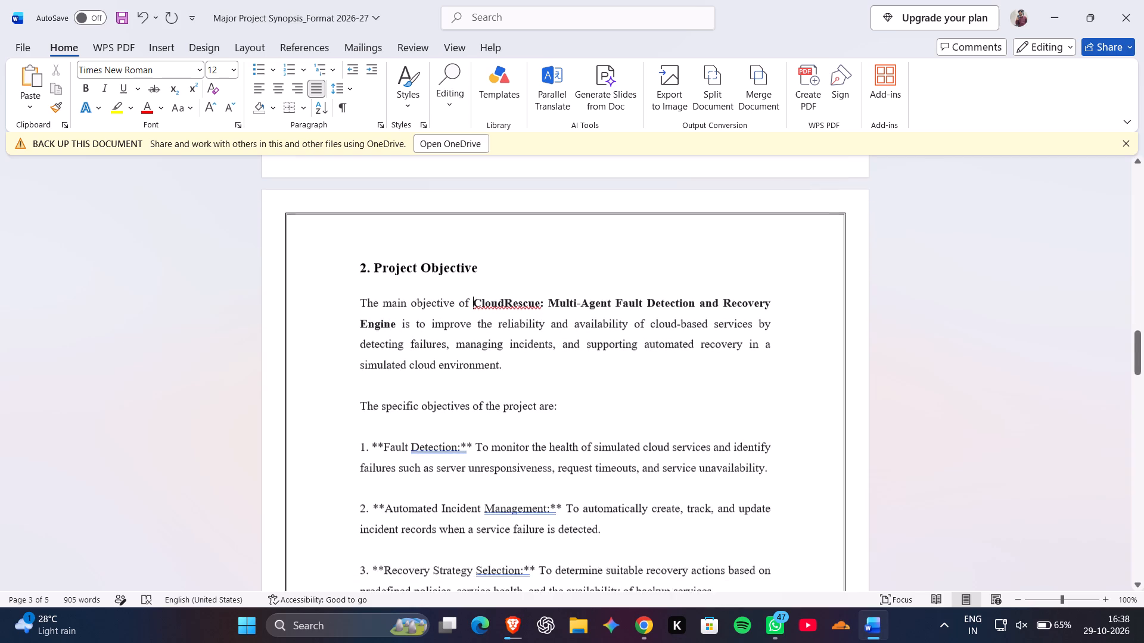
pyautogui.scroll(-1, 548, 383)
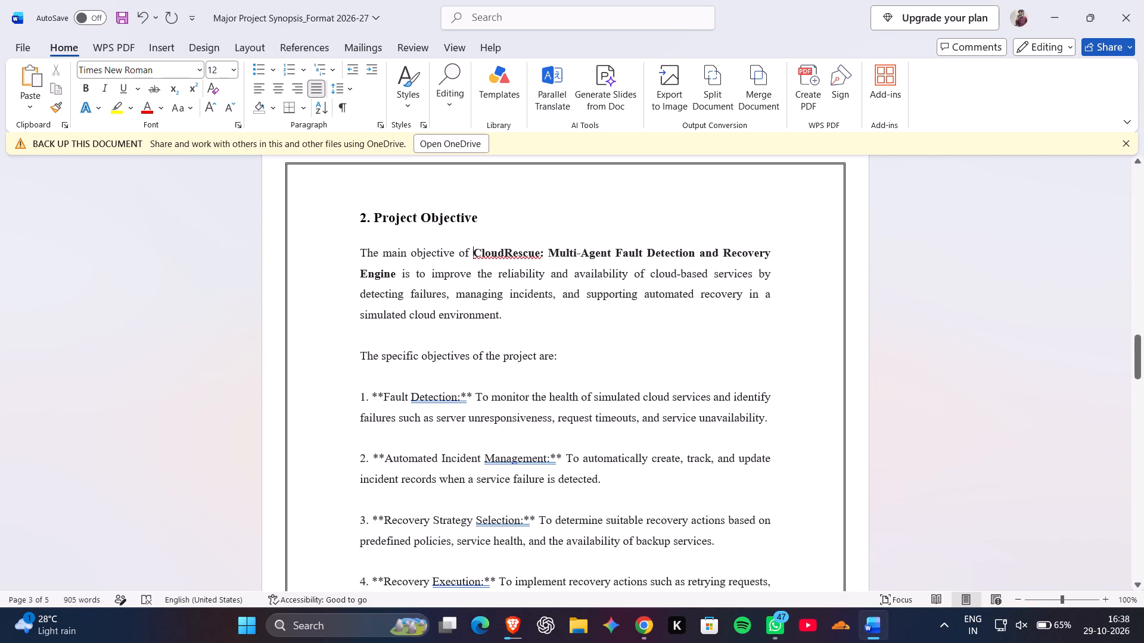
pyautogui.doubleClick(360, 398)
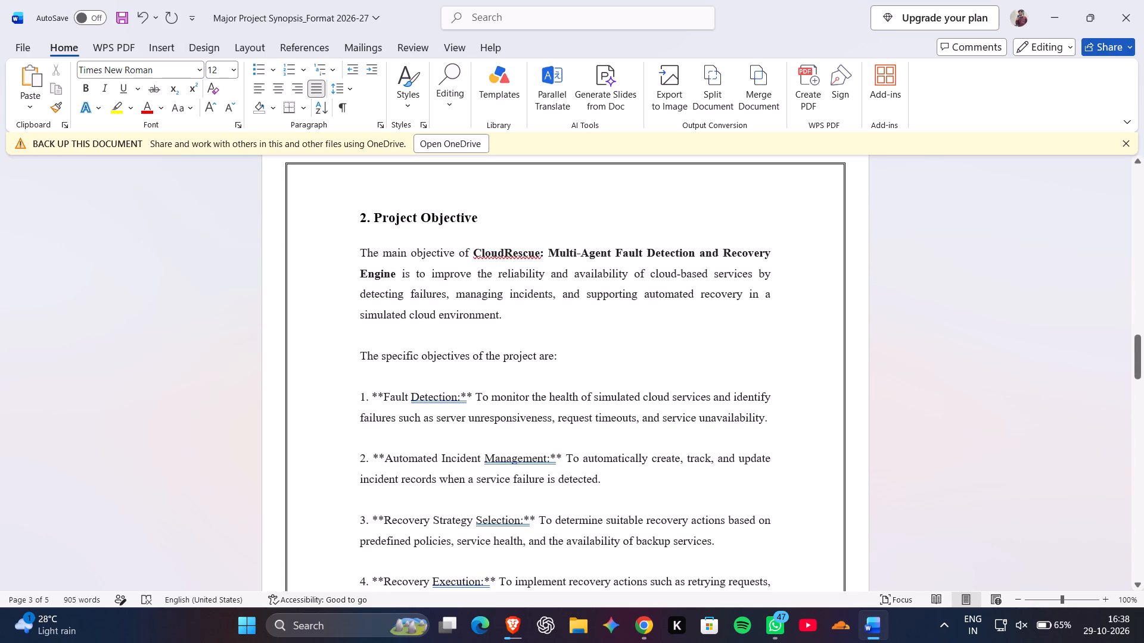
pyautogui.doubleClick(369, 398)
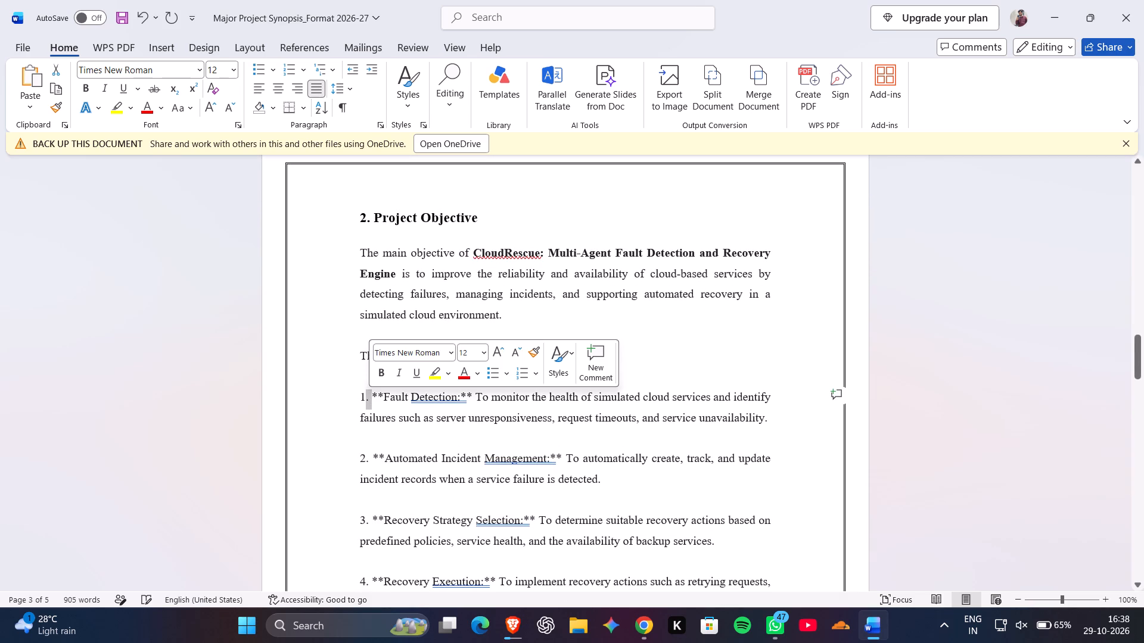
pyautogui.click(359, 398)
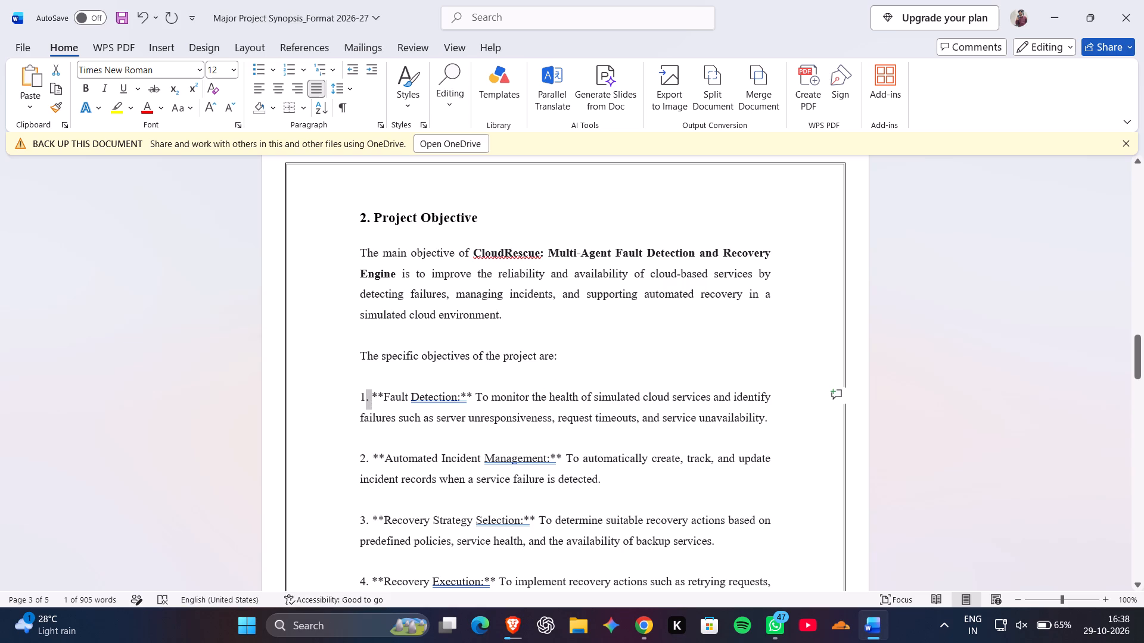
pyautogui.click(363, 395)
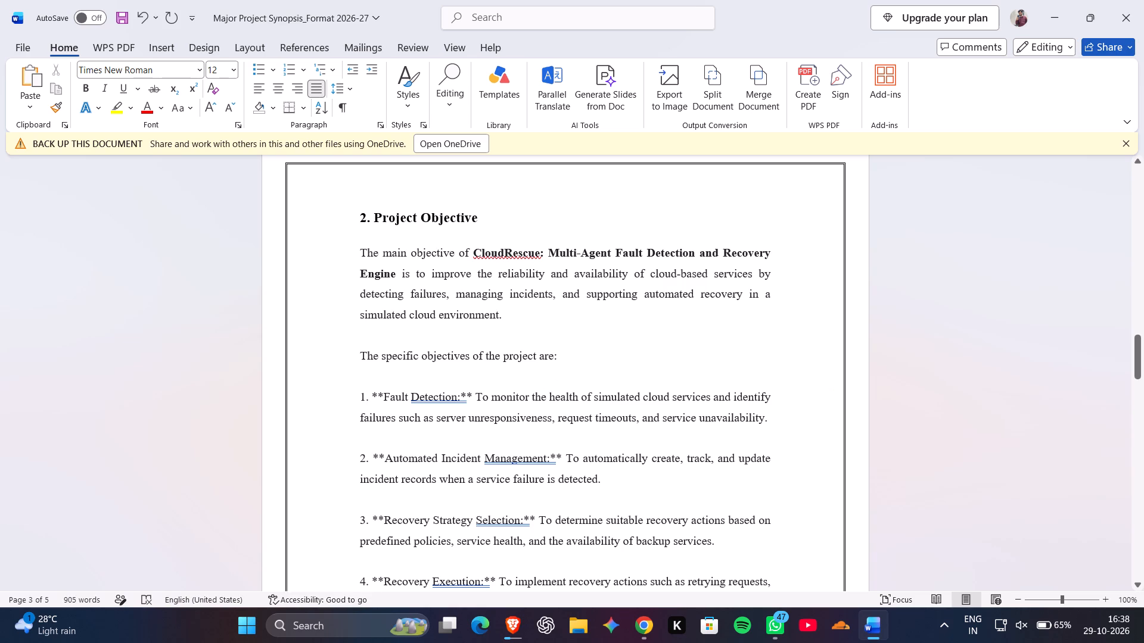
pyautogui.moveTo(360, 395); pyautogui.dragTo(369, 398)
pyautogui.moveTo(369, 398); pyautogui.dragTo(369, 398)
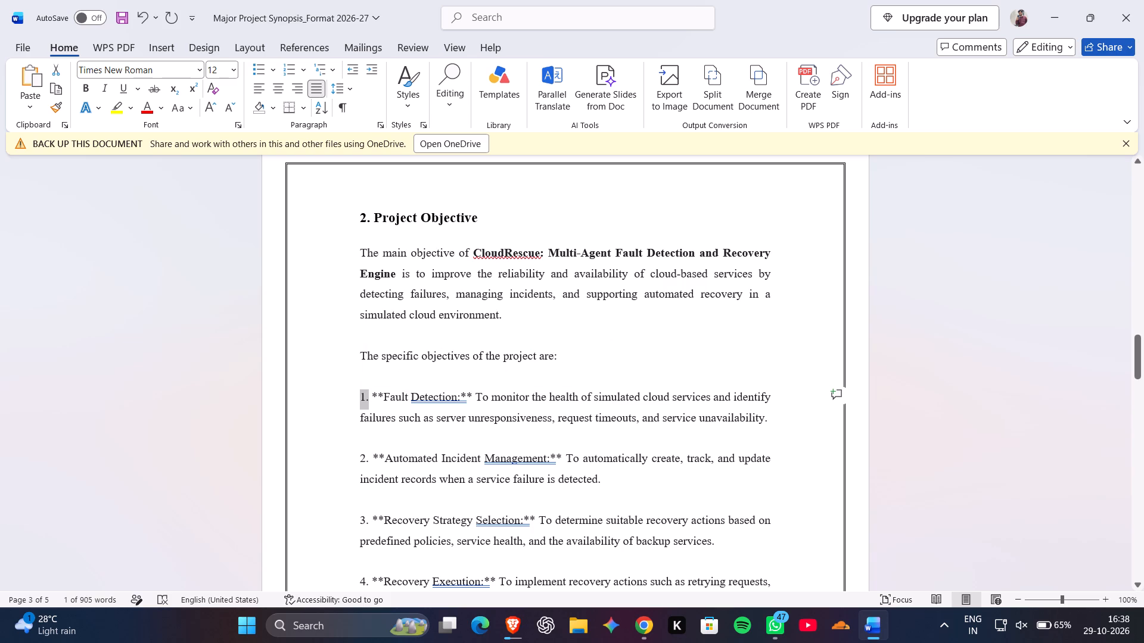
pyautogui.hotkey('ctrl', 'b')
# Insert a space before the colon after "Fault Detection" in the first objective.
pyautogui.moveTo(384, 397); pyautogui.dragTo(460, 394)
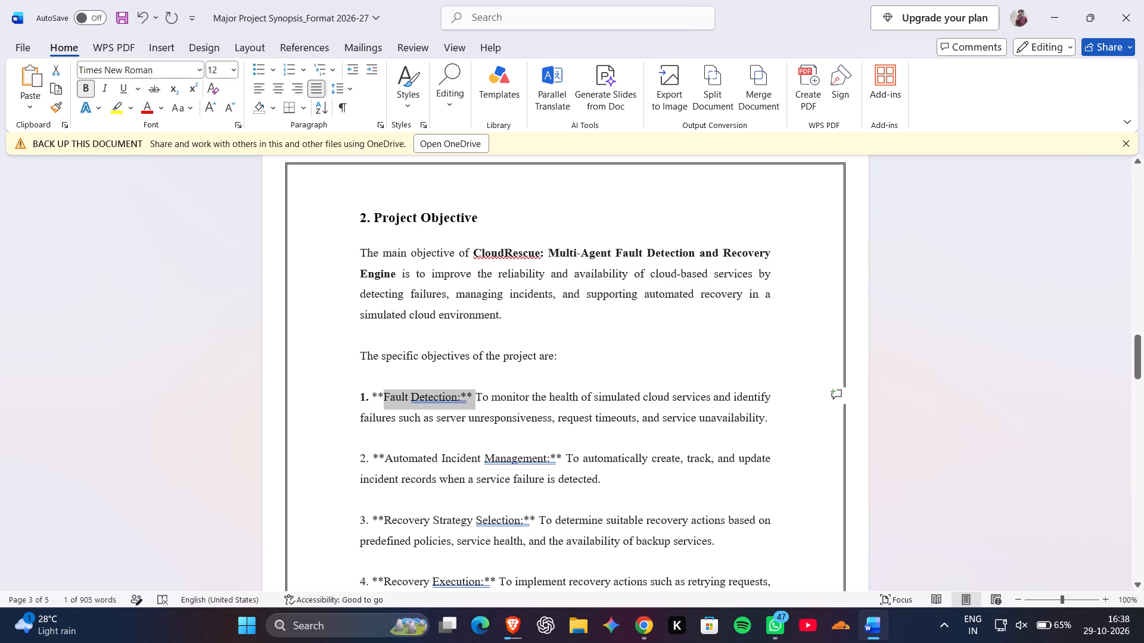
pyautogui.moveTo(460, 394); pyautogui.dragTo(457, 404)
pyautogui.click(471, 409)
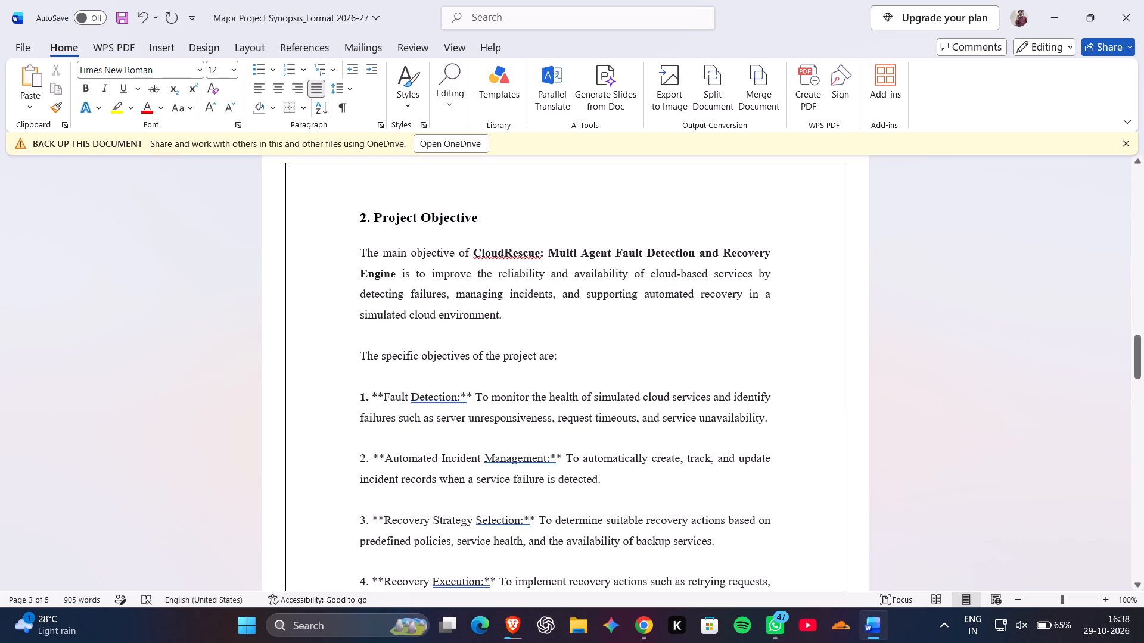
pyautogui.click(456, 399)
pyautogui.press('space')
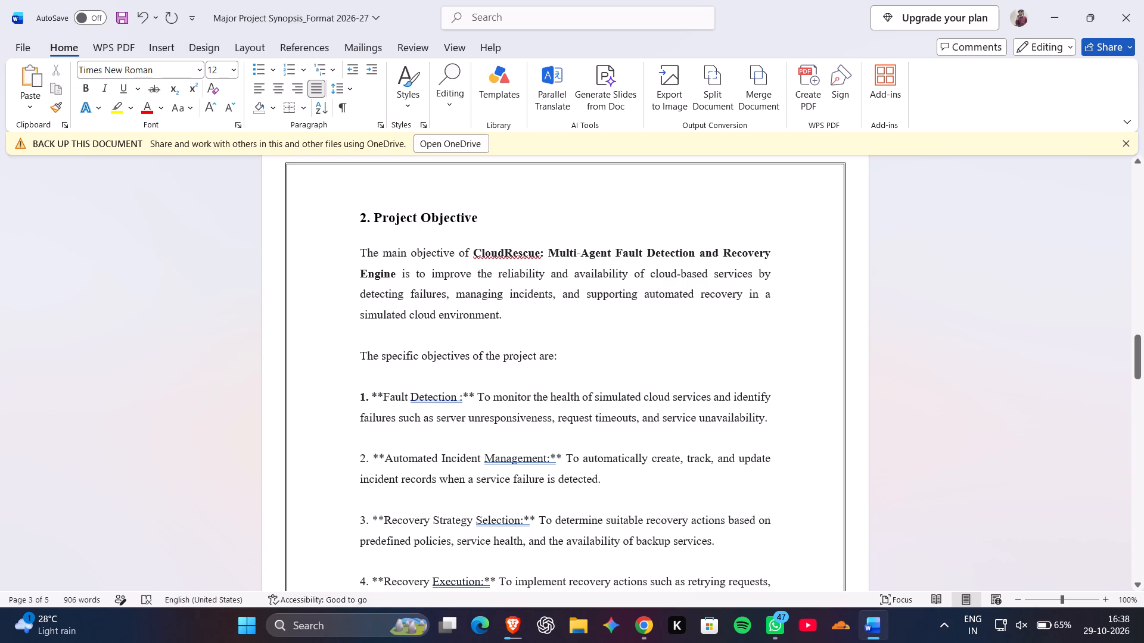
# Remove the two asterisks after "Fault Detection" and close the gap before its colon so the label reads "Fault Detection:".
pyautogui.click(406, 393)
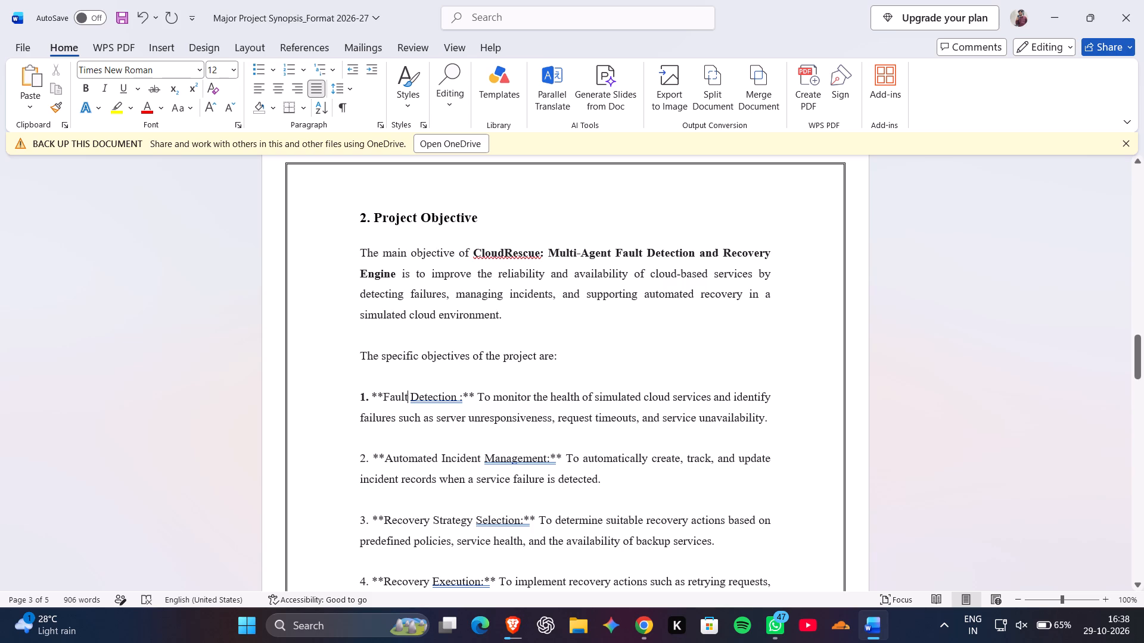
pyautogui.click(471, 394)
pyautogui.press('Right')
pyautogui.press('BackSpace')
pyautogui.press('BackSpace')
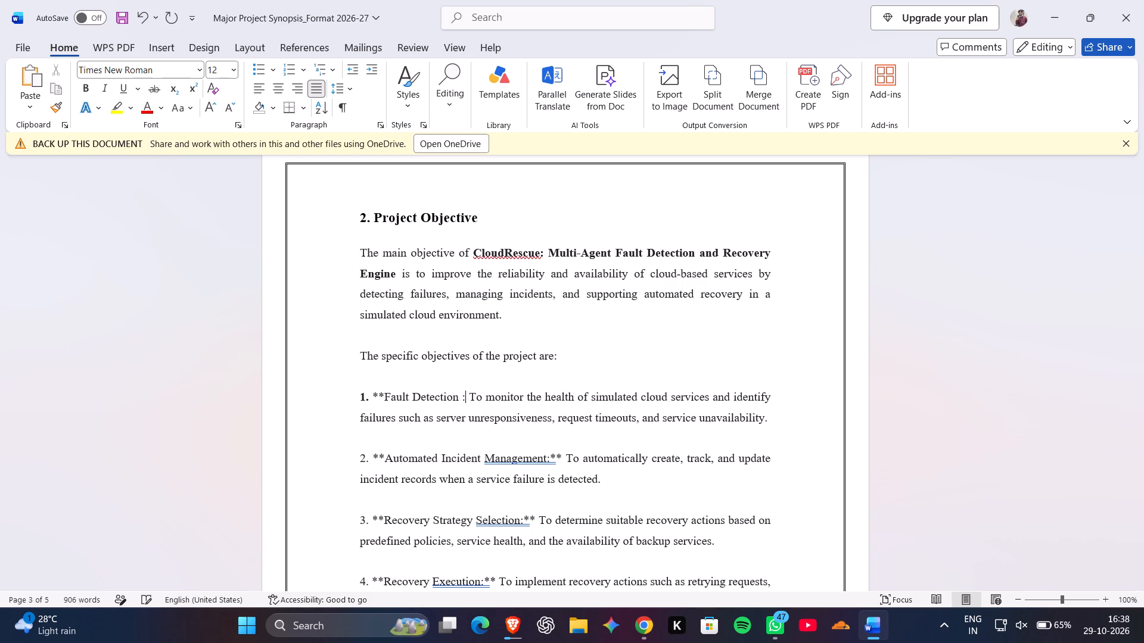
pyautogui.press('BackSpace')
pyautogui.press('BackSpace')
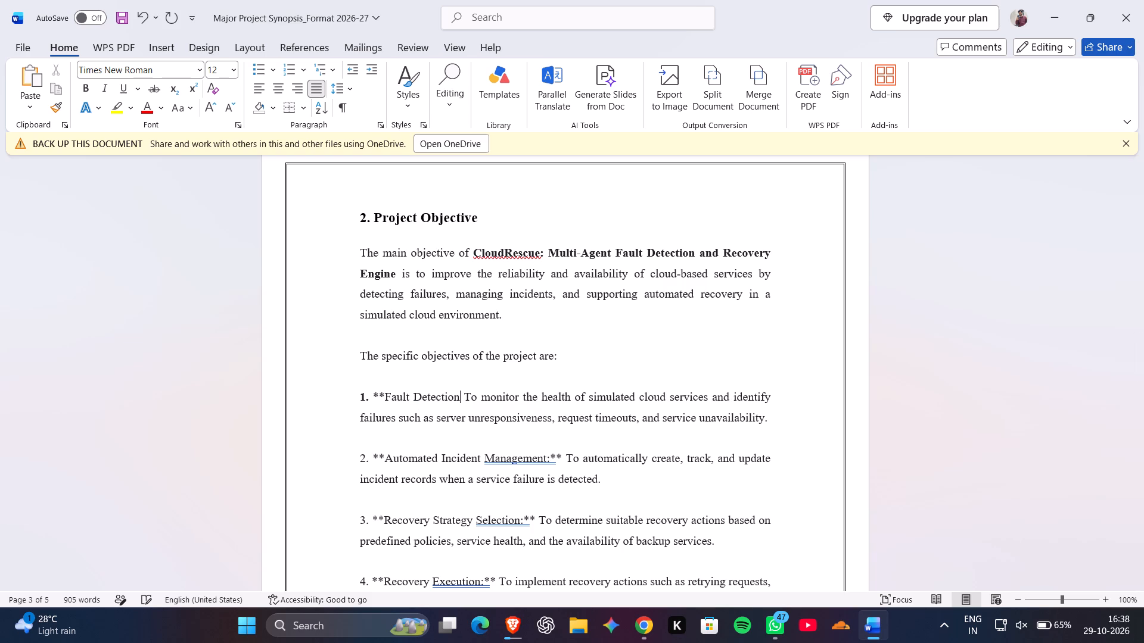
pyautogui.hotkey('shift', ':')
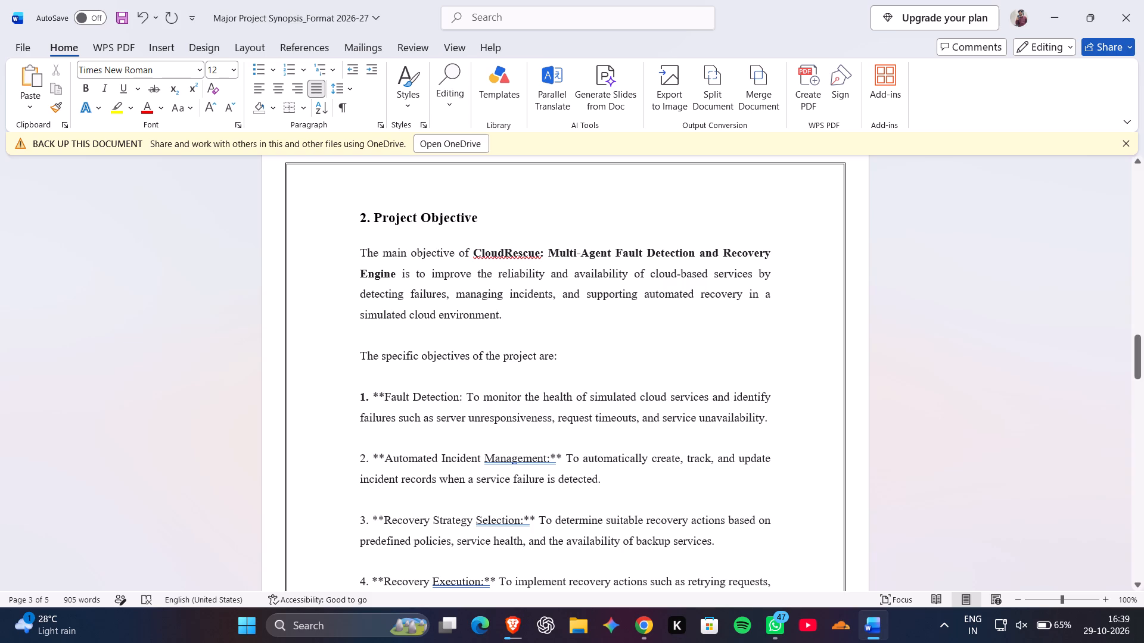
# Make the label "Fault Detection:" bold in the first objective.
pyautogui.moveTo(383, 400); pyautogui.dragTo(410, 398)
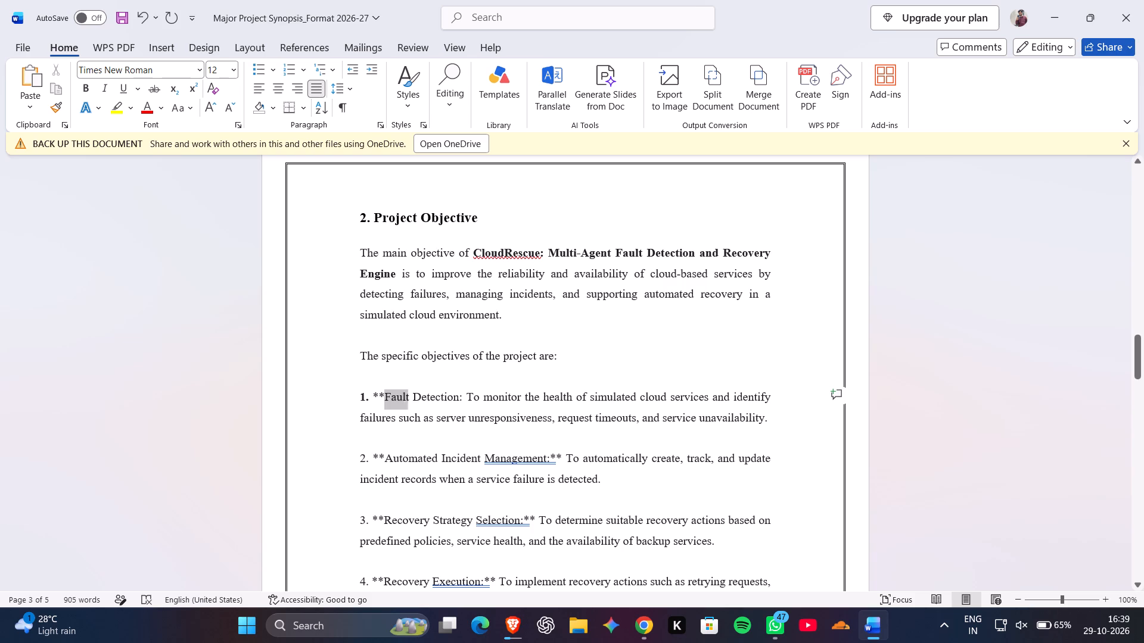
pyautogui.moveTo(410, 398); pyautogui.dragTo(461, 401)
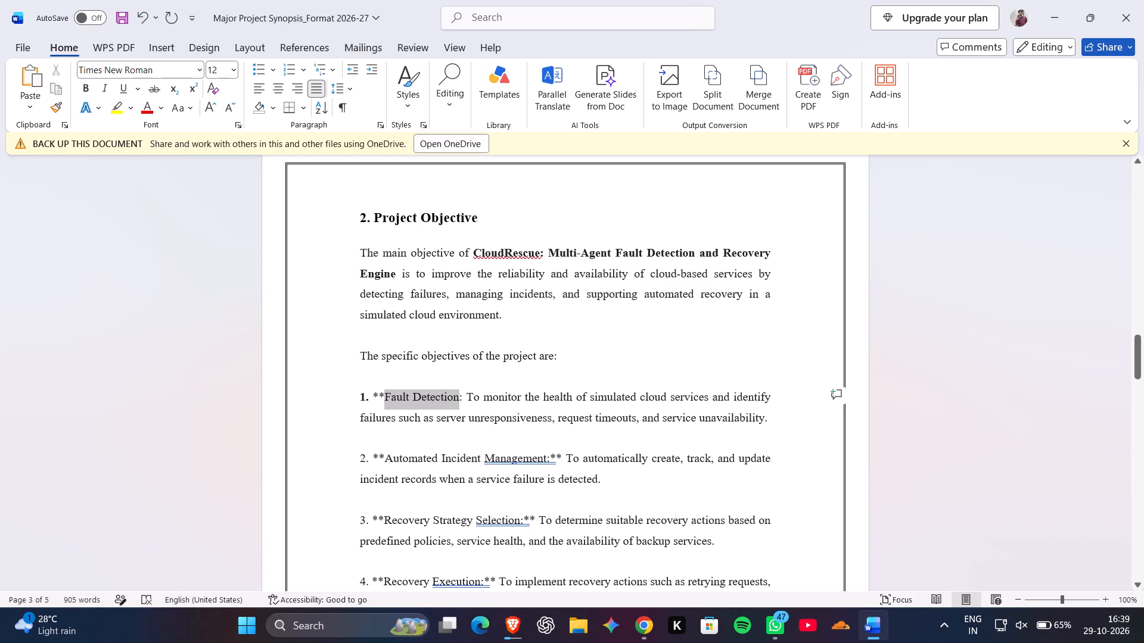
pyautogui.moveTo(461, 401); pyautogui.dragTo(462, 403)
pyautogui.moveTo(462, 403); pyautogui.dragTo(462, 404)
pyautogui.hotkey('ctrl', 'b')
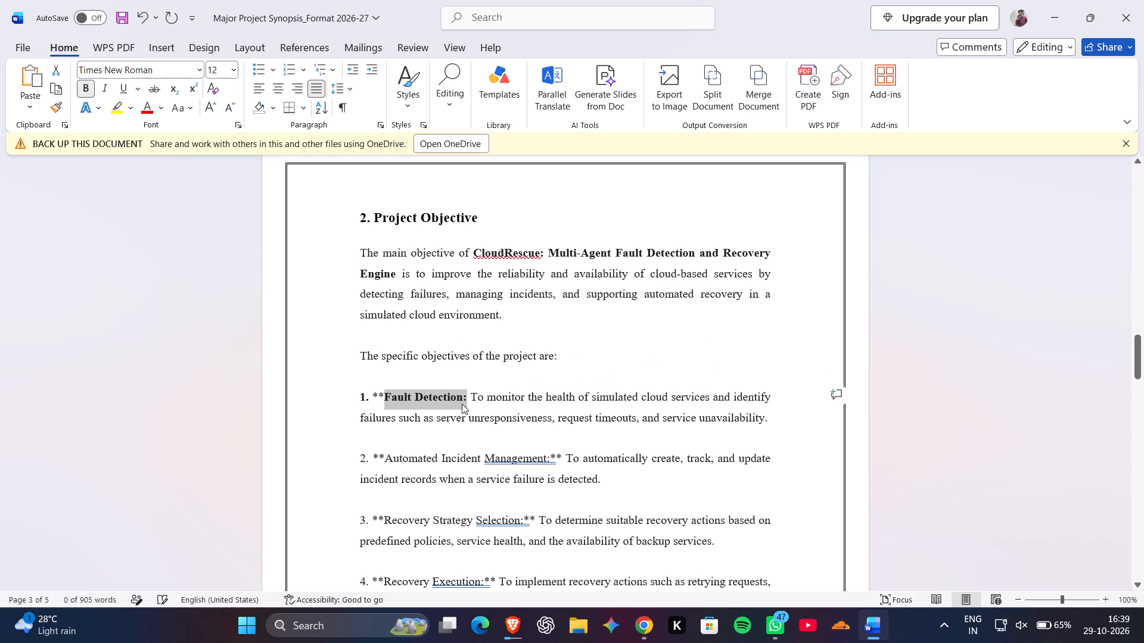
# Remove the two asterisks before the bold "Fault Detection:" label, keeping one space after "1.".
pyautogui.click(385, 398)
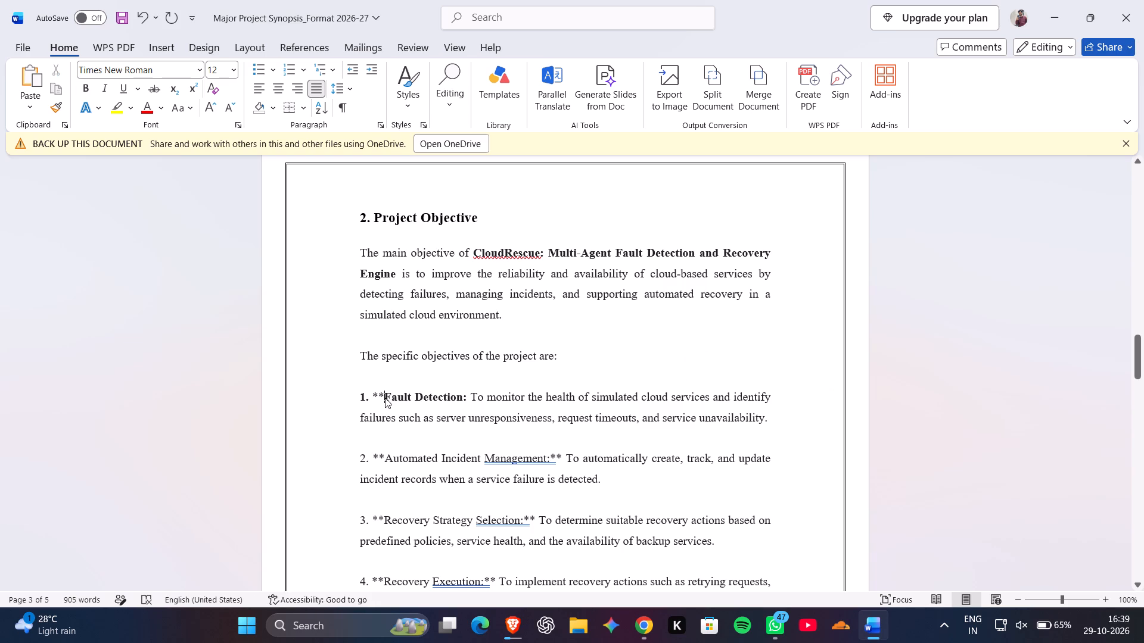
pyautogui.press('BackSpace')
pyautogui.press('BackSpace')
pyautogui.press('BackSpace')
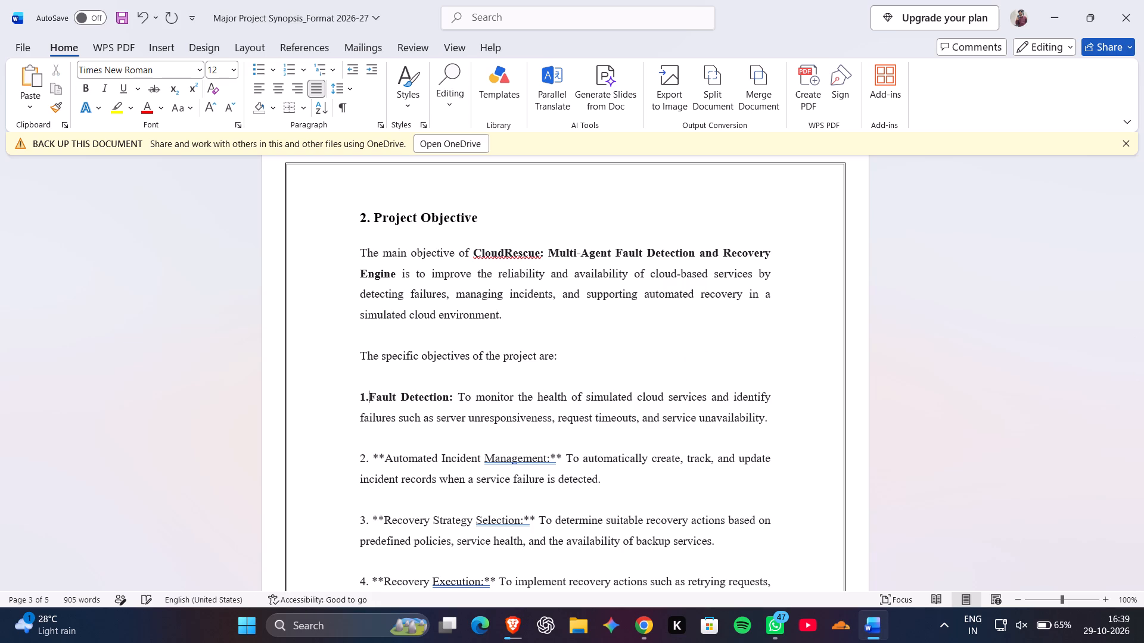
pyautogui.press('space')
pyautogui.hotkey('ctrl', 'z')
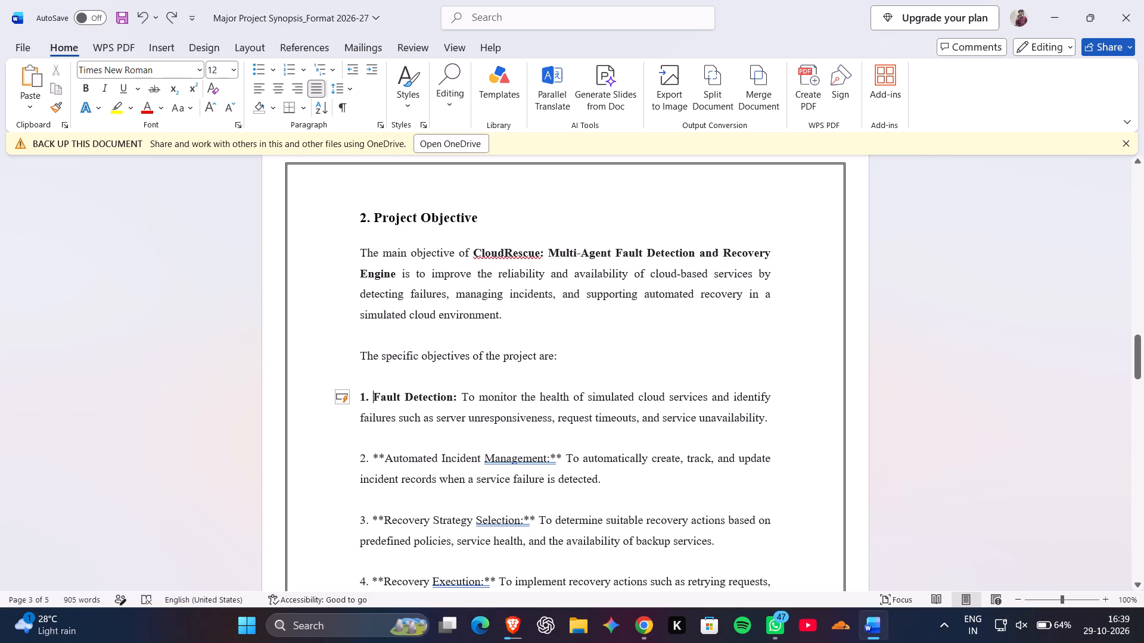
# Remove the two asterisks after "Automated Incident Management:" in the second objective.
pyautogui.click(558, 457)
pyautogui.press('Right')
pyautogui.press('BackSpace')
pyautogui.press('BackSpace')
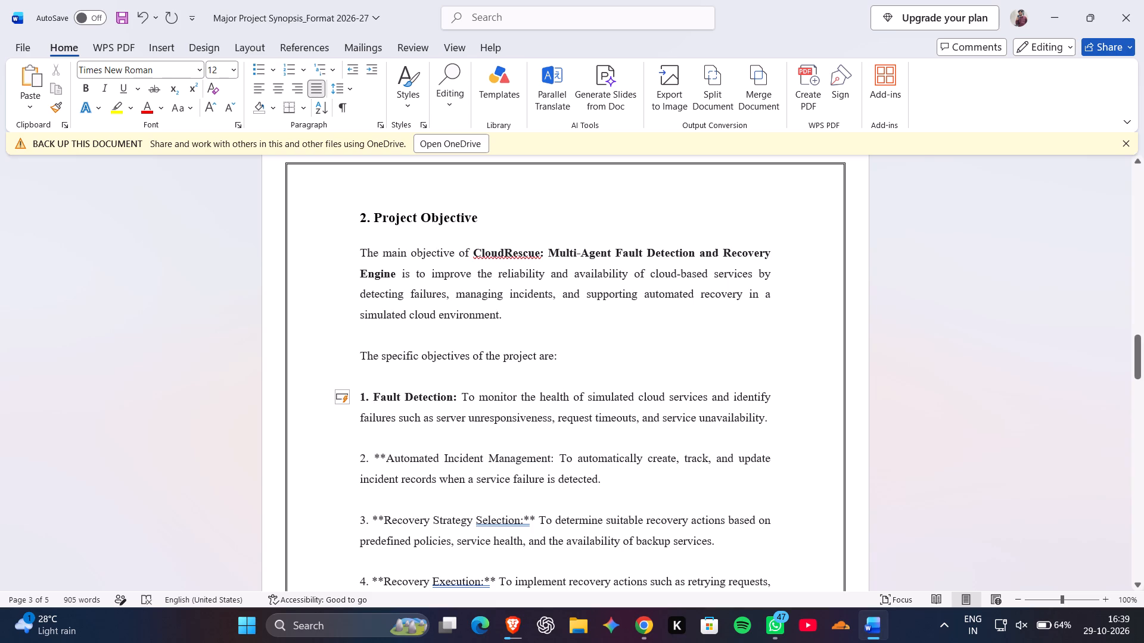
# Make the number "2." bold at the start of the Automated Incident Management objective.
pyautogui.moveTo(361, 457); pyautogui.dragTo(365, 457)
pyautogui.moveTo(365, 457); pyautogui.dragTo(368, 457)
pyautogui.click(383, 438)
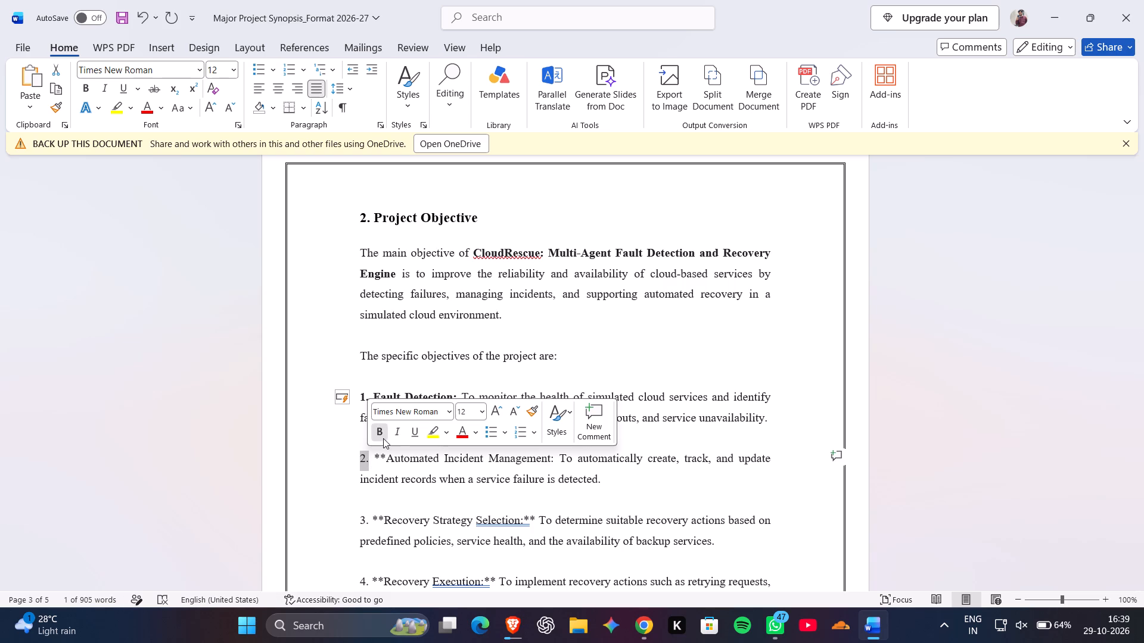
# Make the label "Automated Incident Management:", including its colon, bold in the second objective.
pyautogui.click(385, 459)
pyautogui.moveTo(385, 459); pyautogui.dragTo(474, 448)
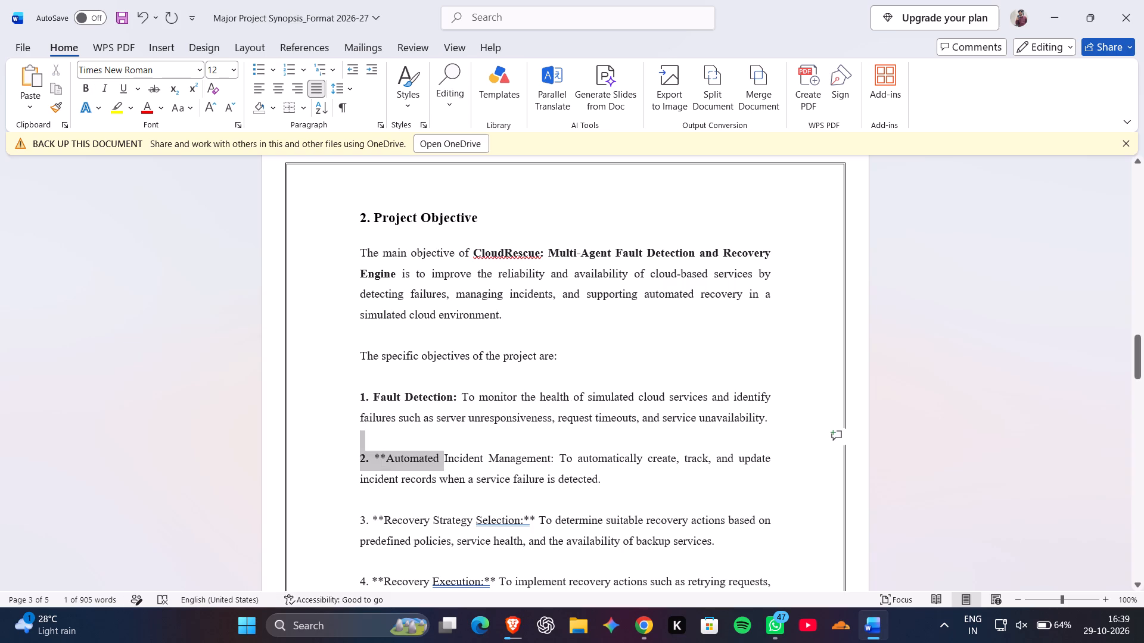
pyautogui.moveTo(474, 448); pyautogui.dragTo(555, 463)
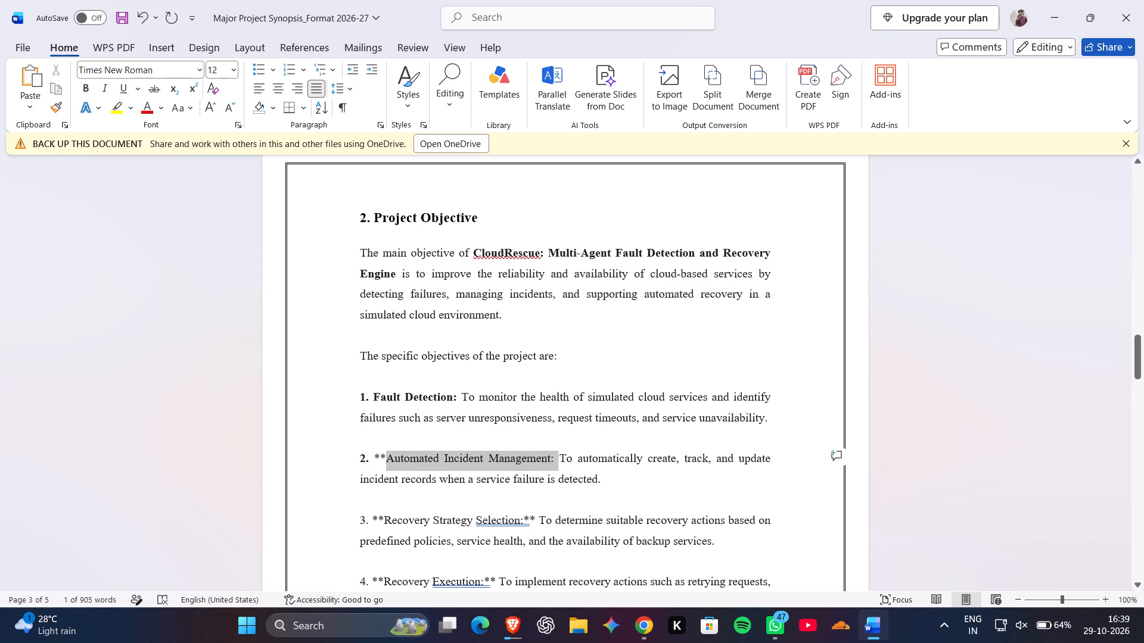
pyautogui.moveTo(555, 463); pyautogui.dragTo(552, 466)
pyautogui.moveTo(552, 466); pyautogui.dragTo(550, 468)
pyautogui.moveTo(550, 468); pyautogui.dragTo(552, 458)
pyautogui.moveTo(552, 458); pyautogui.dragTo(550, 452)
pyautogui.moveTo(550, 452); pyautogui.dragTo(553, 466)
pyautogui.moveTo(553, 466); pyautogui.dragTo(552, 467)
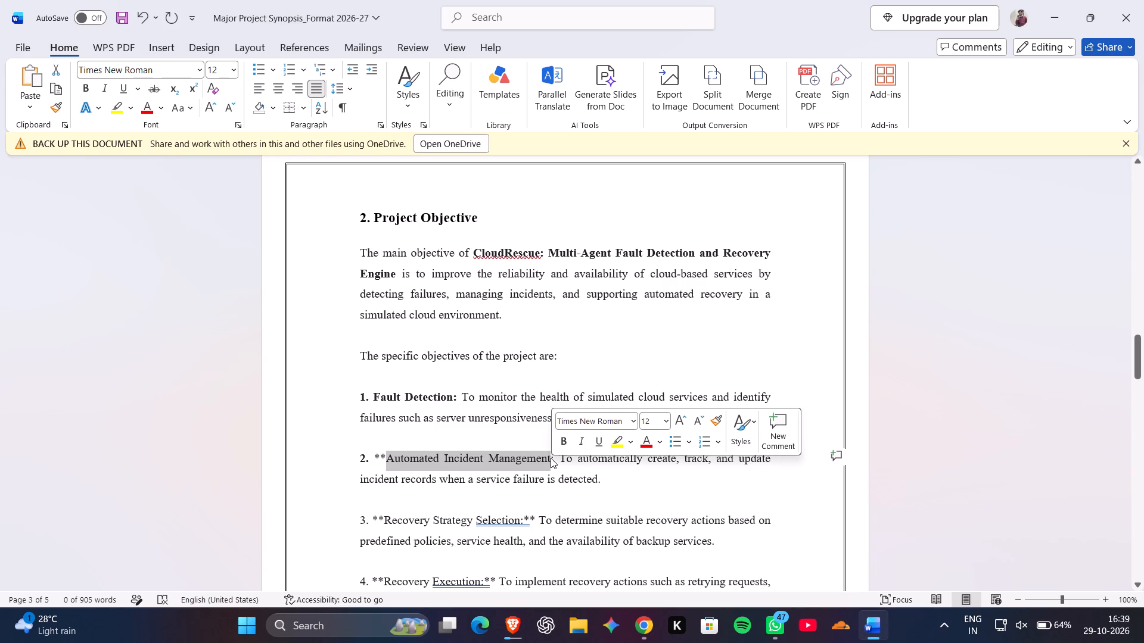
pyautogui.click(551, 458)
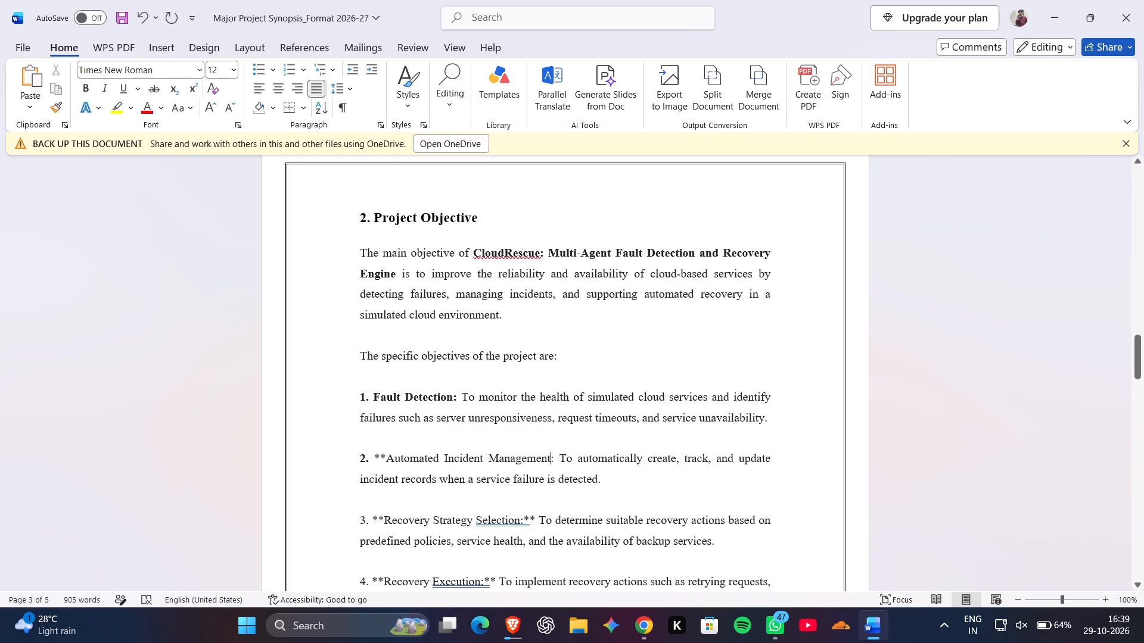
pyautogui.moveTo(385, 463); pyautogui.dragTo(558, 457)
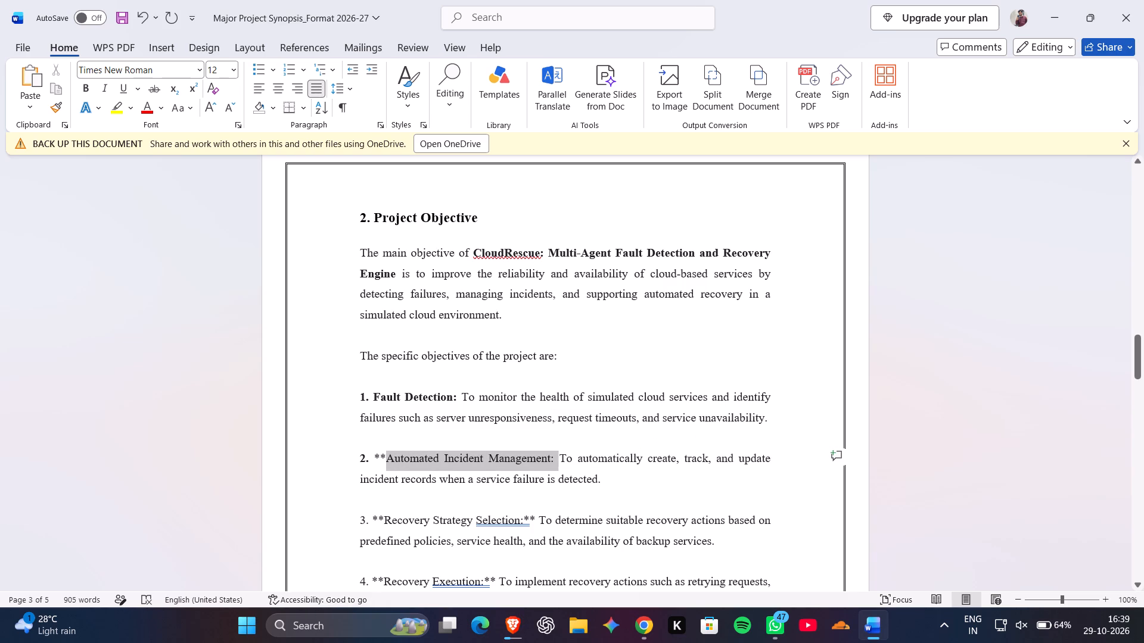
pyautogui.moveTo(558, 457); pyautogui.dragTo(552, 460)
pyautogui.click(567, 442)
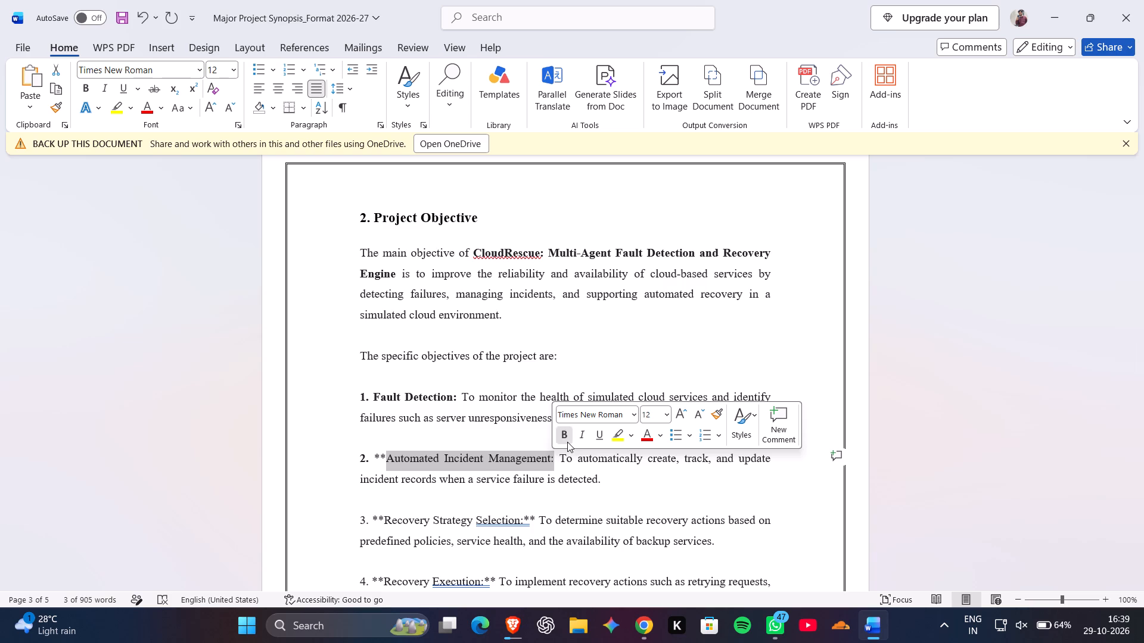
# Remove the two asterisks before the bold "Automated Incident Management:" label, keeping the space after "2.".
pyautogui.click(388, 455)
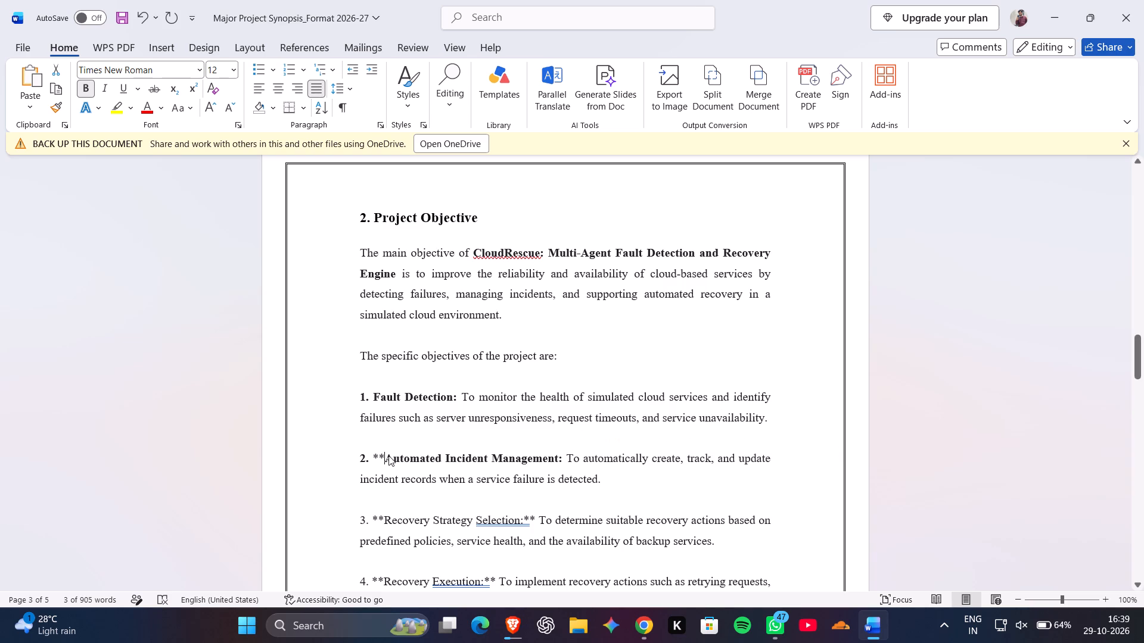
pyautogui.press('BackSpace')
pyautogui.press('BackSpace')
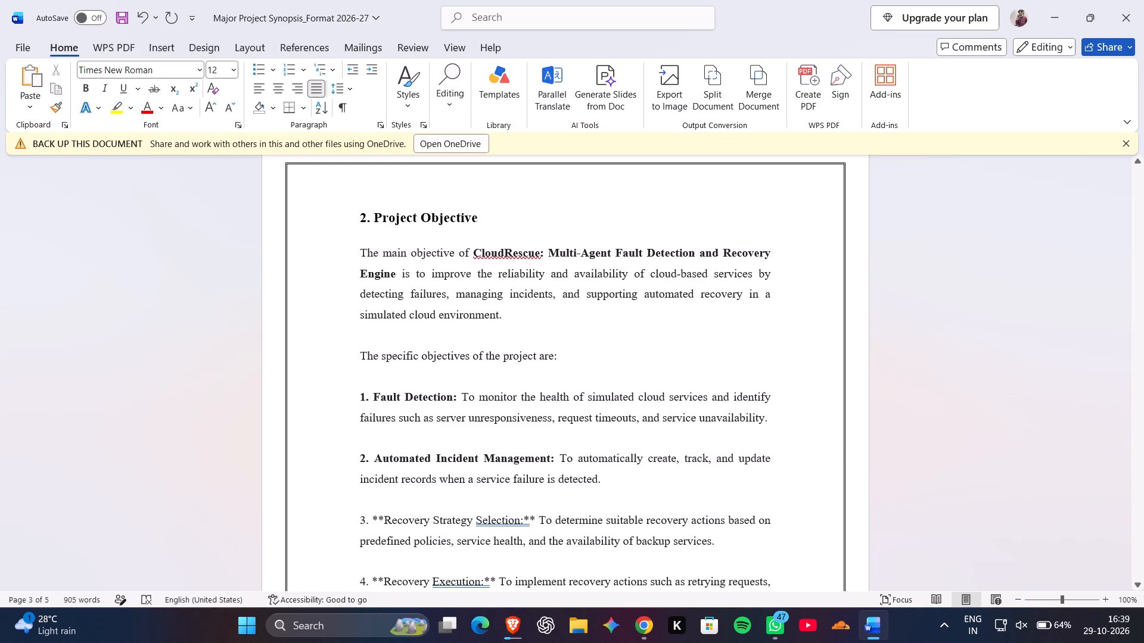
# Remove the two asterisks after "Recovery Strategy Selection:" in the third objective.
pyautogui.scroll(-1, 446, 445)
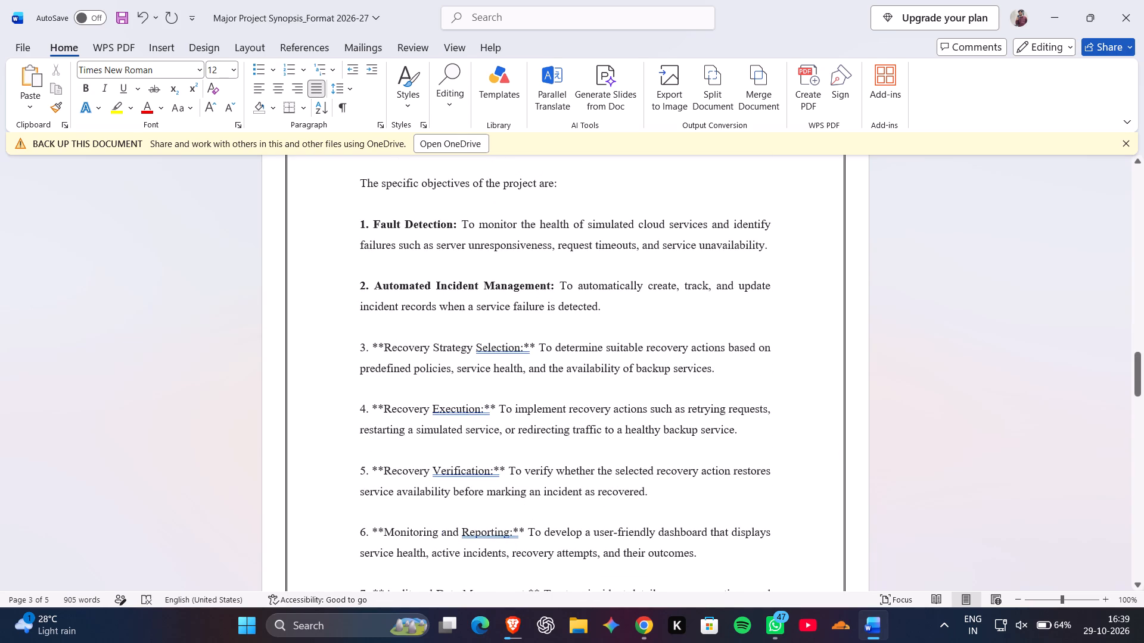
pyautogui.click(534, 343)
pyautogui.press('BackSpace')
pyautogui.press('BackSpace')
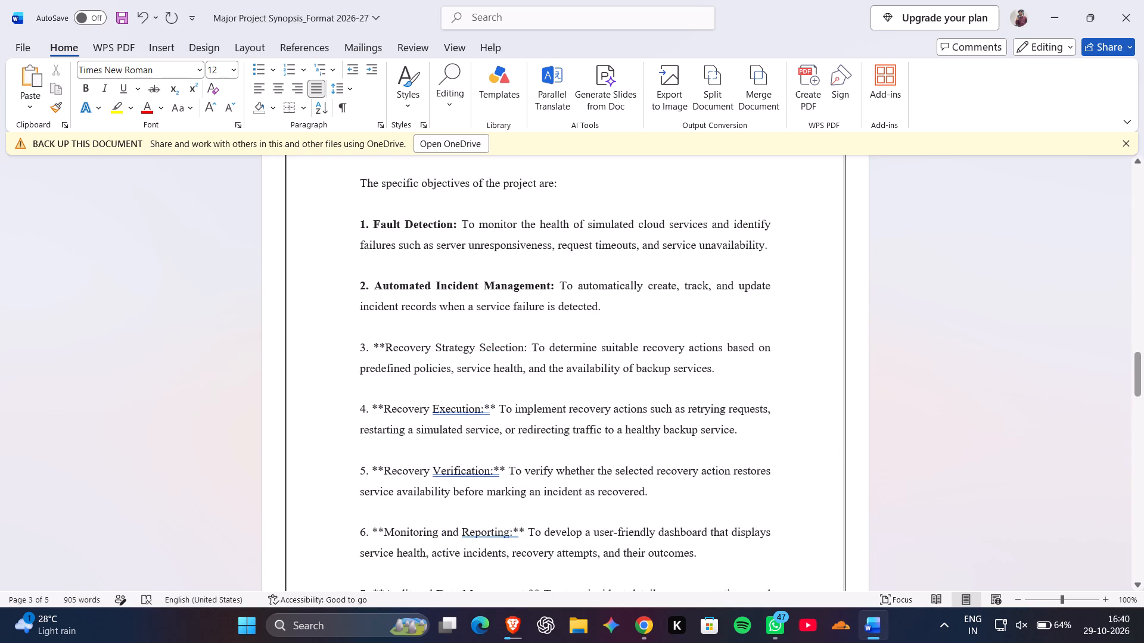
# Make the label "Recovery Strategy Selection:" bold in the third objective and remove the two asterisks before it.
pyautogui.moveTo(387, 348); pyautogui.dragTo(447, 341)
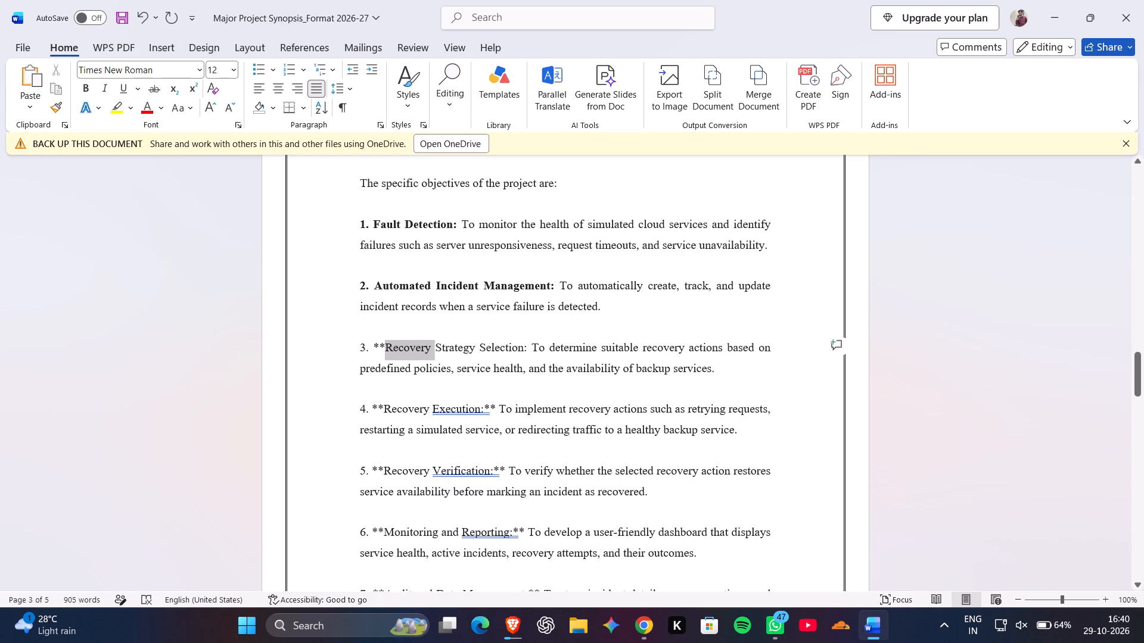
pyautogui.moveTo(447, 341); pyautogui.dragTo(526, 354)
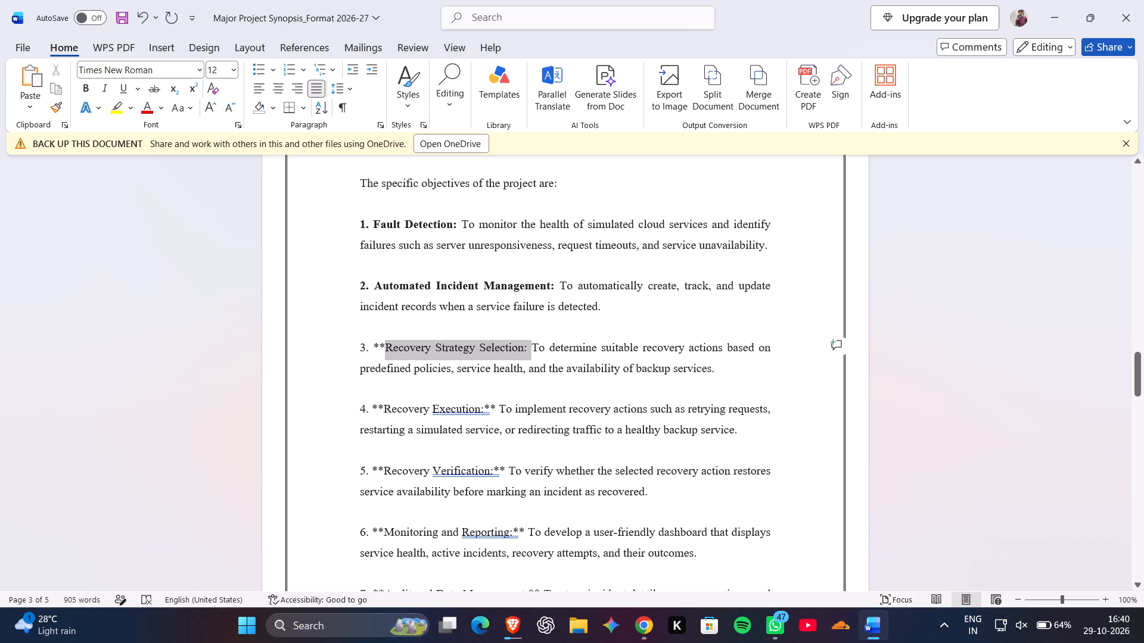
pyautogui.moveTo(526, 354); pyautogui.dragTo(524, 355)
pyautogui.moveTo(524, 355); pyautogui.dragTo(525, 354)
pyautogui.moveTo(525, 354); pyautogui.dragTo(526, 354)
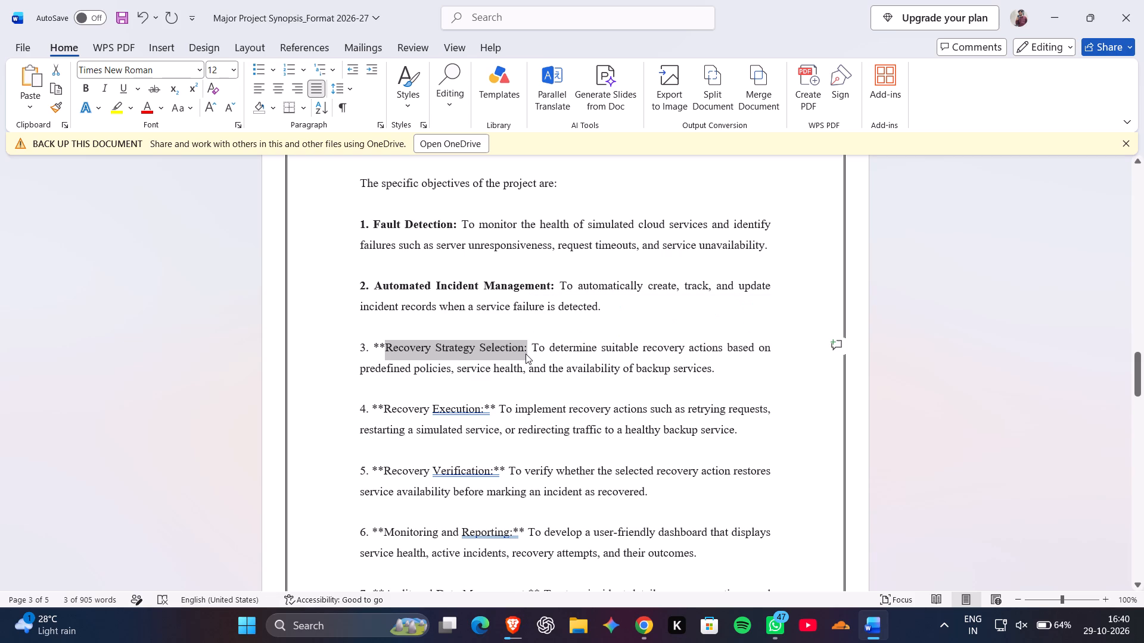
pyautogui.hotkey('ctrl', 'b')
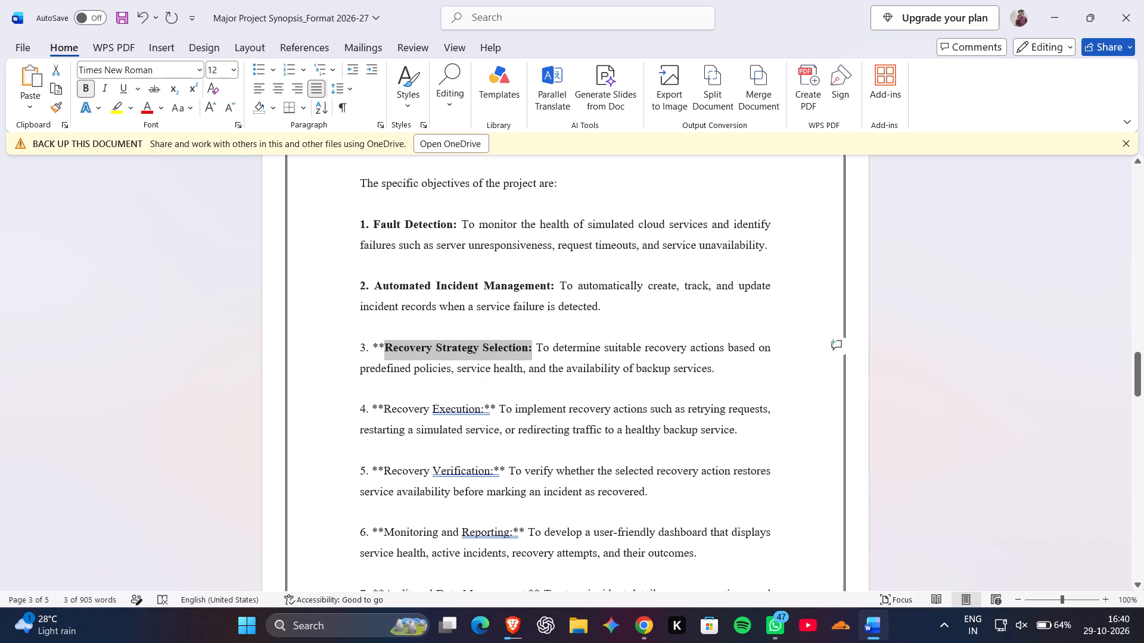
pyautogui.click(383, 343)
pyautogui.press('BackSpace')
pyautogui.press('BackSpace')
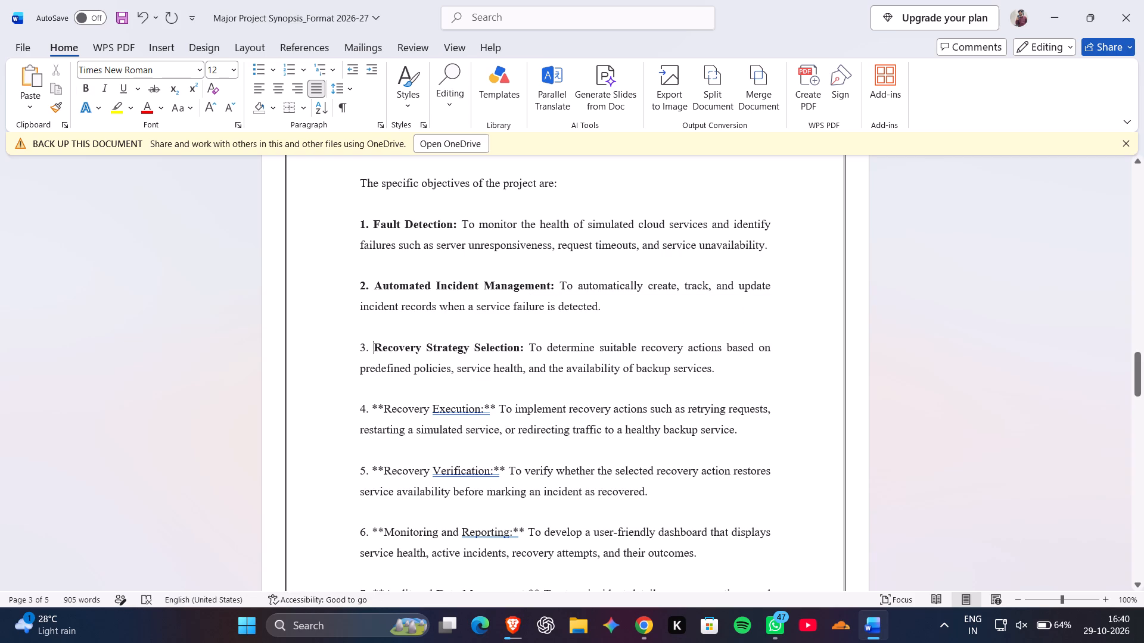
# Make the number "3." bold at the start of the Recovery Strategy Selection objective.
pyautogui.moveTo(367, 344); pyautogui.dragTo(360, 344)
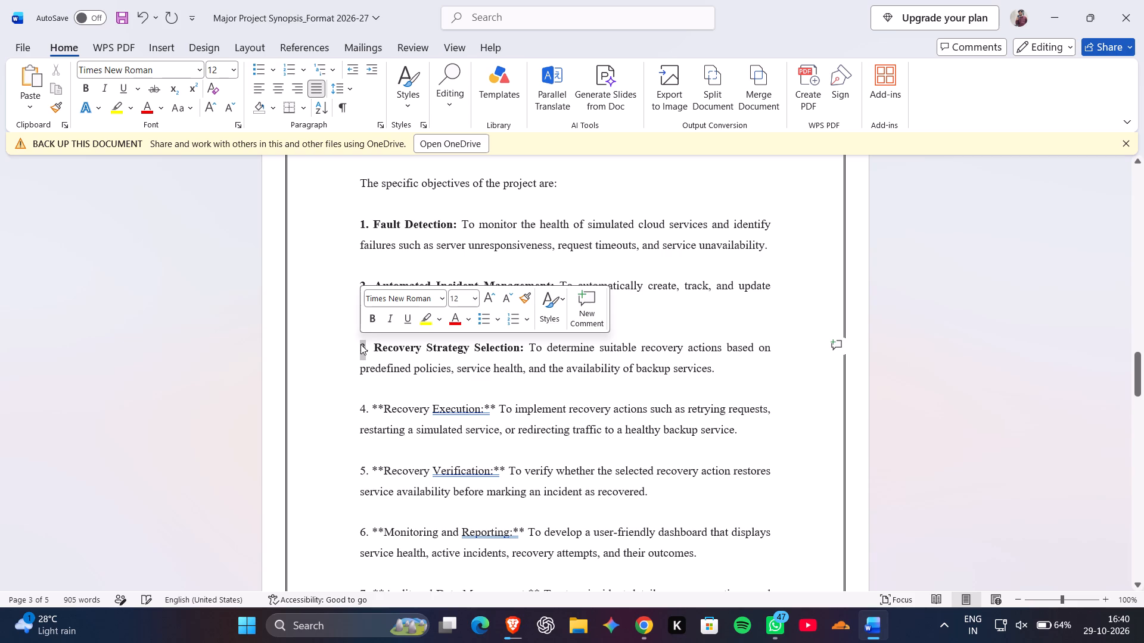
pyautogui.click(360, 347)
pyautogui.moveTo(360, 347); pyautogui.dragTo(369, 351)
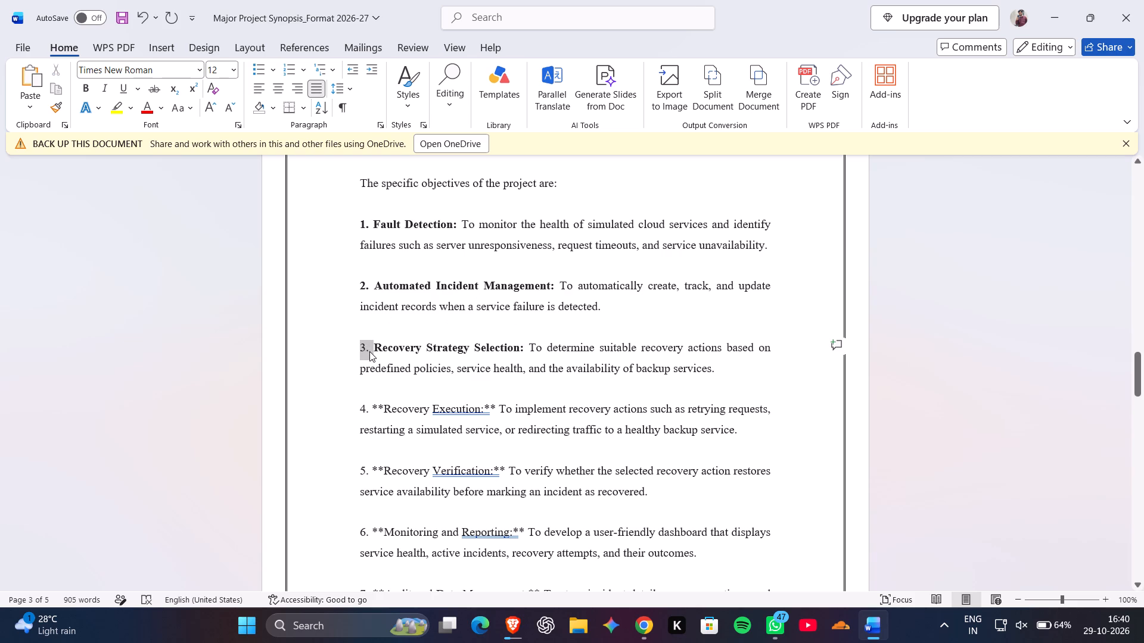
pyautogui.moveTo(369, 351); pyautogui.dragTo(367, 355)
pyautogui.moveTo(367, 355); pyautogui.dragTo(368, 351)
pyautogui.moveTo(368, 351); pyautogui.dragTo(369, 350)
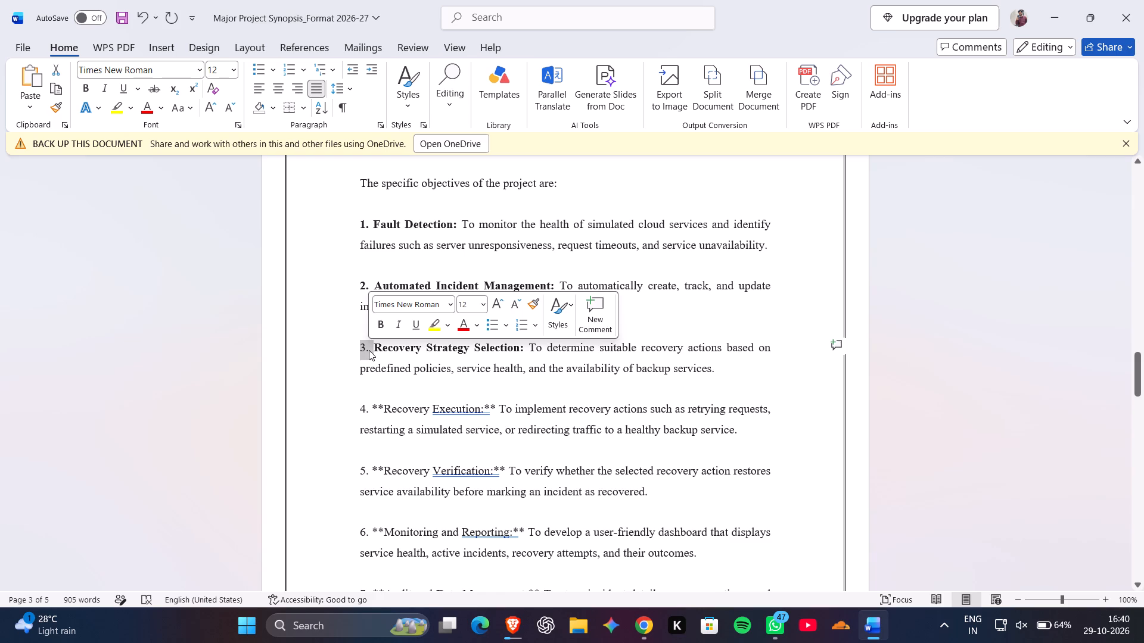
pyautogui.hotkey('ctrl', 'b')
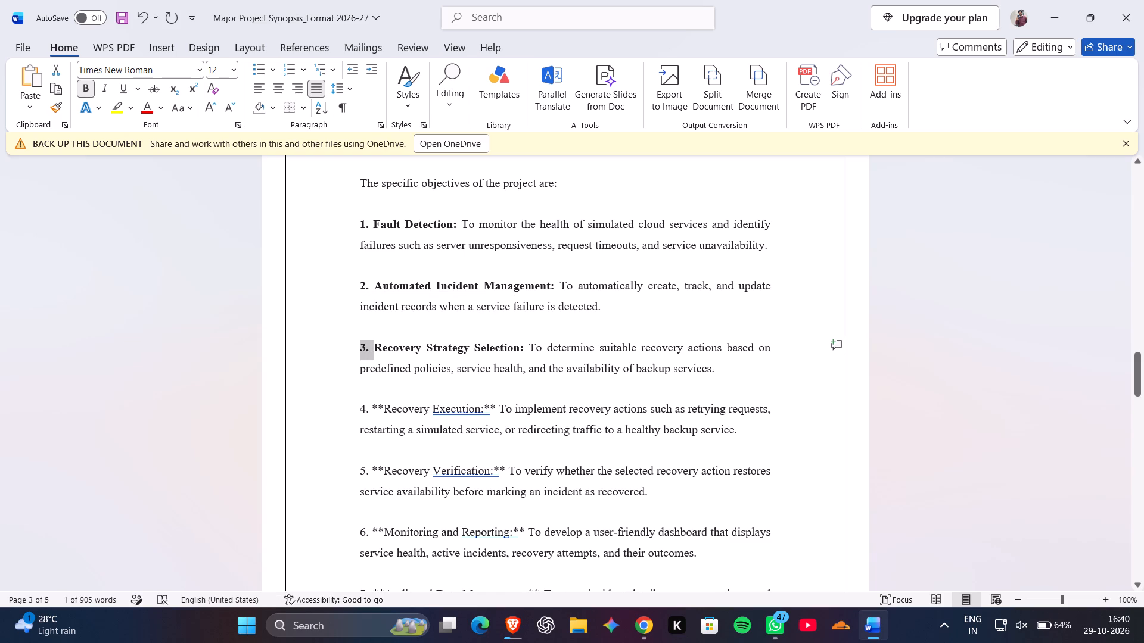
# Make the label "Recovery Execution:" bold in the fourth objective and remove the double asterisks on both sides of it.
pyautogui.click(495, 409)
pyautogui.press('BackSpace')
pyautogui.press('BackSpace')
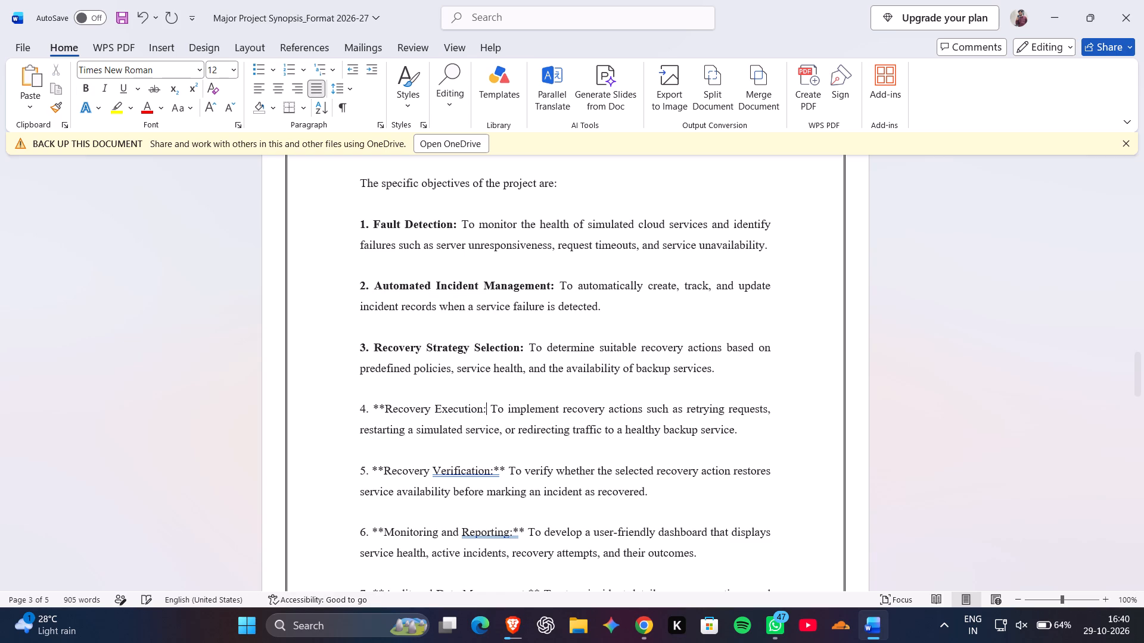
pyautogui.moveTo(386, 412); pyautogui.dragTo(490, 411)
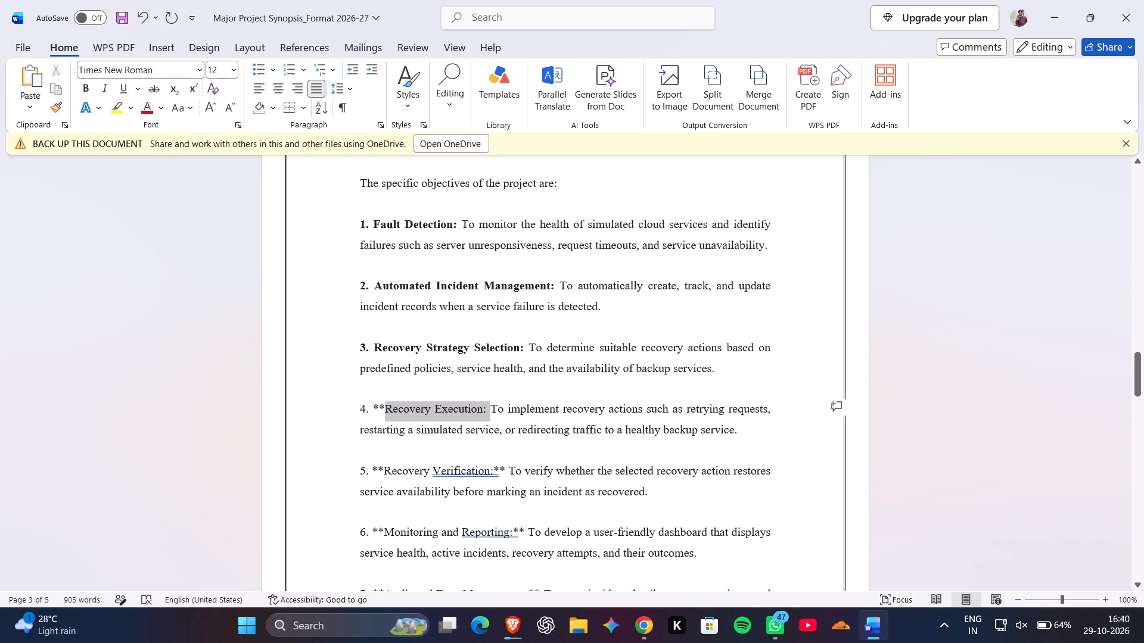
pyautogui.moveTo(490, 411); pyautogui.dragTo(486, 414)
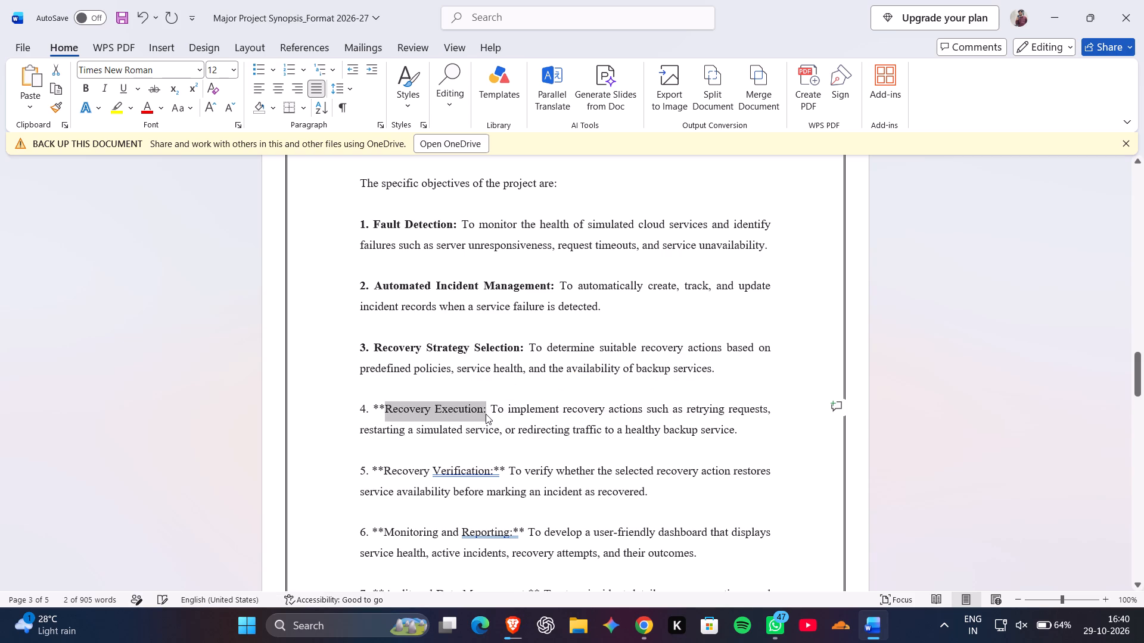
pyautogui.hotkey('ctrl', 'b')
pyautogui.click(387, 402)
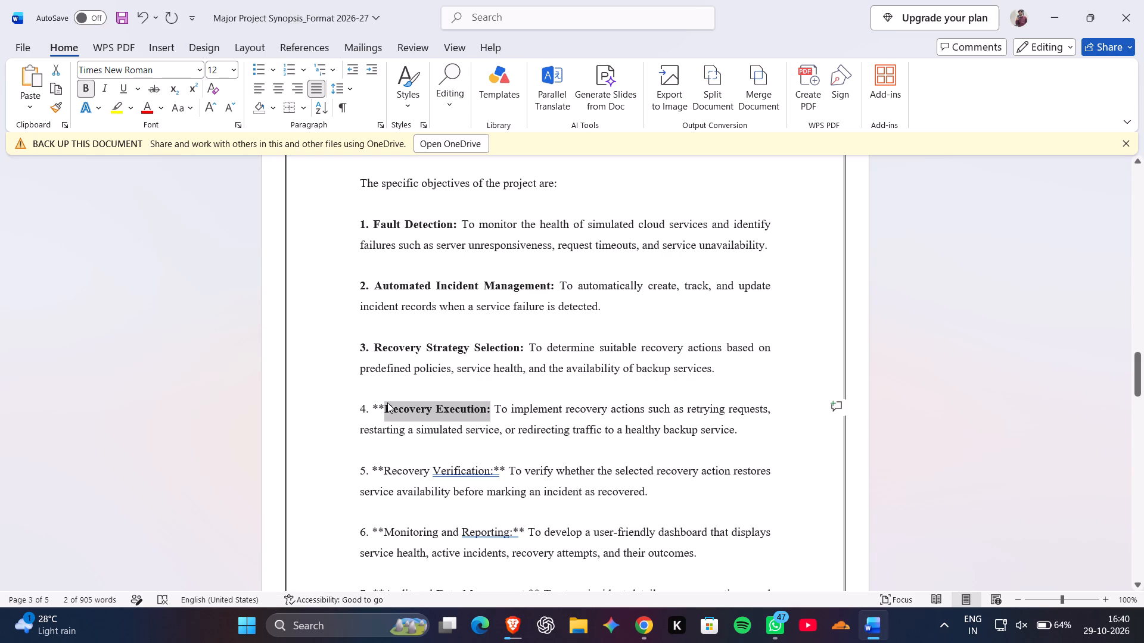
pyautogui.press('BackSpace')
pyautogui.press('BackSpace')
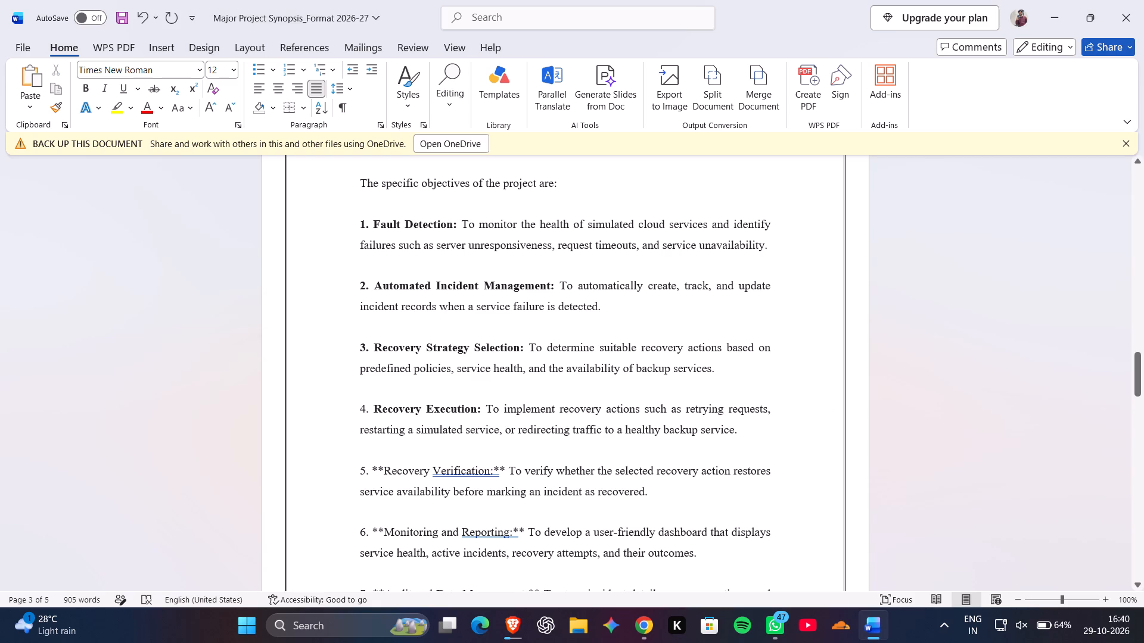
# Make the number "4." bold at the start of the Recovery Execution objective.
pyautogui.doubleClick(366, 409)
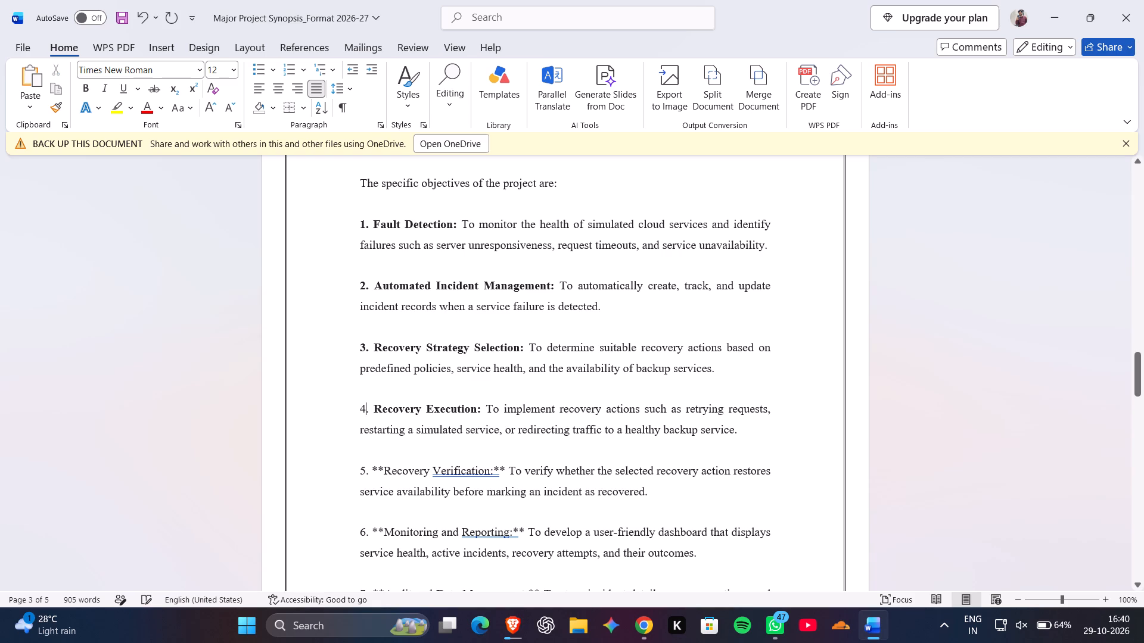
pyautogui.click(359, 409)
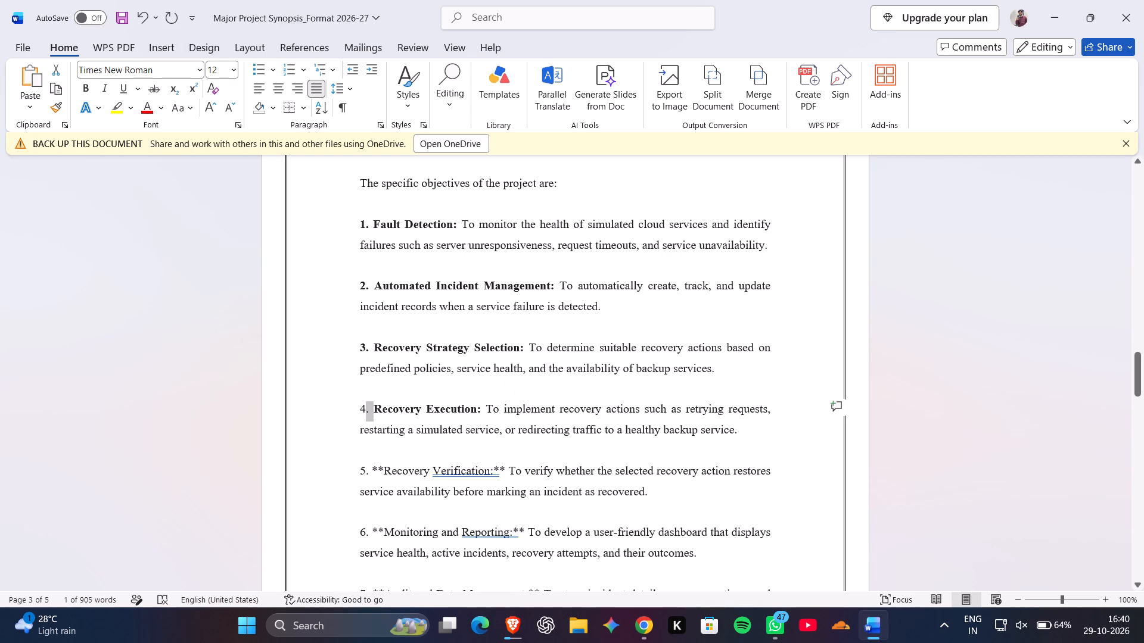
pyautogui.doubleClick(364, 411)
pyautogui.moveTo(360, 412); pyautogui.dragTo(361, 412)
pyautogui.moveTo(361, 412); pyautogui.dragTo(368, 413)
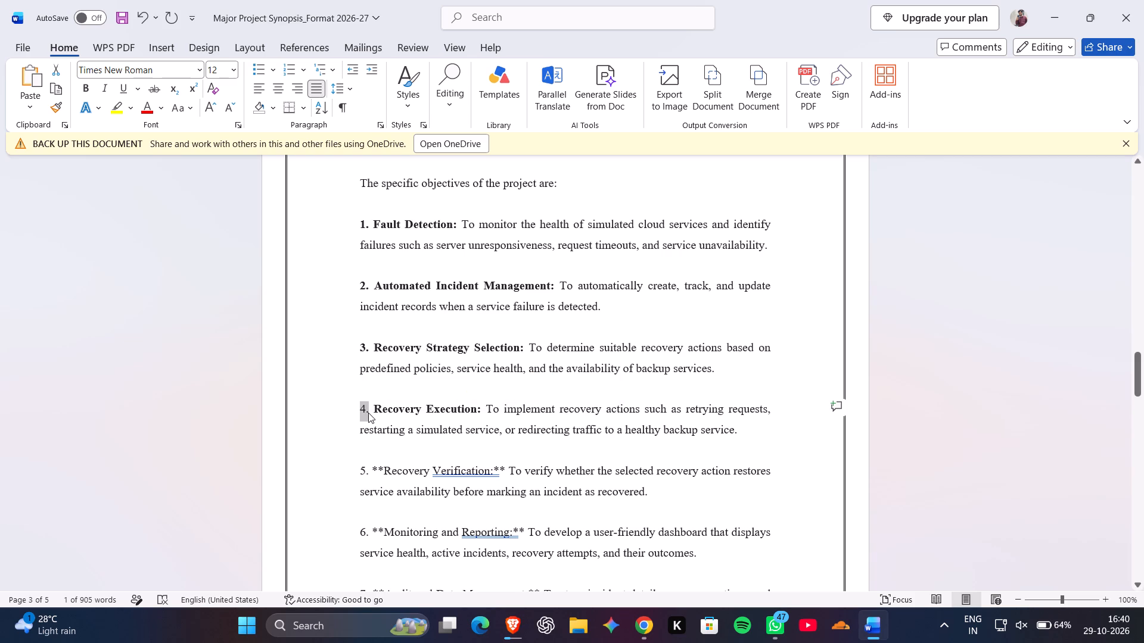
pyautogui.hotkey('ctrl', 'b')
pyautogui.click(470, 448)
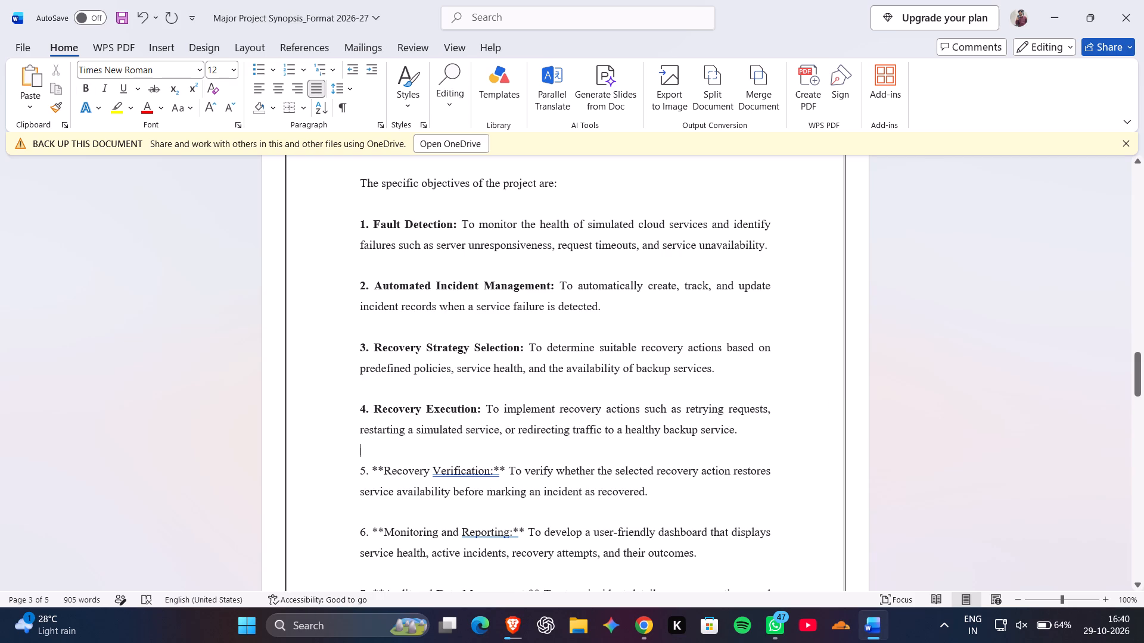
# Make the label "Recovery Verification:" bold in the fifth objective and remove the double asterisks on both sides of it.
pyautogui.click(505, 468)
pyautogui.press('BackSpace')
pyautogui.press('BackSpace')
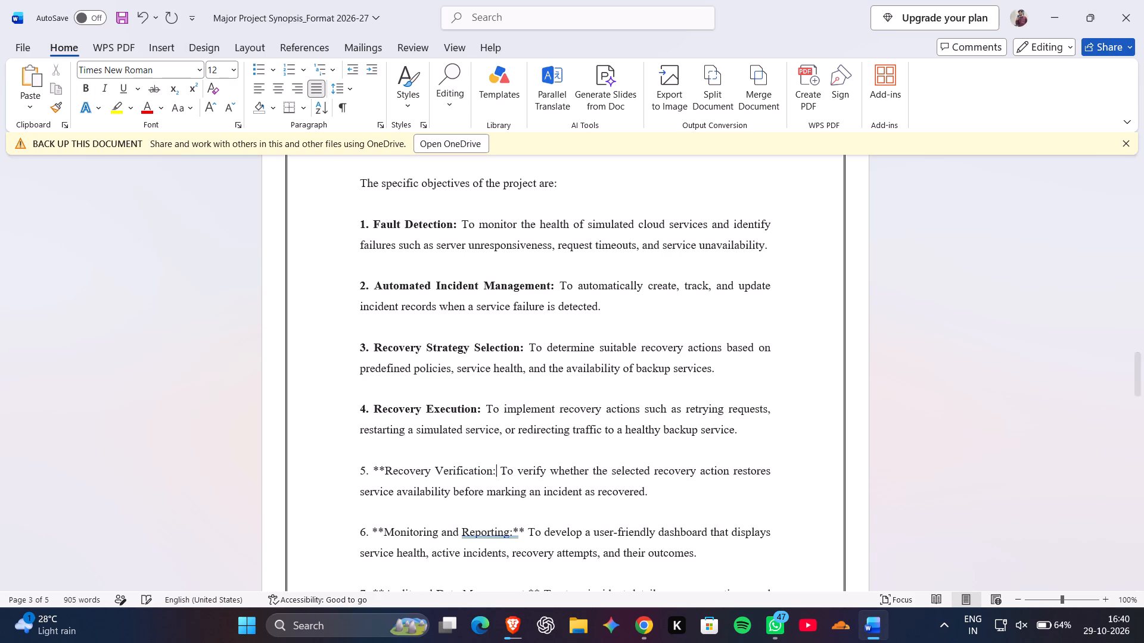
pyautogui.moveTo(385, 466); pyautogui.dragTo(498, 469)
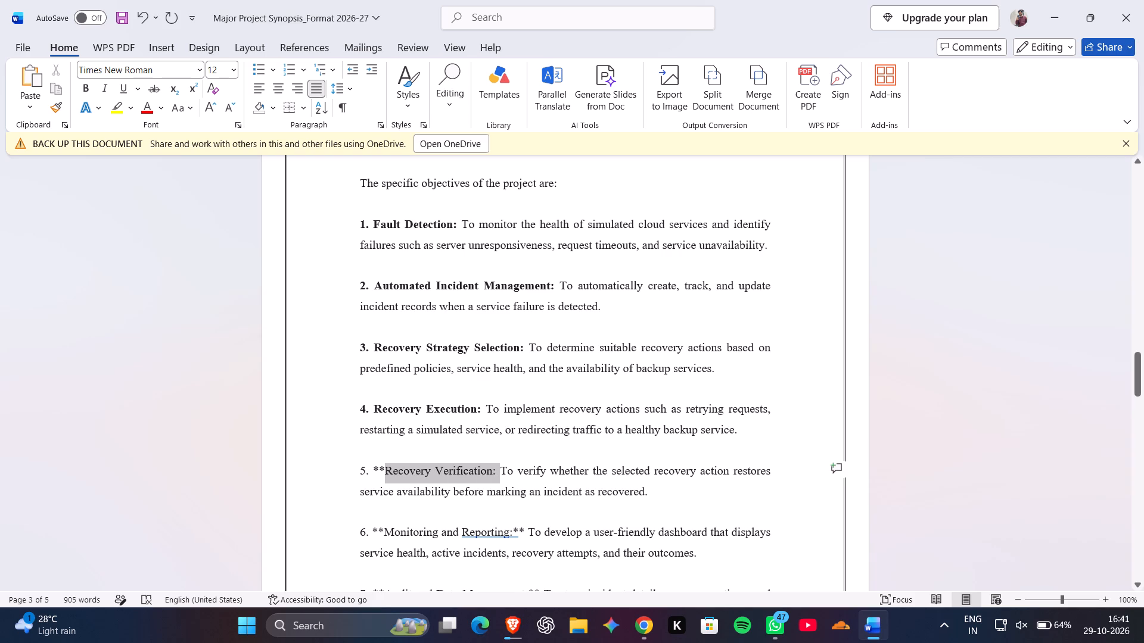
pyautogui.moveTo(498, 469); pyautogui.dragTo(495, 475)
pyautogui.hotkey('ctrl', 'b')
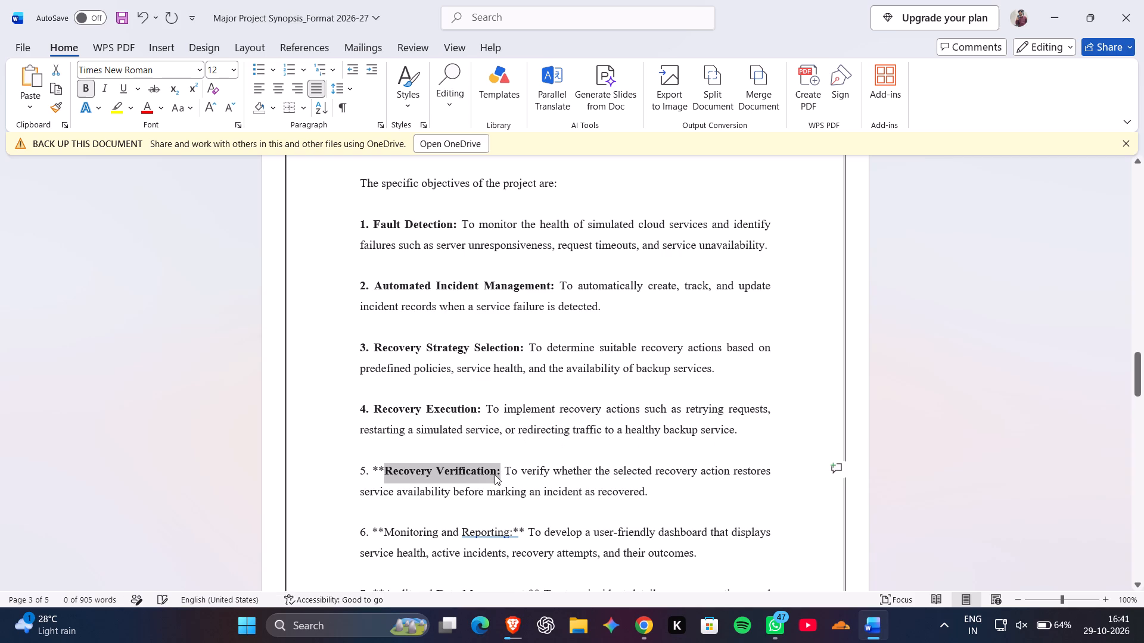
pyautogui.click(386, 467)
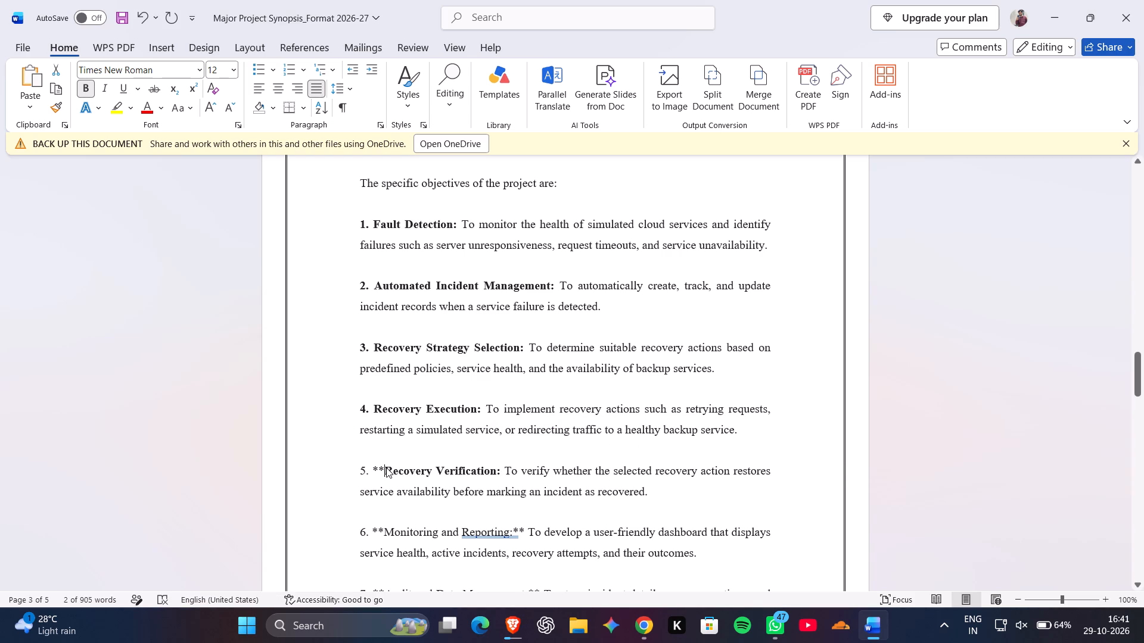
pyautogui.press('BackSpace')
pyautogui.press('BackSpace')
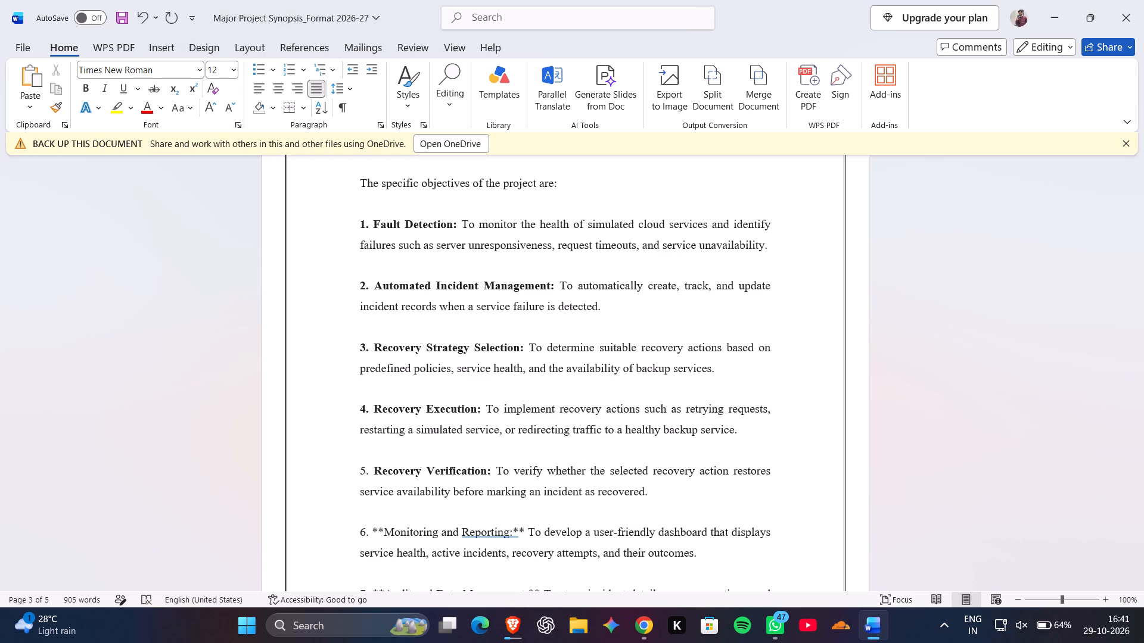
# Make the number "5." bold at the start of the Recovery Verification objective.
pyautogui.moveTo(361, 474); pyautogui.dragTo(362, 474)
pyautogui.moveTo(362, 474); pyautogui.dragTo(368, 474)
pyautogui.hotkey('ctrl', 'b')
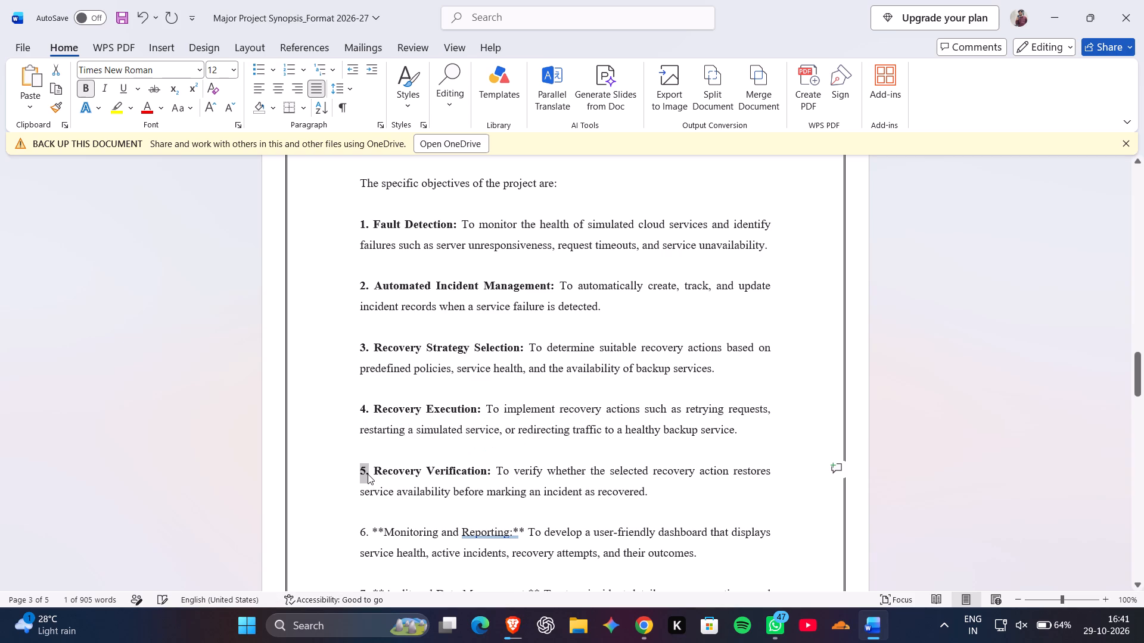
pyautogui.click(463, 485)
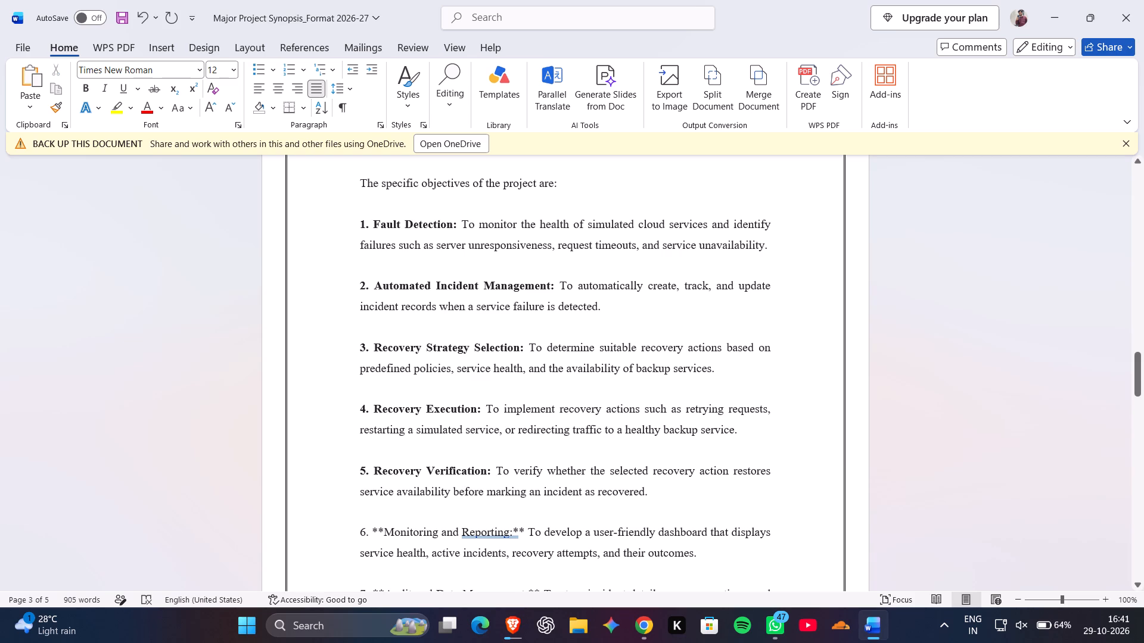
# Remove the double asterisks around "Monitoring and Reporting:" in the sixth objective and make "6. Monitoring and Reporting:" bold.
pyautogui.scroll(-1, 500, 523)
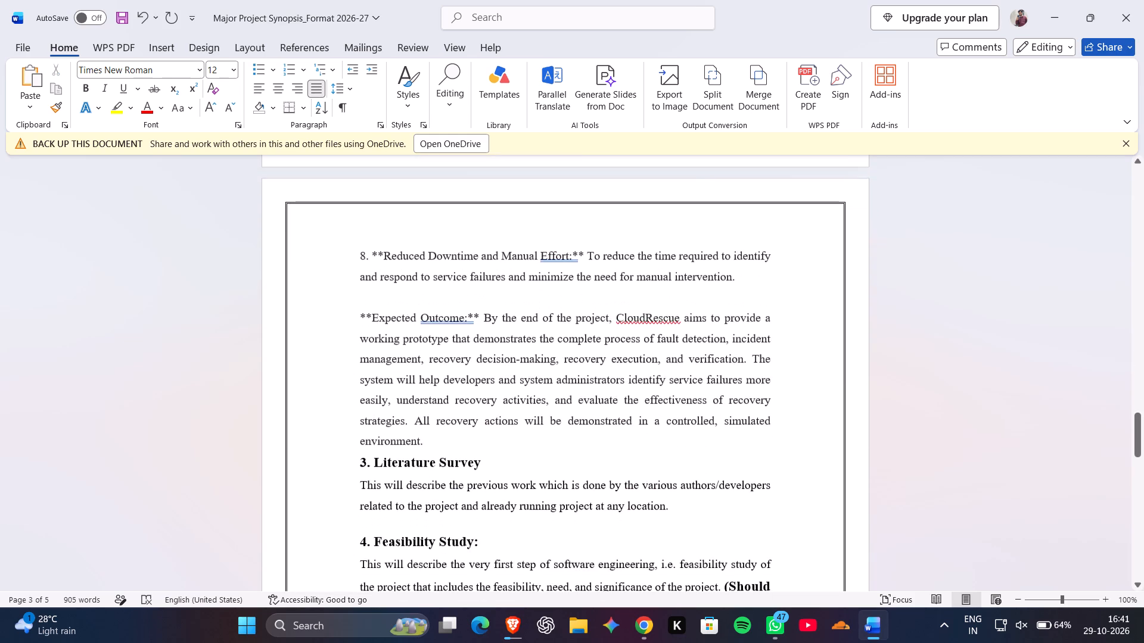
pyautogui.scroll(4, 470, 448)
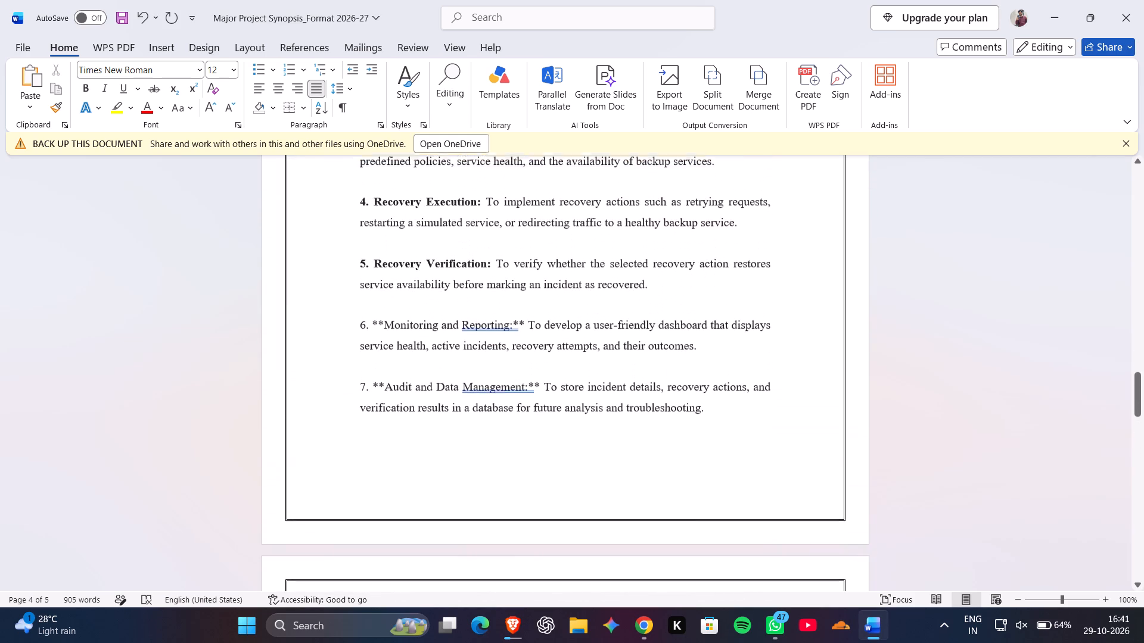
pyautogui.scroll(1, 470, 448)
pyautogui.click(520, 352)
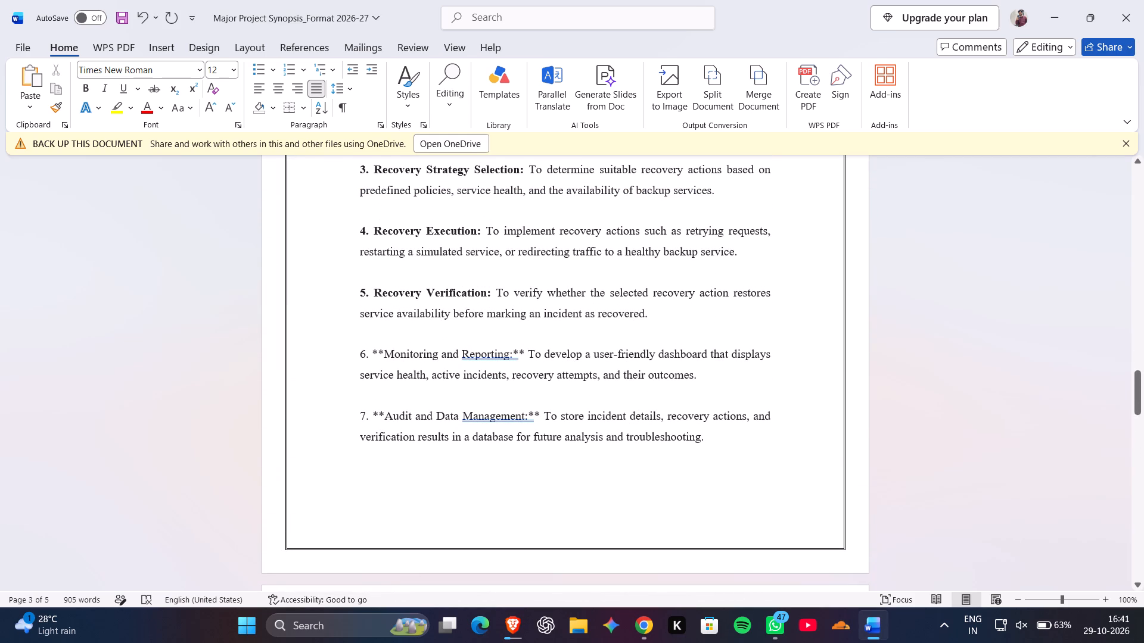
pyautogui.press('Right')
pyautogui.press('BackSpace')
pyautogui.press('BackSpace')
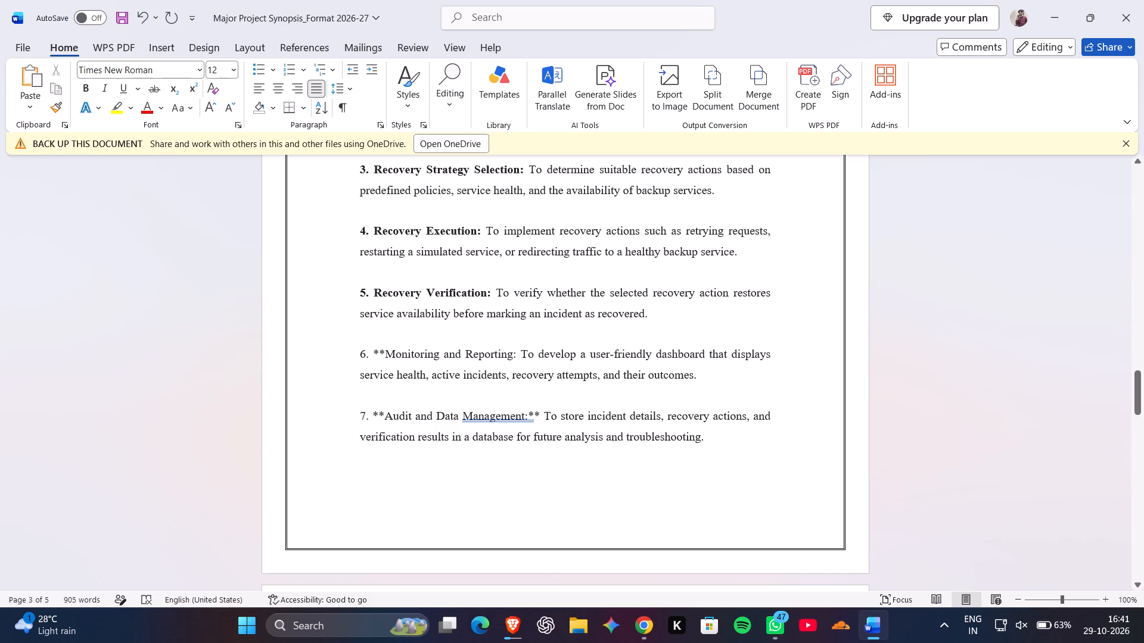
pyautogui.click(381, 353)
pyautogui.press('Right')
pyautogui.press('BackSpace')
pyautogui.press('BackSpace')
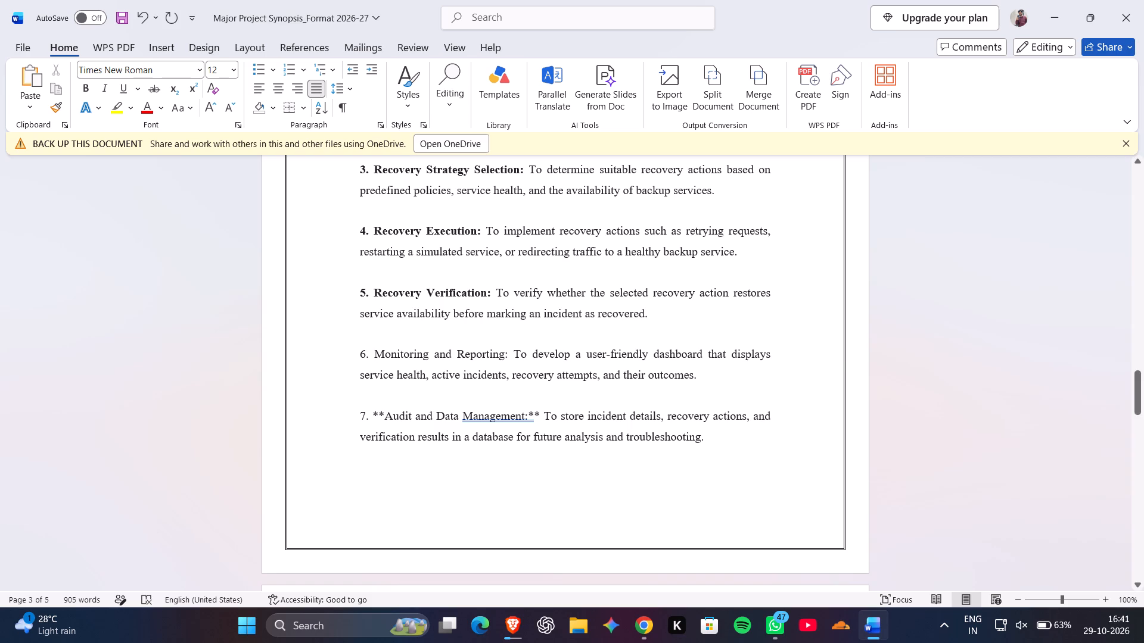
pyautogui.moveTo(360, 351); pyautogui.dragTo(511, 351)
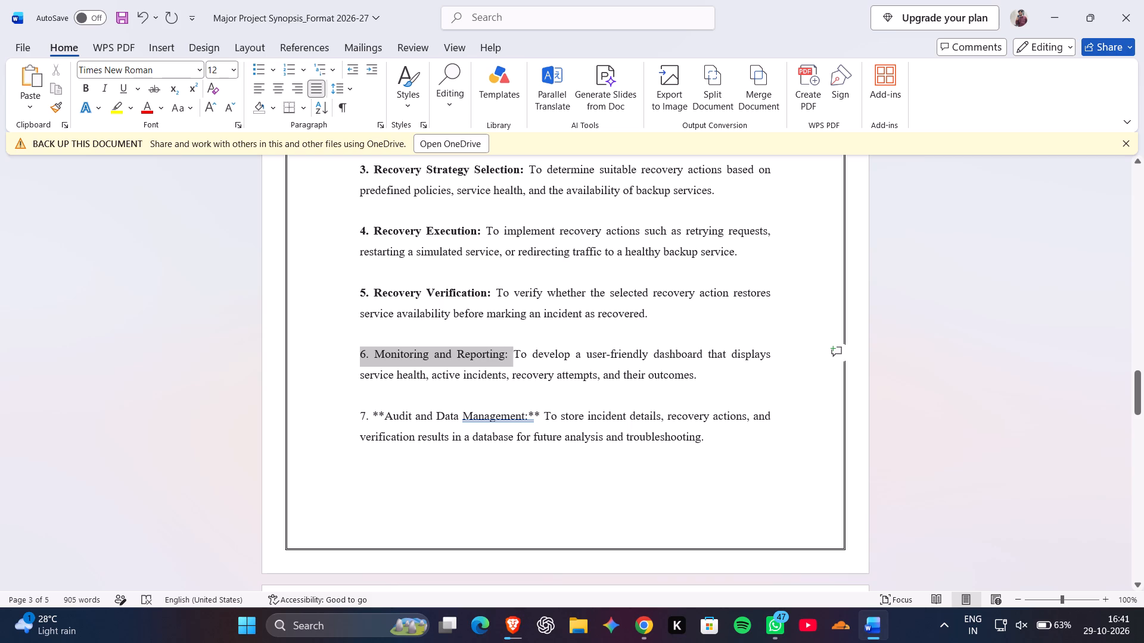
pyautogui.moveTo(511, 351); pyautogui.dragTo(508, 358)
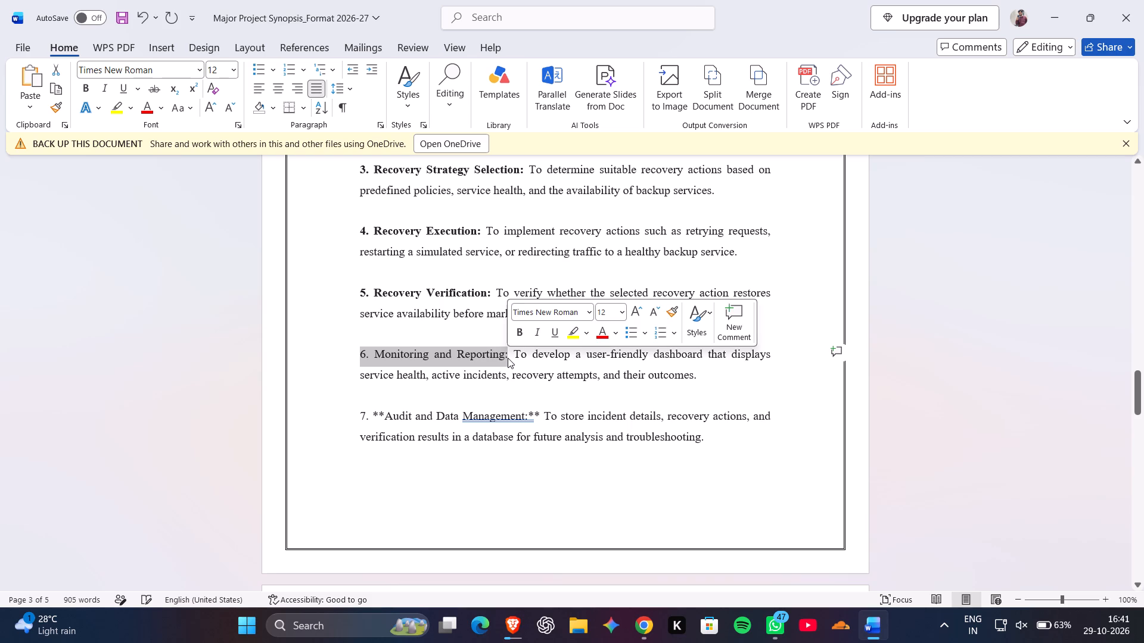
pyautogui.hotkey('ctrl', 'b')
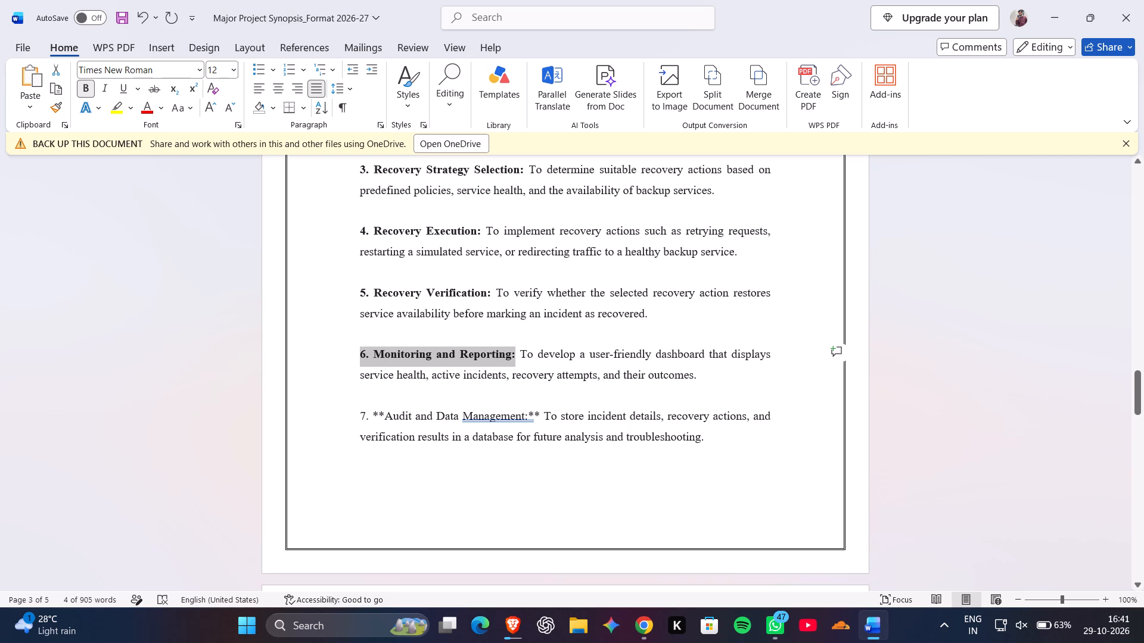
# Remove the double asterisks around "Audit and Data Management:" in the seventh objective and make "7. Audit and Data Management:" bold.
pyautogui.click(537, 421)
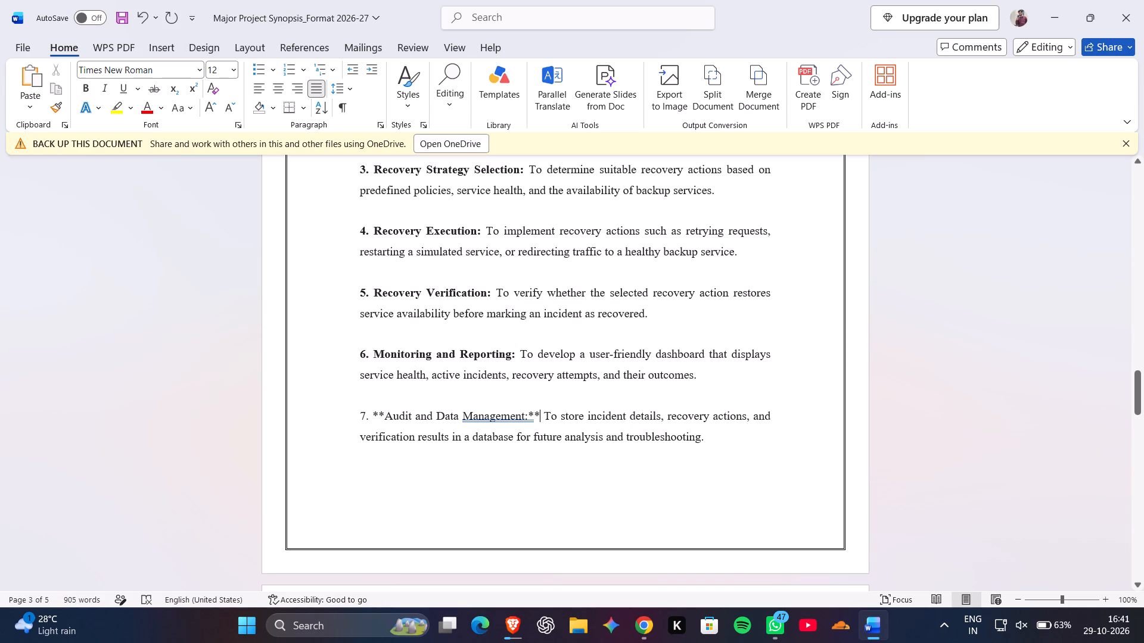
pyautogui.press('BackSpace')
pyautogui.press('BackSpace')
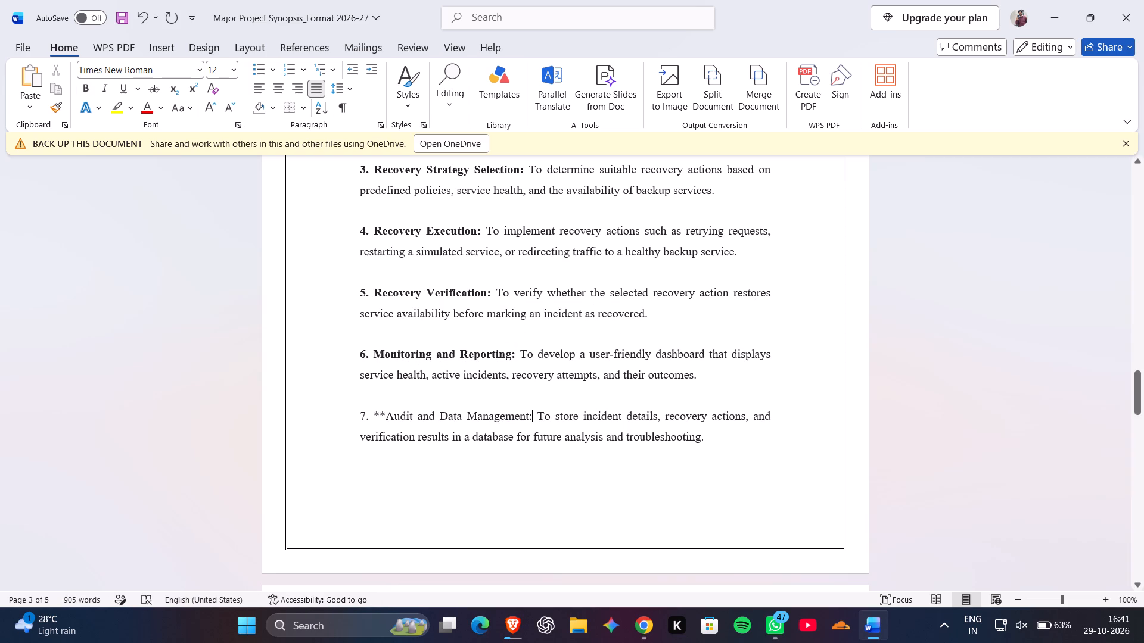
pyautogui.click(381, 420)
pyautogui.press('Right')
pyautogui.press('BackSpace')
pyautogui.press('BackSpace')
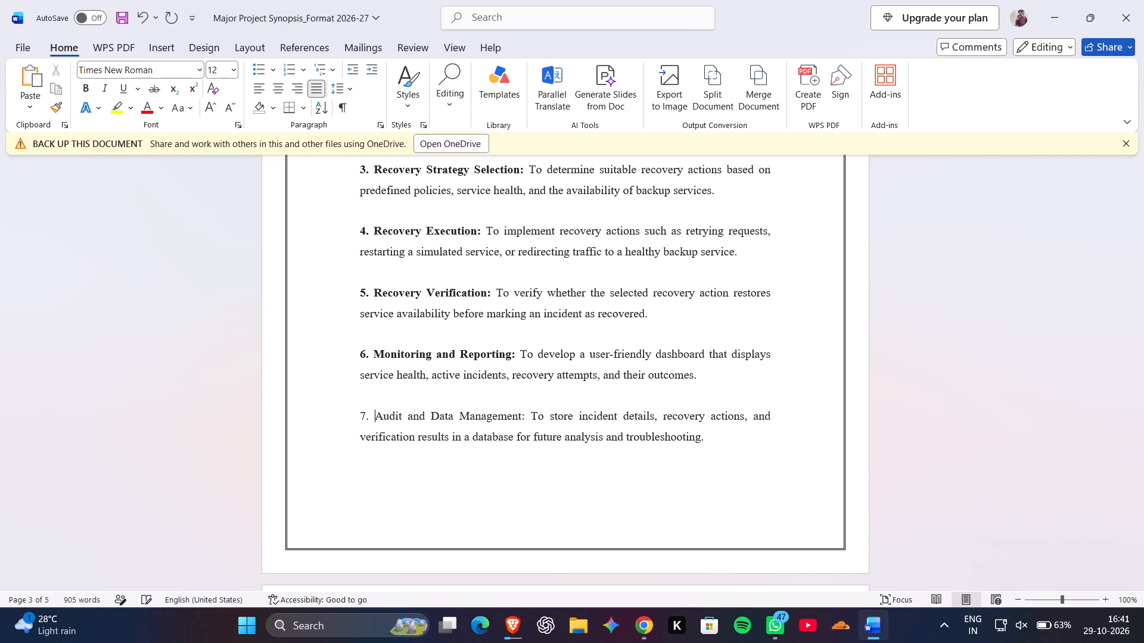
pyautogui.moveTo(362, 414); pyautogui.dragTo(490, 404)
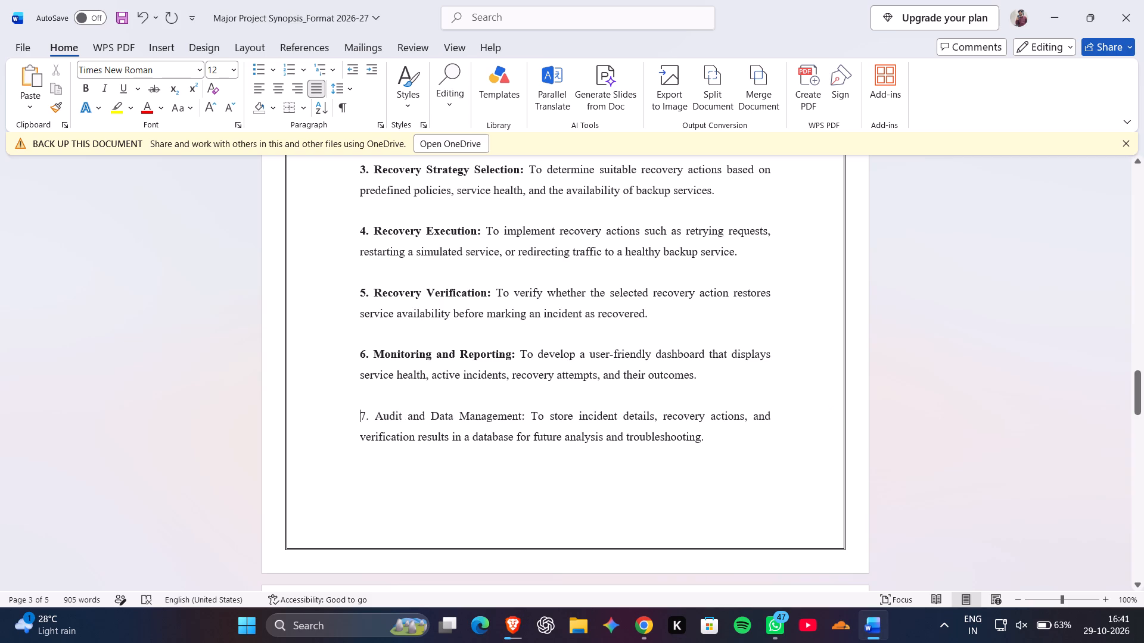
pyautogui.moveTo(490, 404); pyautogui.dragTo(524, 417)
pyautogui.hotkey('ctrl', 'b')
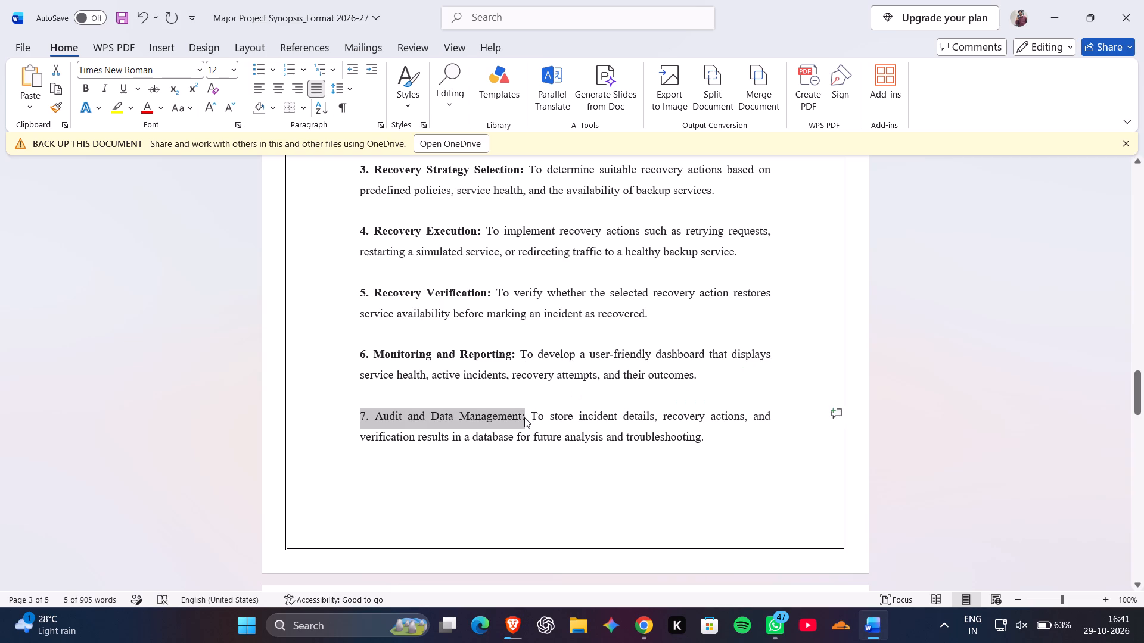
pyautogui.click(597, 432)
# Delete the blank line above "The specific objectives of the project are:" in the Project Objective section.
pyautogui.scroll(-2, 597, 432)
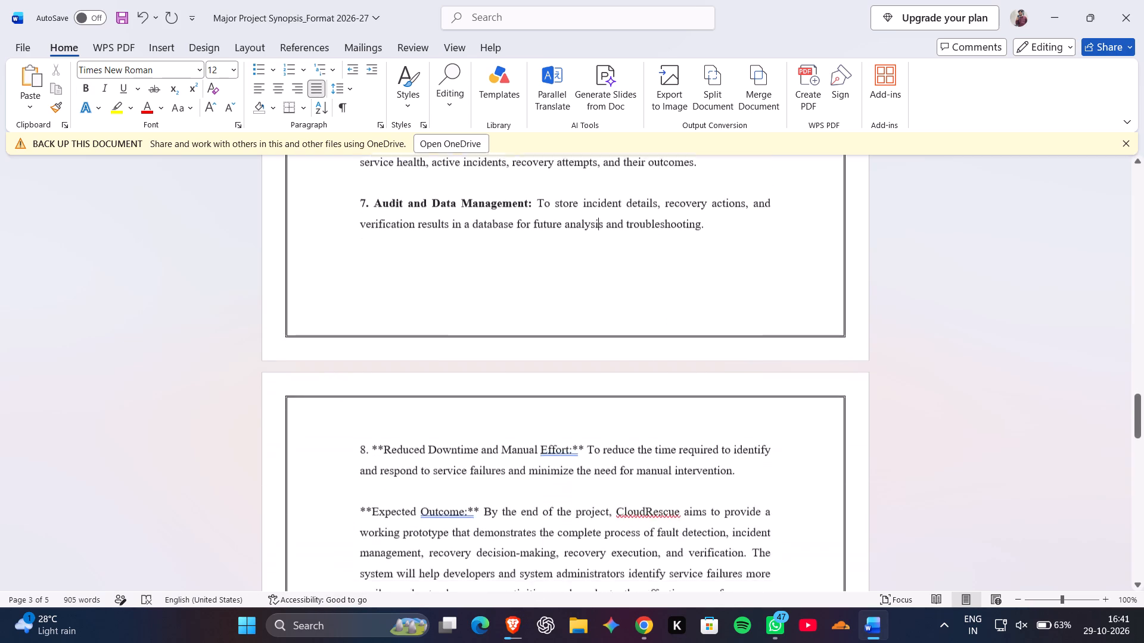
pyautogui.scroll(-3, 597, 432)
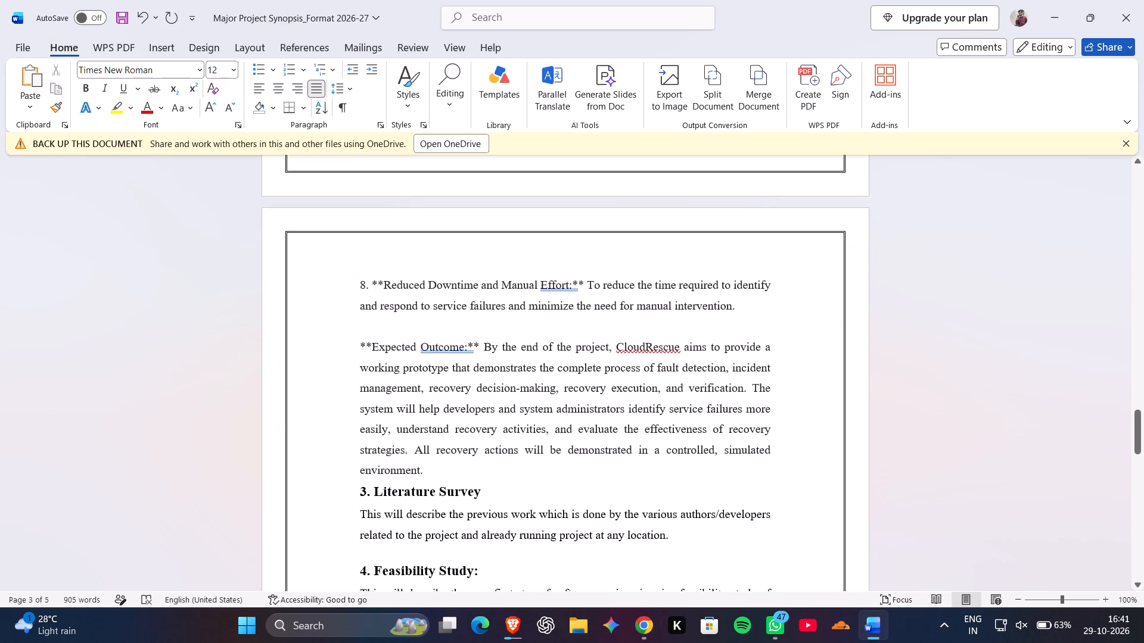
pyautogui.scroll(2, 597, 432)
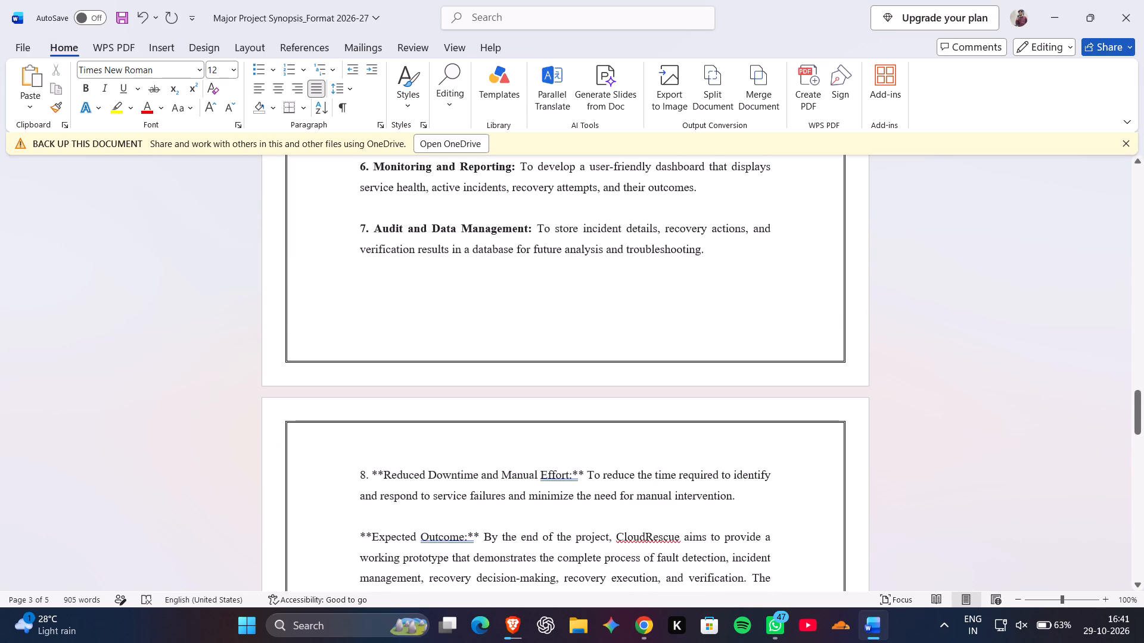
pyautogui.scroll(2, 597, 432)
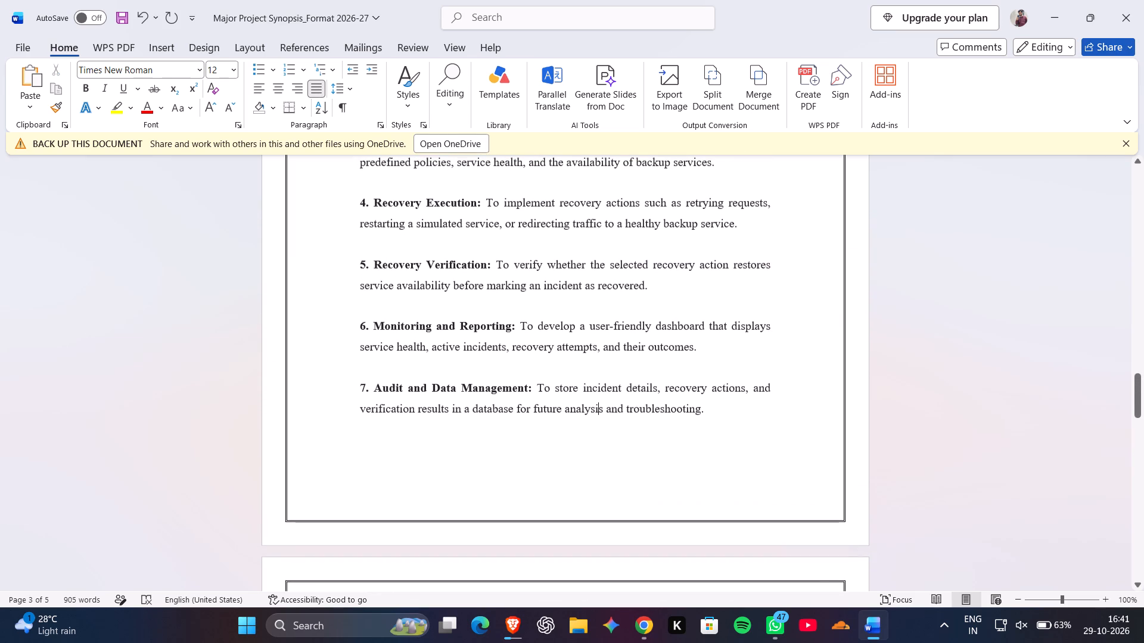
pyautogui.scroll(2, 597, 432)
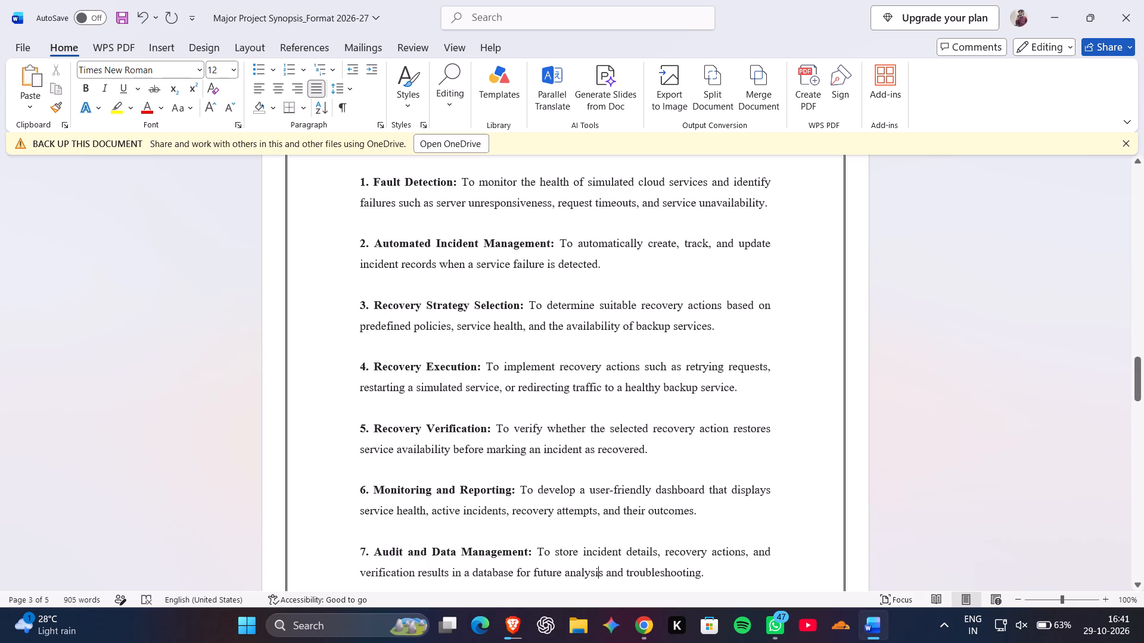
pyautogui.scroll(2, 597, 432)
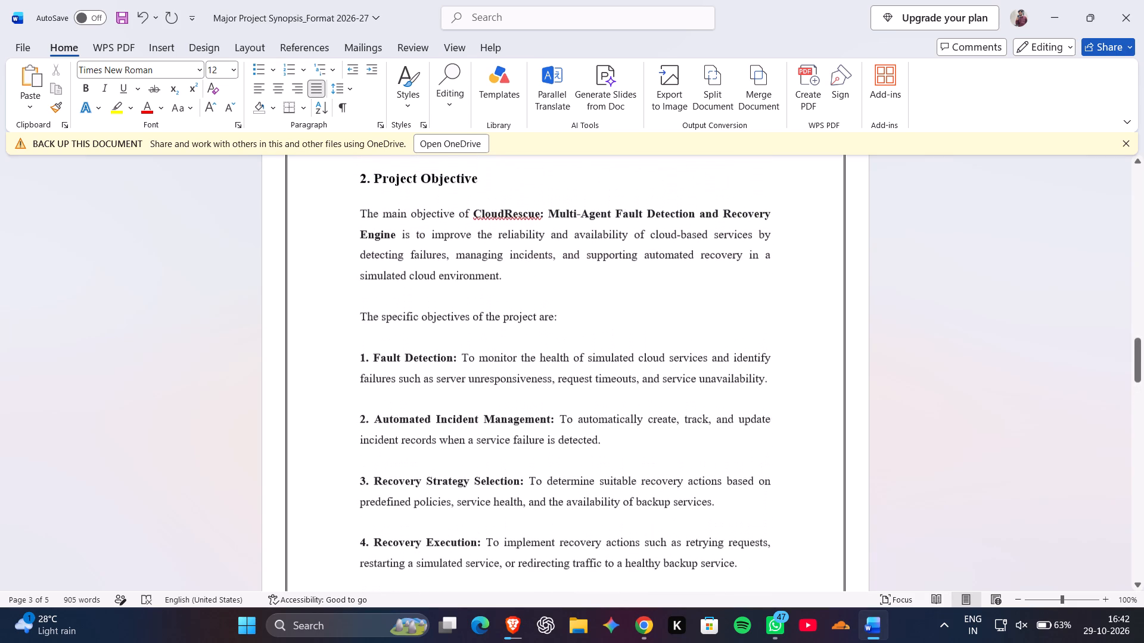
pyautogui.scroll(1, 597, 432)
pyautogui.click(489, 285)
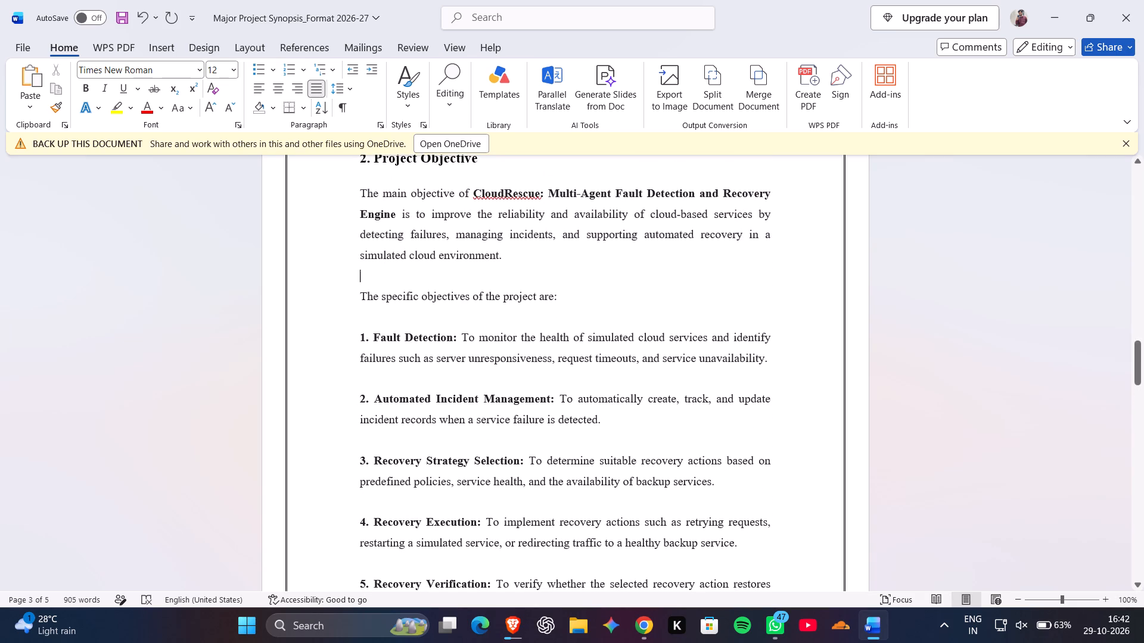
pyautogui.press('BackSpace')
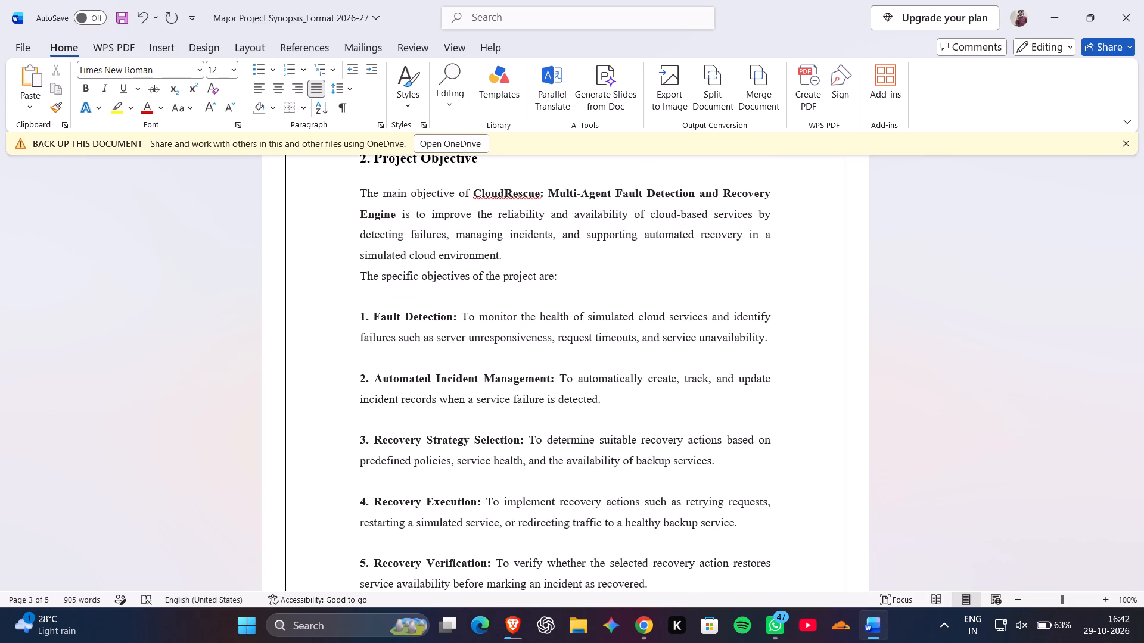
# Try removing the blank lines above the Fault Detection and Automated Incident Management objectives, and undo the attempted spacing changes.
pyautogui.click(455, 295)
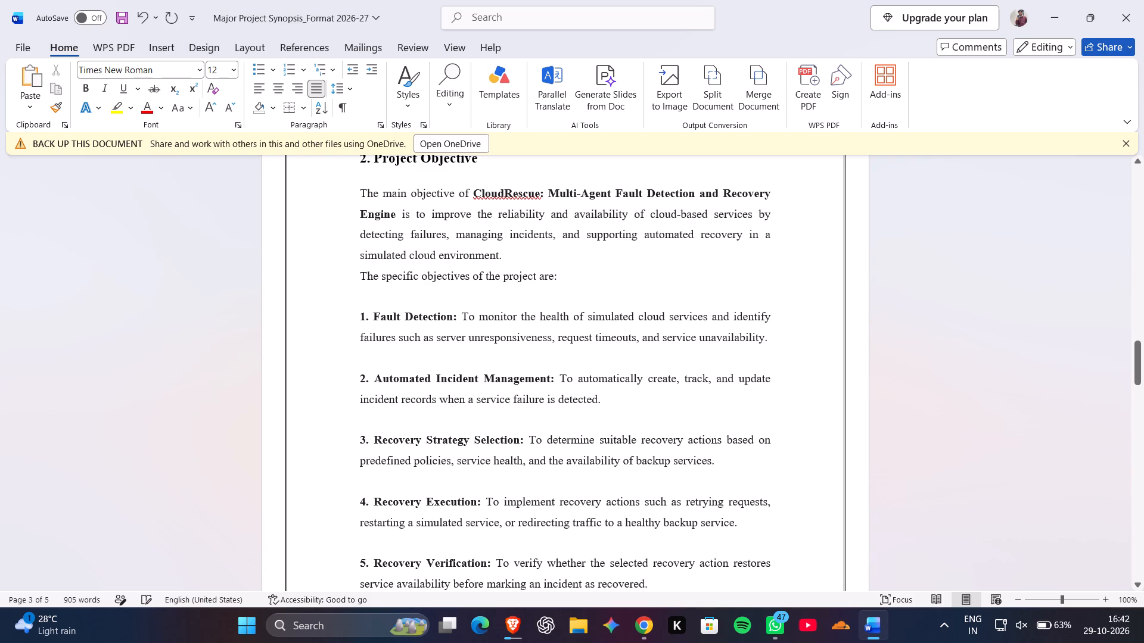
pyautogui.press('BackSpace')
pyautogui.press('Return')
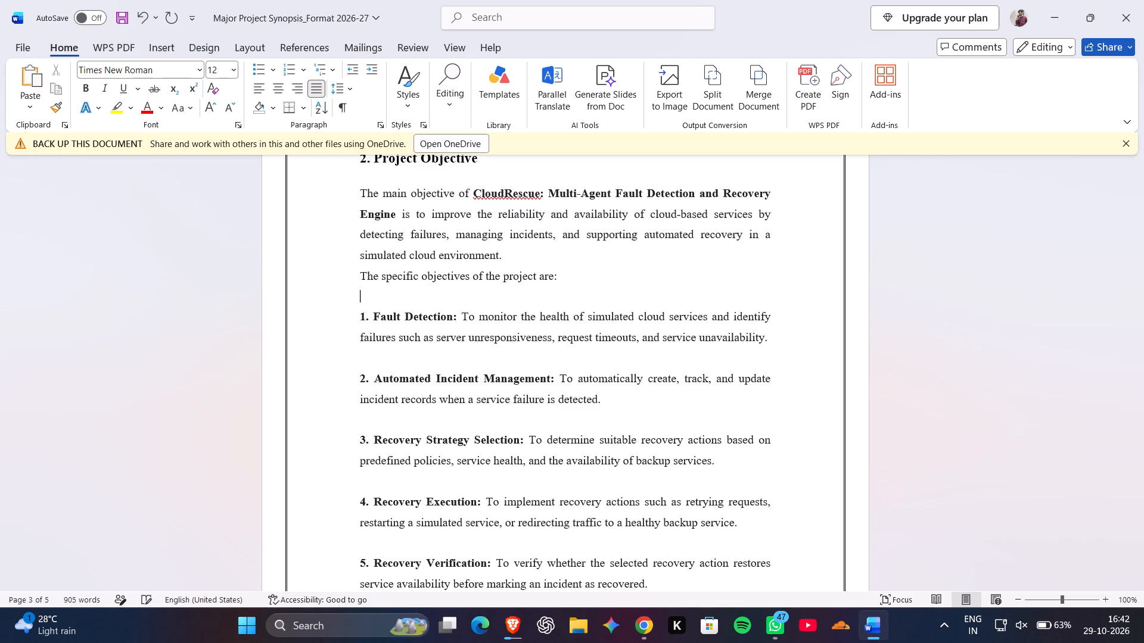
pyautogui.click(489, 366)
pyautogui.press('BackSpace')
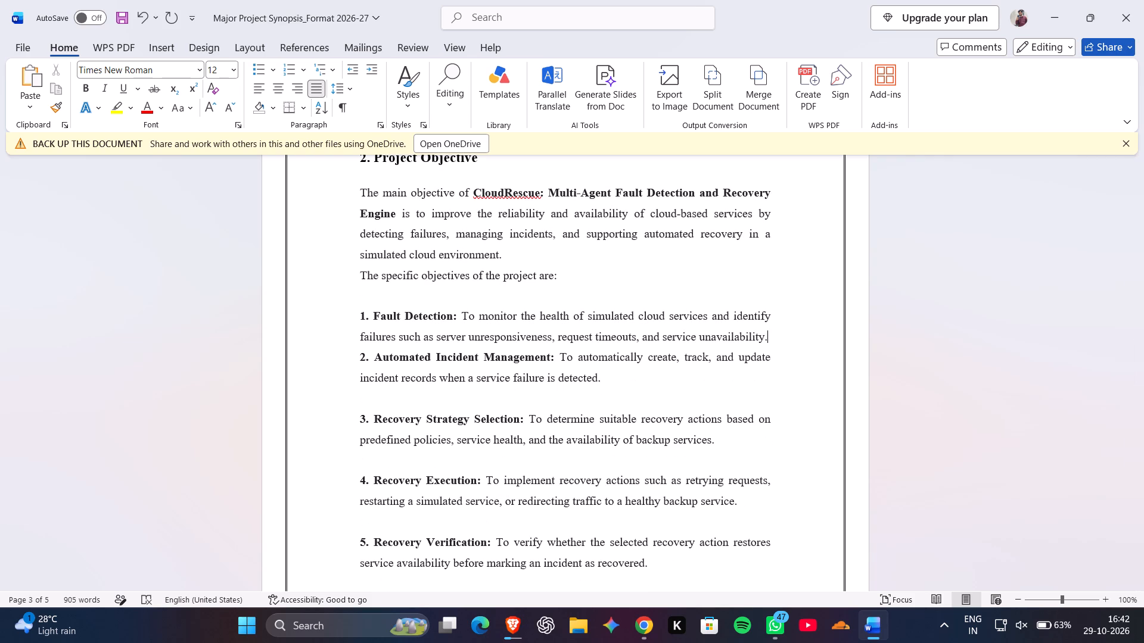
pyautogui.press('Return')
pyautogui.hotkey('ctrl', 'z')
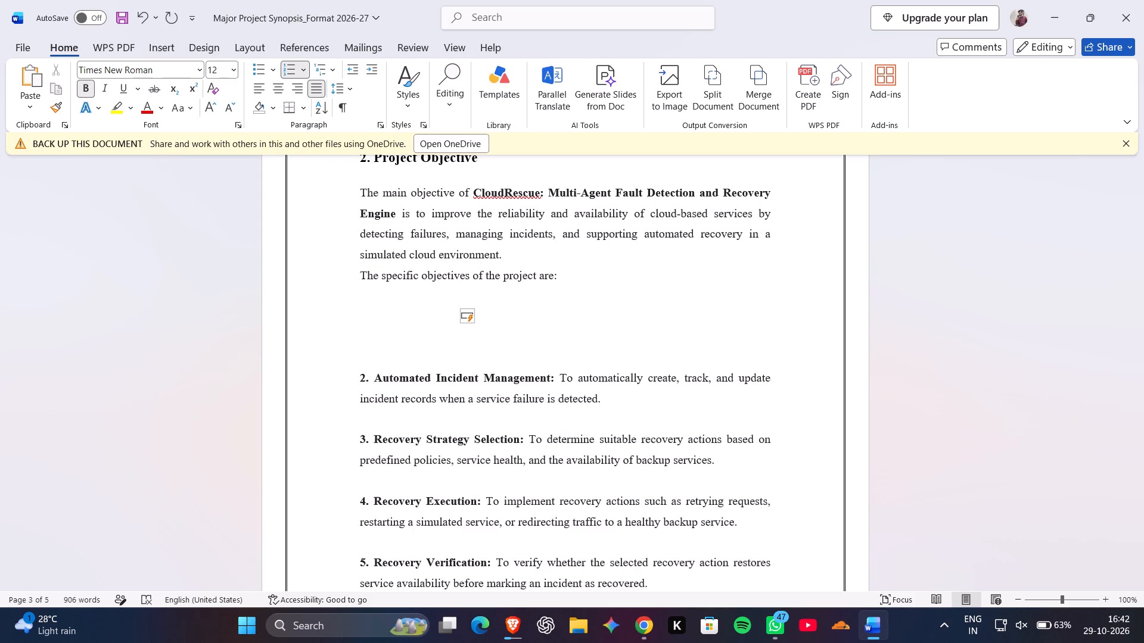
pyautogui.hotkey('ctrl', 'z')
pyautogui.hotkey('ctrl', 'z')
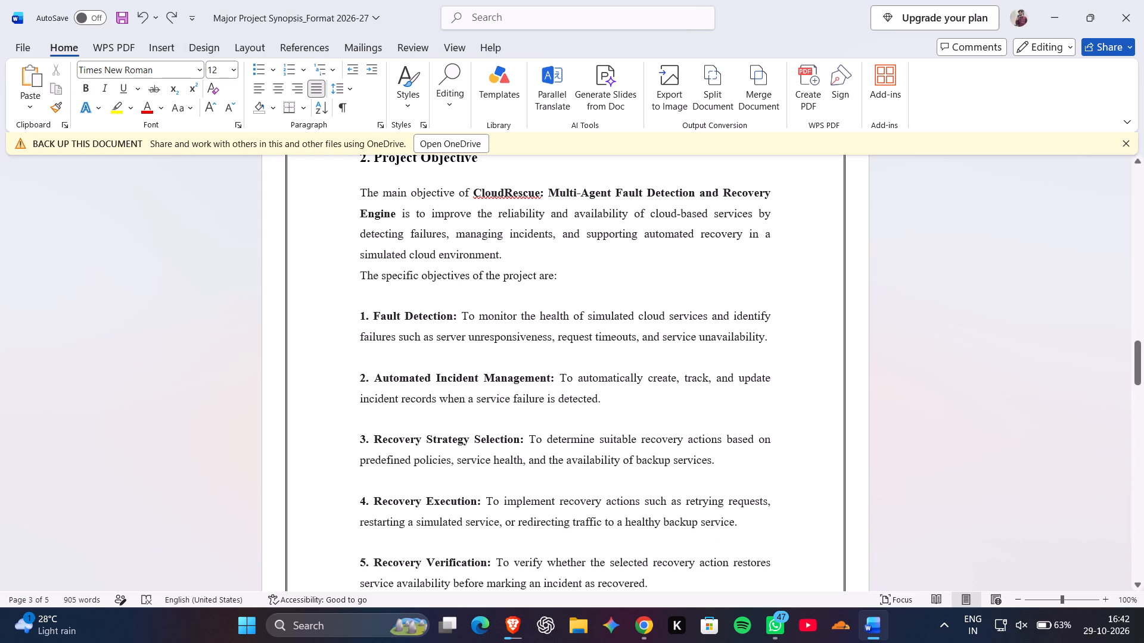
# Remove the double asterisks around "Reduced Downtime and Manual Effort:" in the eighth objective and make "8. Reduced Downtime and Manual Effort:" bold.
pyautogui.scroll(-4, 529, 398)
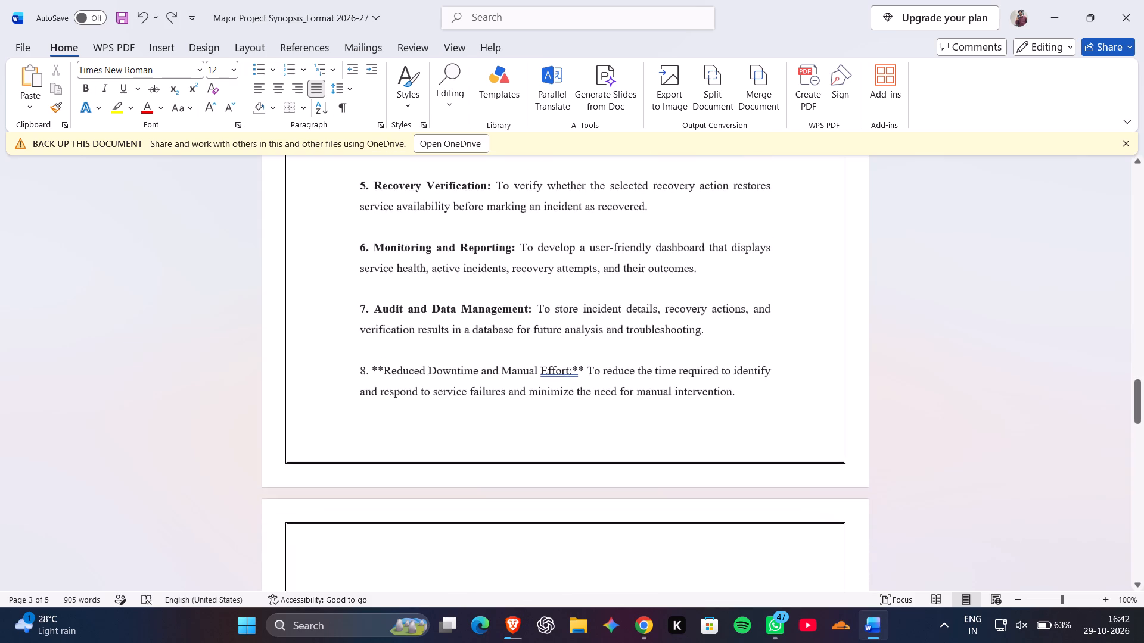
pyautogui.scroll(-2, 529, 398)
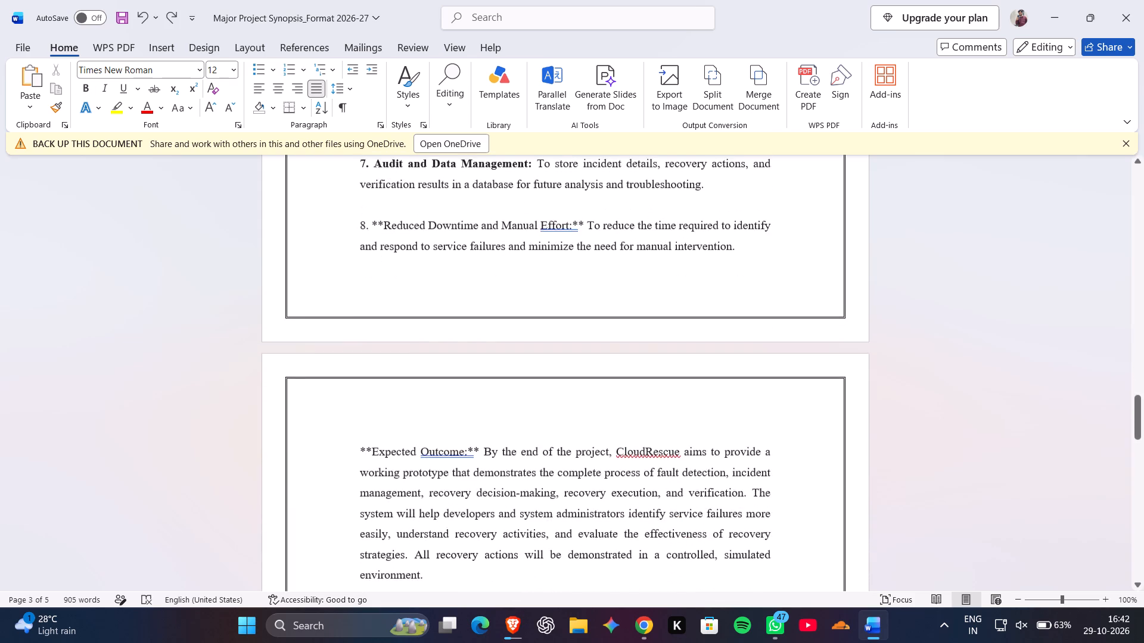
pyautogui.scroll(-1, 516, 386)
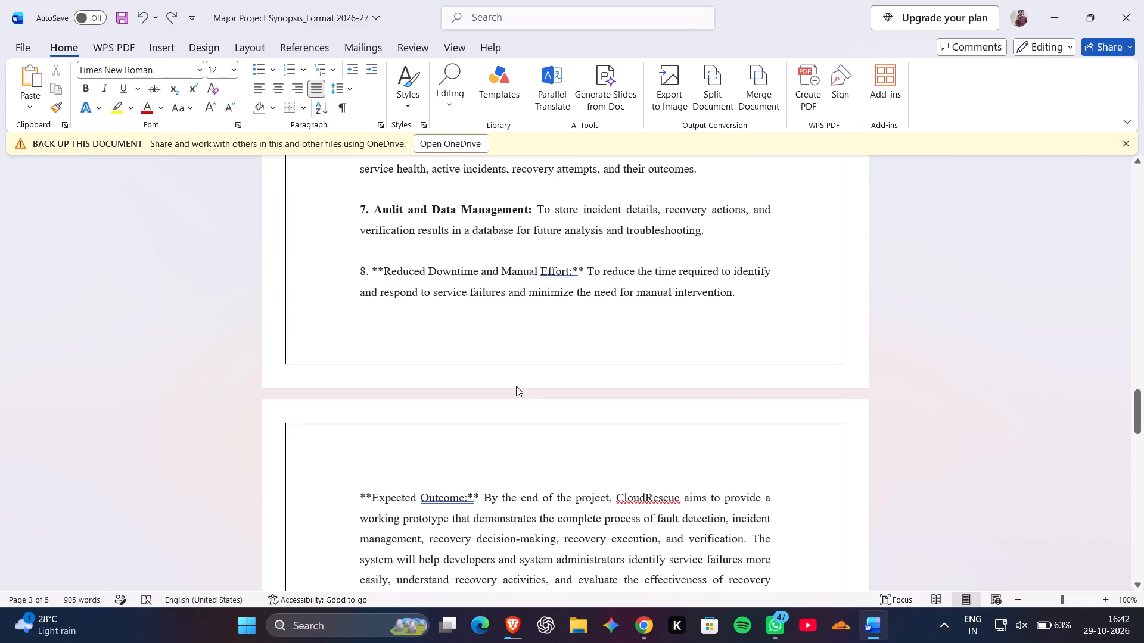
pyautogui.click(585, 271)
pyautogui.press('BackSpace')
pyautogui.press('BackSpace')
pyautogui.press('Left')
pyautogui.press('Left')
pyautogui.press('Left')
pyautogui.press('Left')
pyautogui.press('Left')
pyautogui.press('Left')
pyautogui.press('Left')
pyautogui.press('Left')
pyautogui.press('Left')
pyautogui.press('Left')
pyautogui.press('Left')
pyautogui.press('Left')
pyautogui.press('Left')
pyautogui.press('Left')
pyautogui.press('Left')
pyautogui.press('Left')
pyautogui.press('Left')
pyautogui.press('Left')
pyautogui.press('Left')
pyautogui.press('Left')
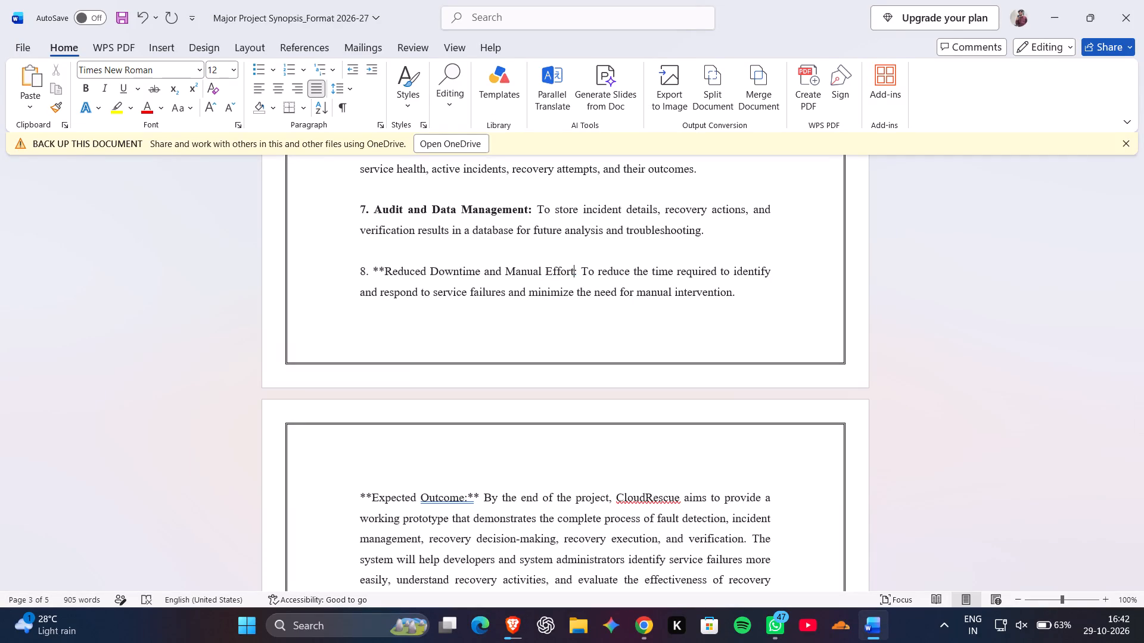
pyautogui.press('Right')
pyautogui.press('BackSpace')
pyautogui.press('BackSpace')
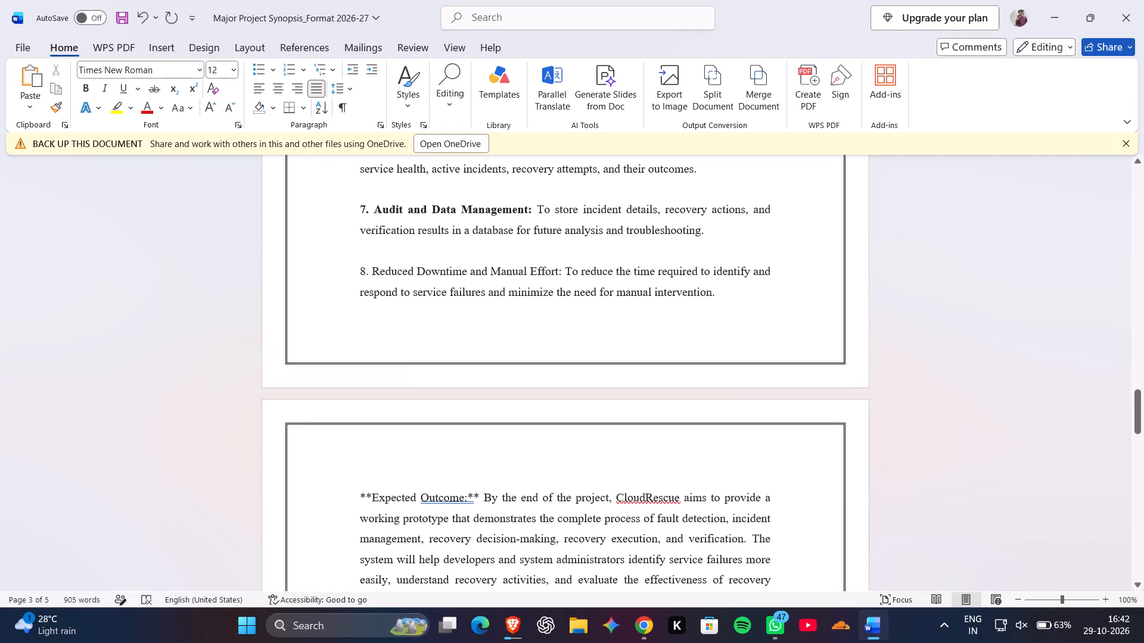
pyautogui.moveTo(362, 273); pyautogui.dragTo(586, 257)
pyautogui.moveTo(586, 257); pyautogui.dragTo(560, 278)
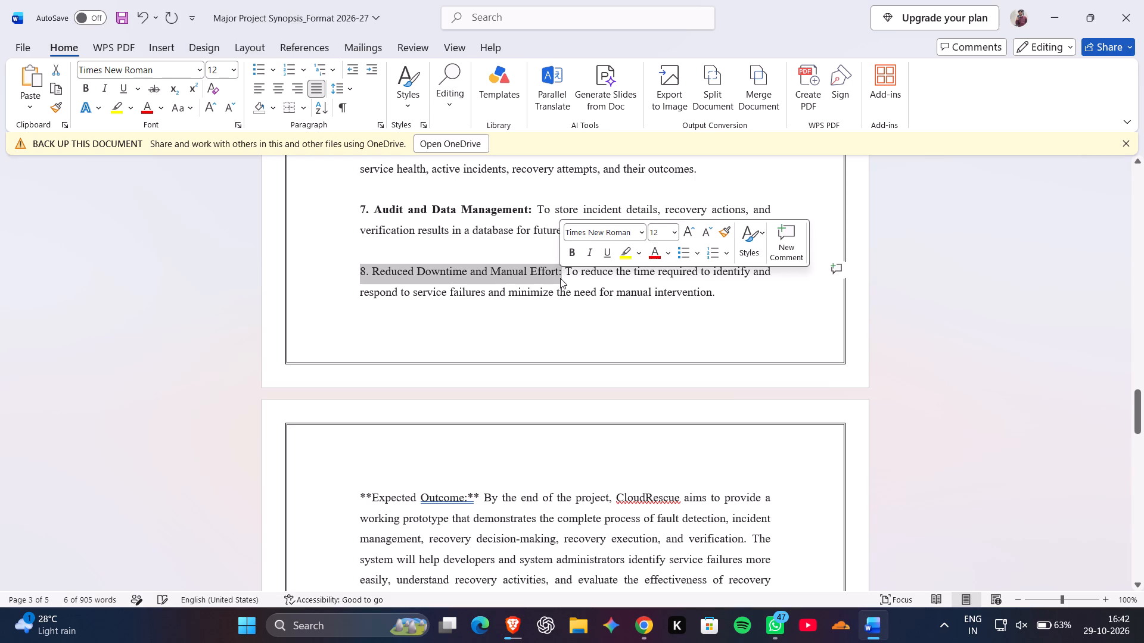
pyautogui.hotkey('ctrl', 'b')
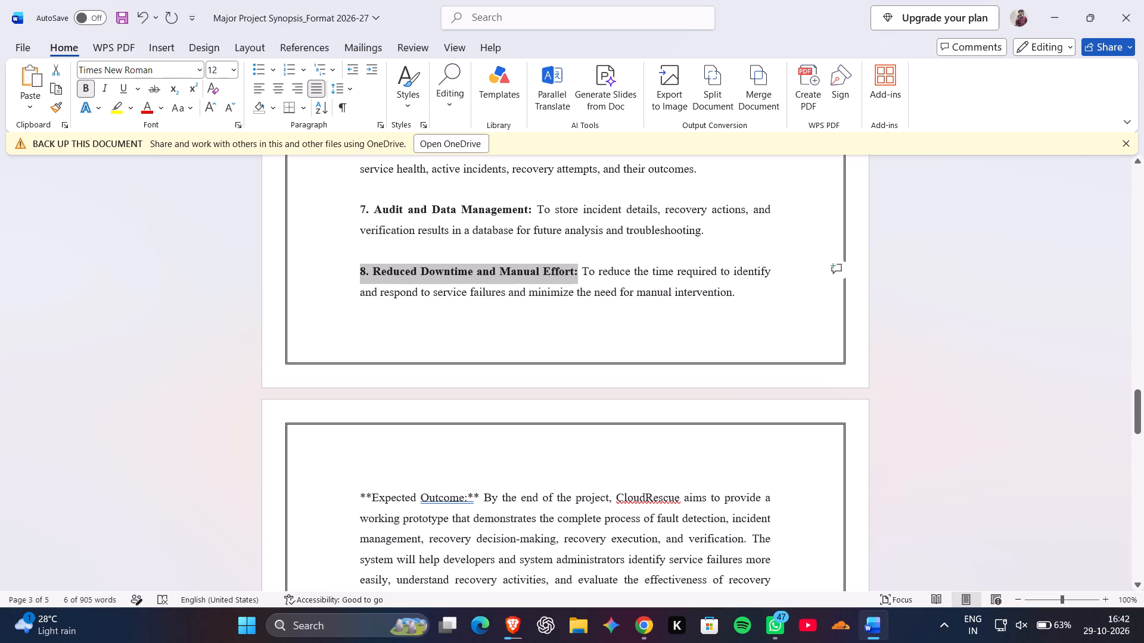
# Delete the "Expected Outcome" paragraph after the eighth objective, keeping the "3. Literature Survey" heading on its own line.
pyautogui.click(566, 298)
pyautogui.scroll(-1, 566, 298)
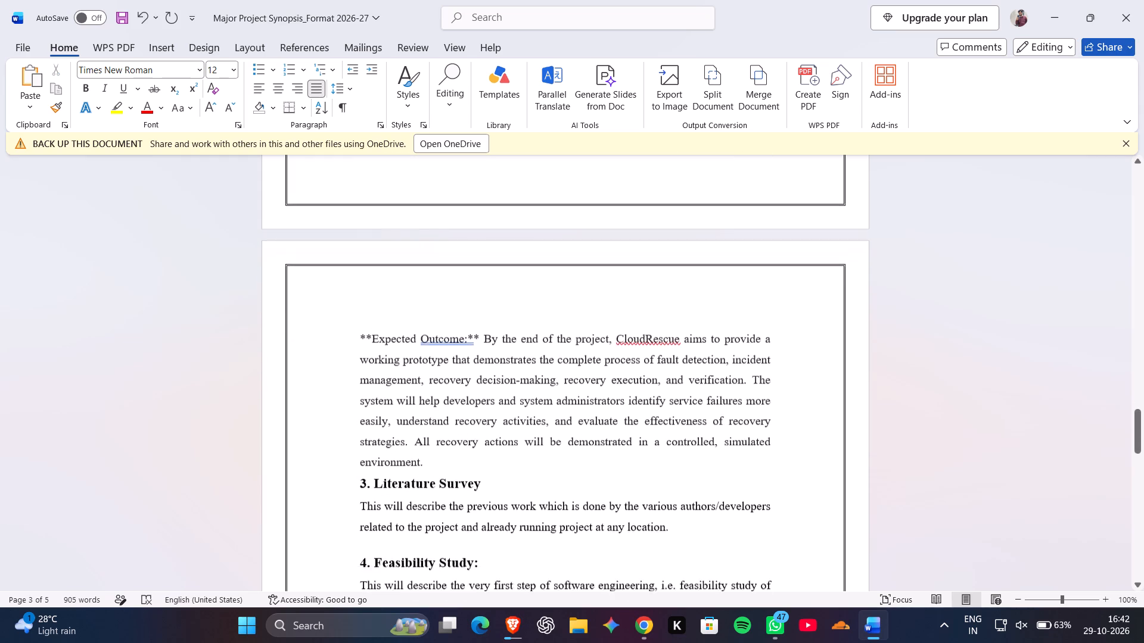
pyautogui.scroll(-1, 566, 298)
pyautogui.moveTo(430, 332); pyautogui.dragTo(331, 203)
pyautogui.press('BackSpace')
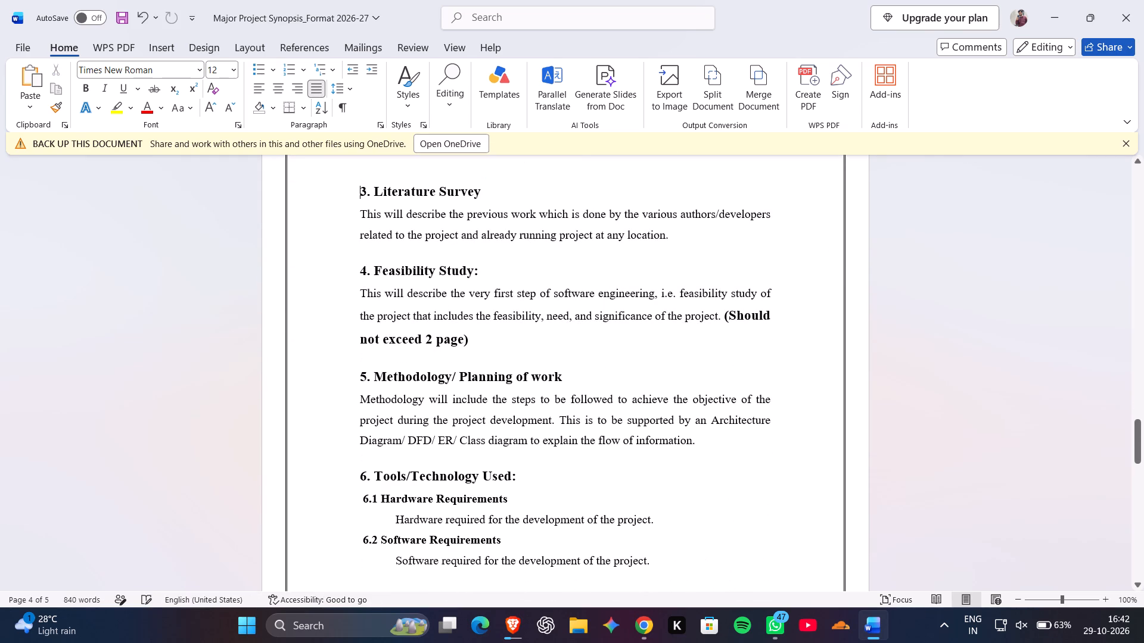
pyautogui.press('BackSpace')
pyautogui.scroll(1, 331, 203)
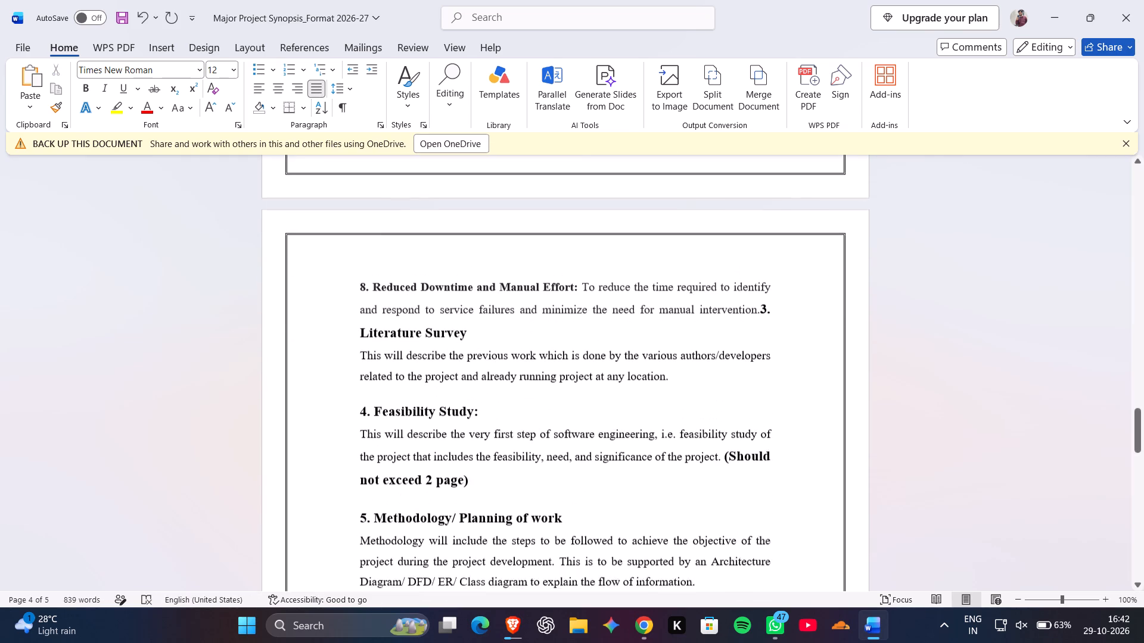
pyautogui.scroll(1, 331, 203)
pyautogui.press('Return')
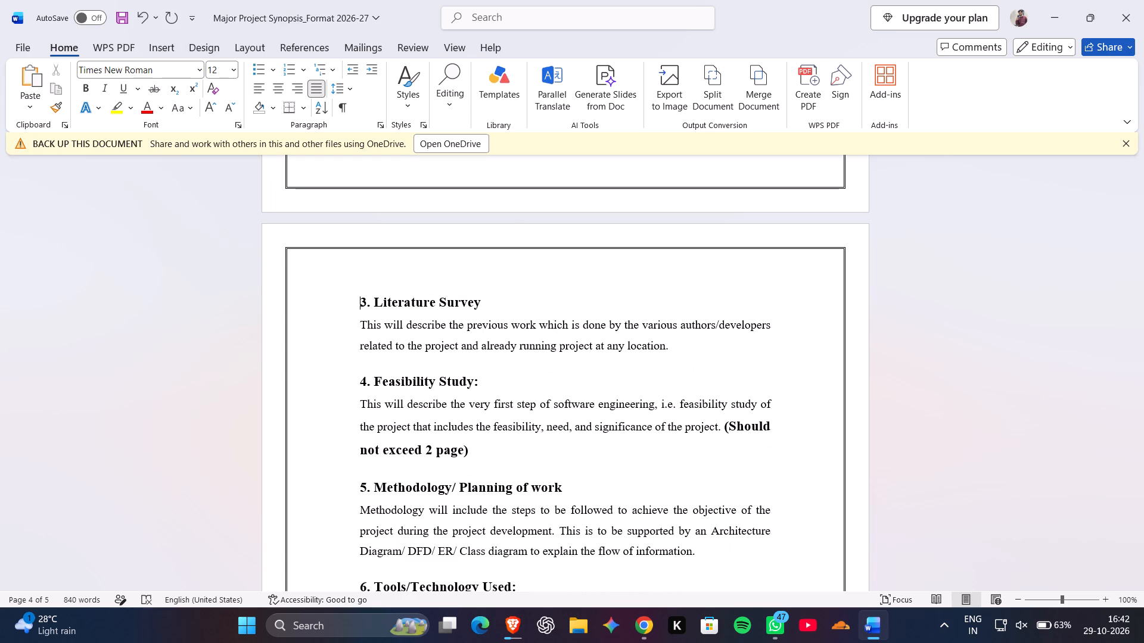
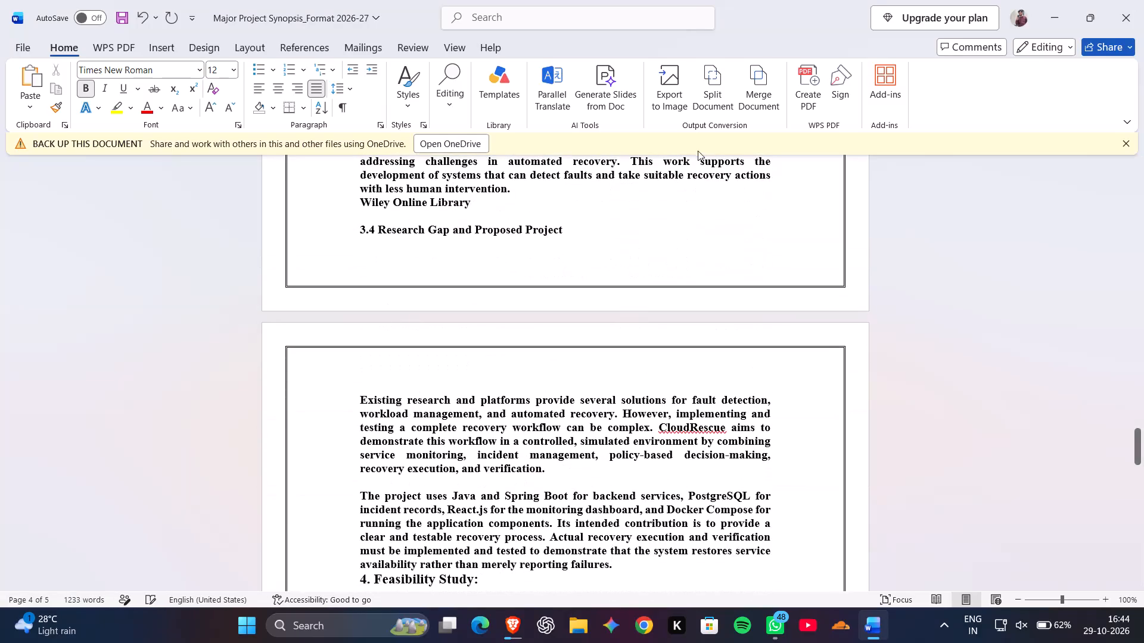
# Remove bold from the Literature Survey content, from "3.1 Existing Research on Cloud Fault Tolerance" through the paragraph ending "merely reporting failures.".
pyautogui.scroll(5, 597, 241)
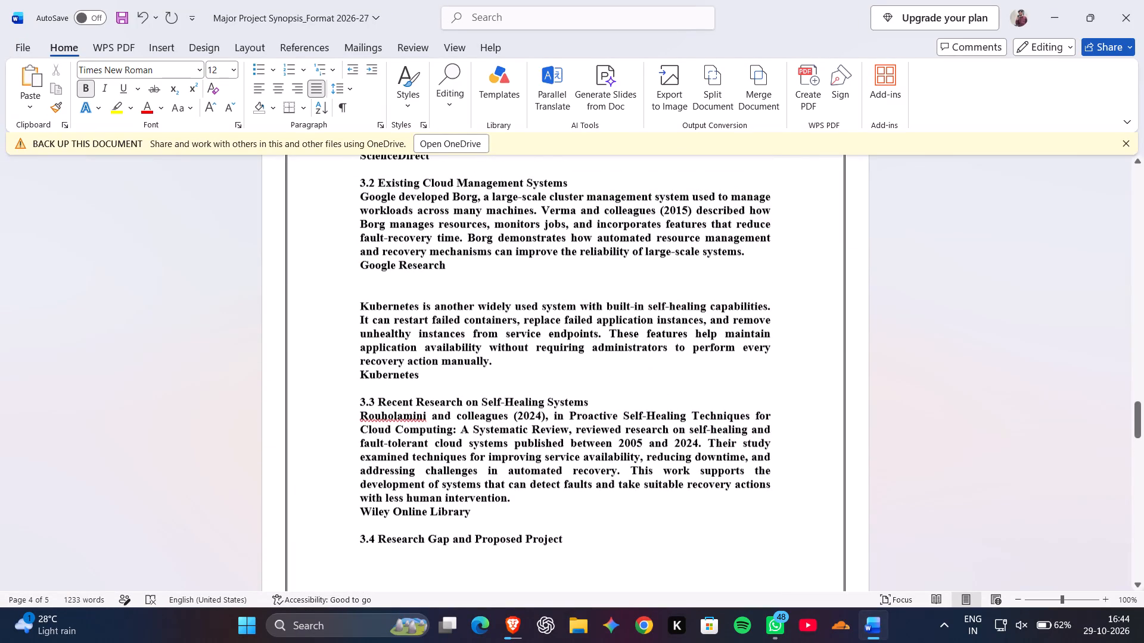
pyautogui.scroll(2, 597, 241)
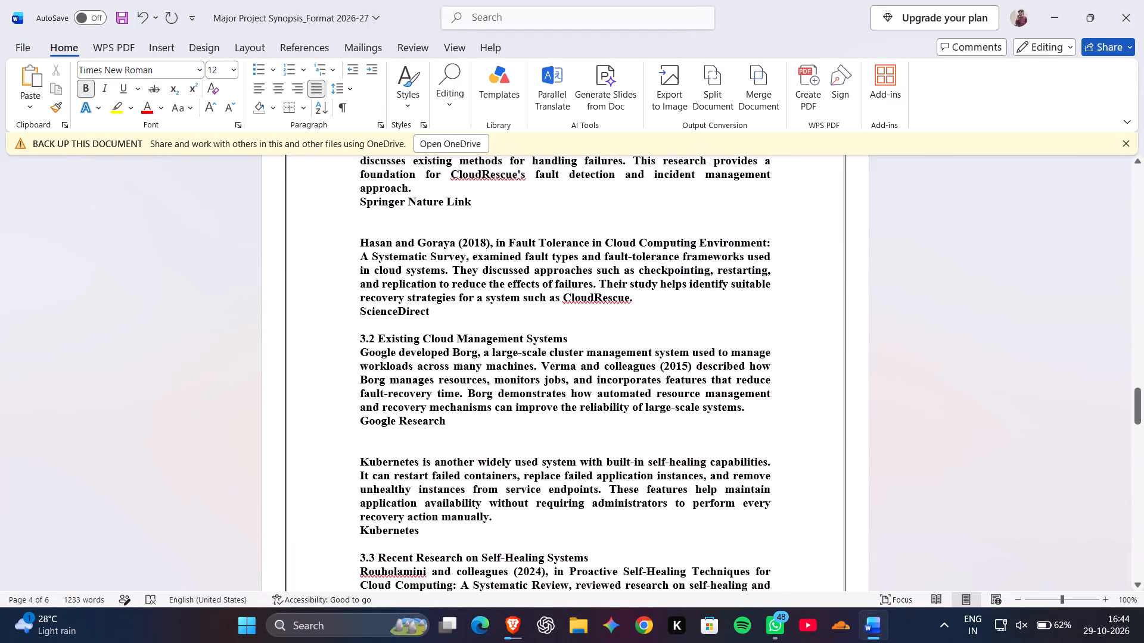
pyautogui.click(91, 90)
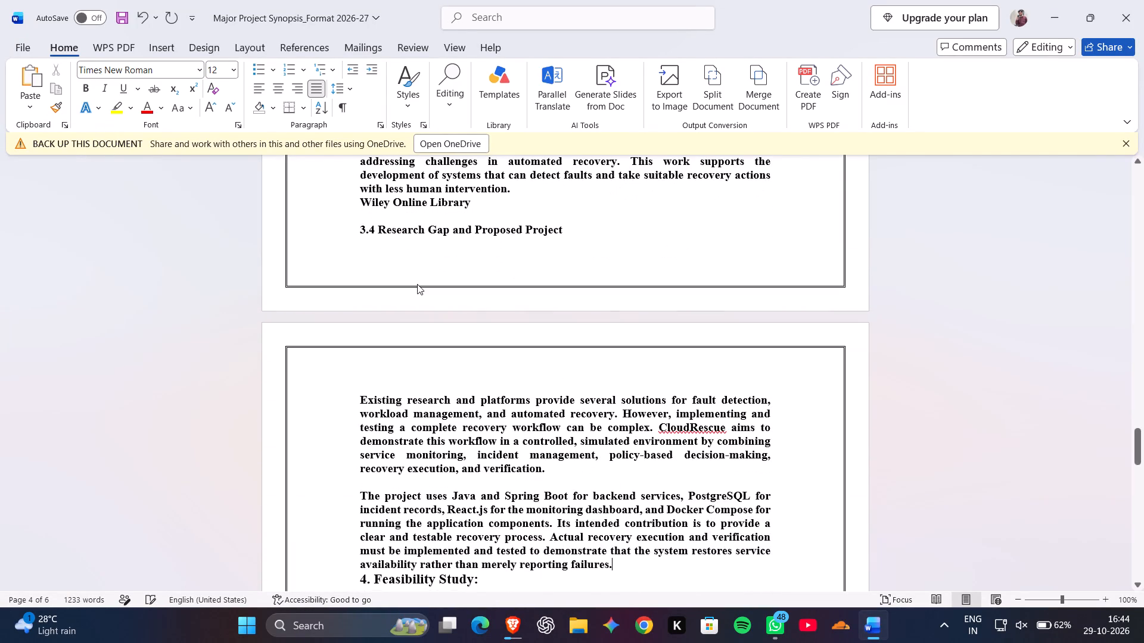
pyautogui.scroll(8, 417, 284)
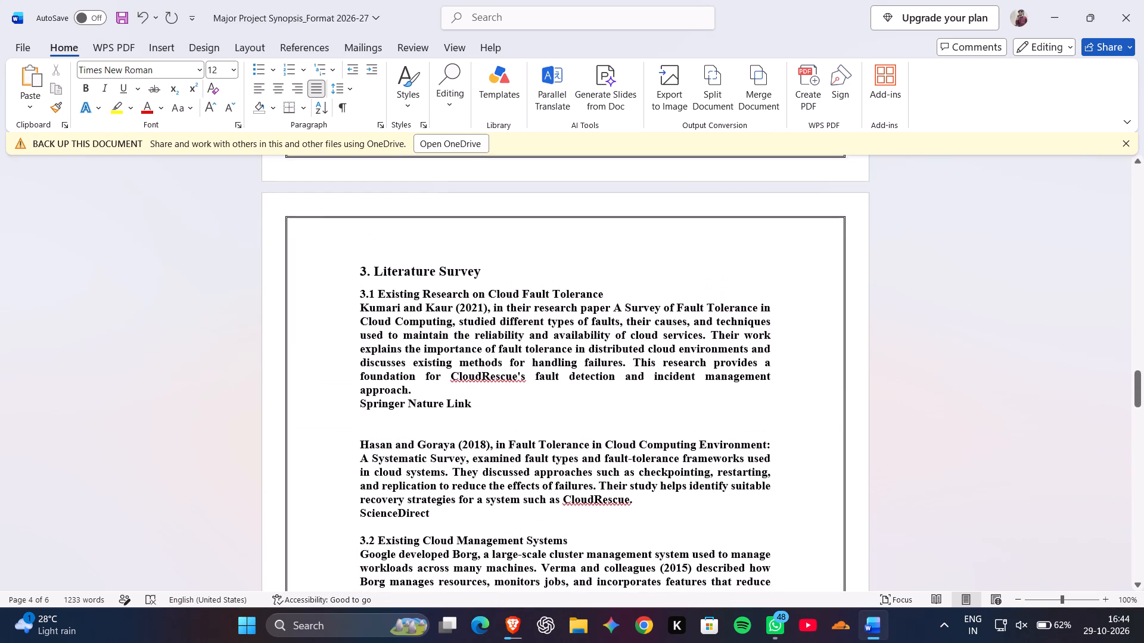
pyautogui.moveTo(360, 298); pyautogui.dragTo(611, 573)
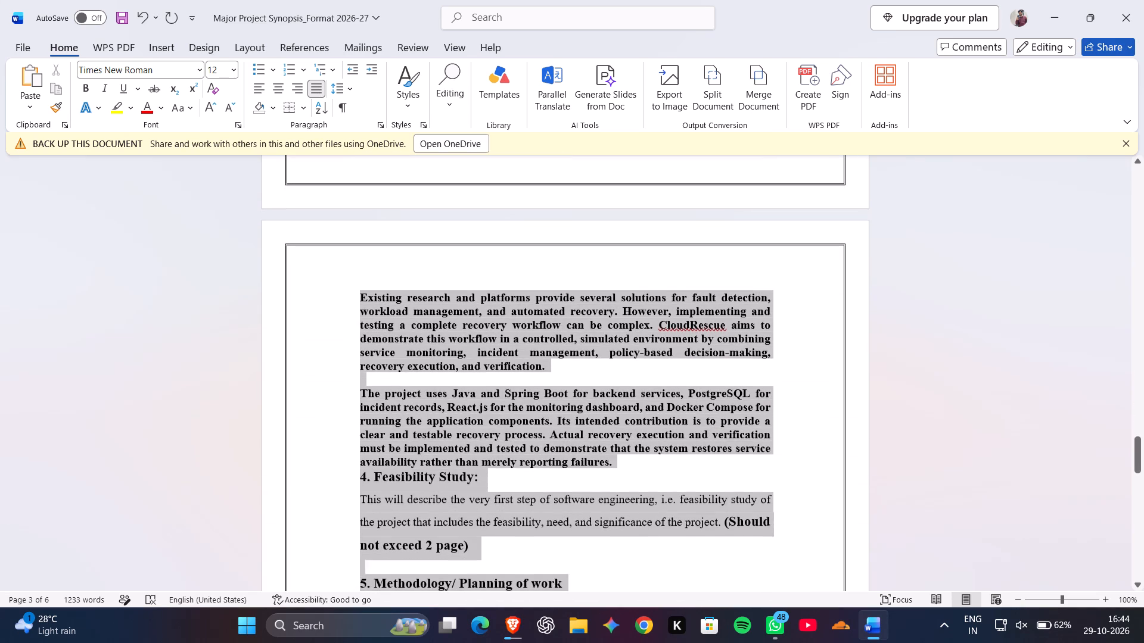
pyautogui.moveTo(611, 573); pyautogui.dragTo(626, 467)
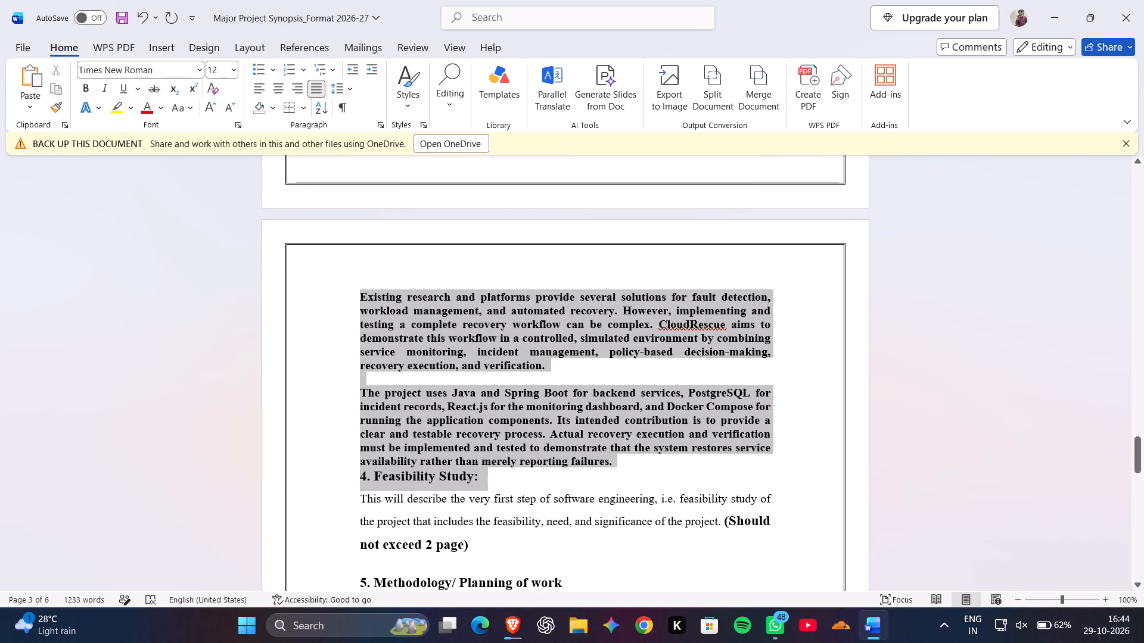
pyautogui.moveTo(626, 467); pyautogui.dragTo(618, 459)
pyautogui.hotkey('ctrl', 'b')
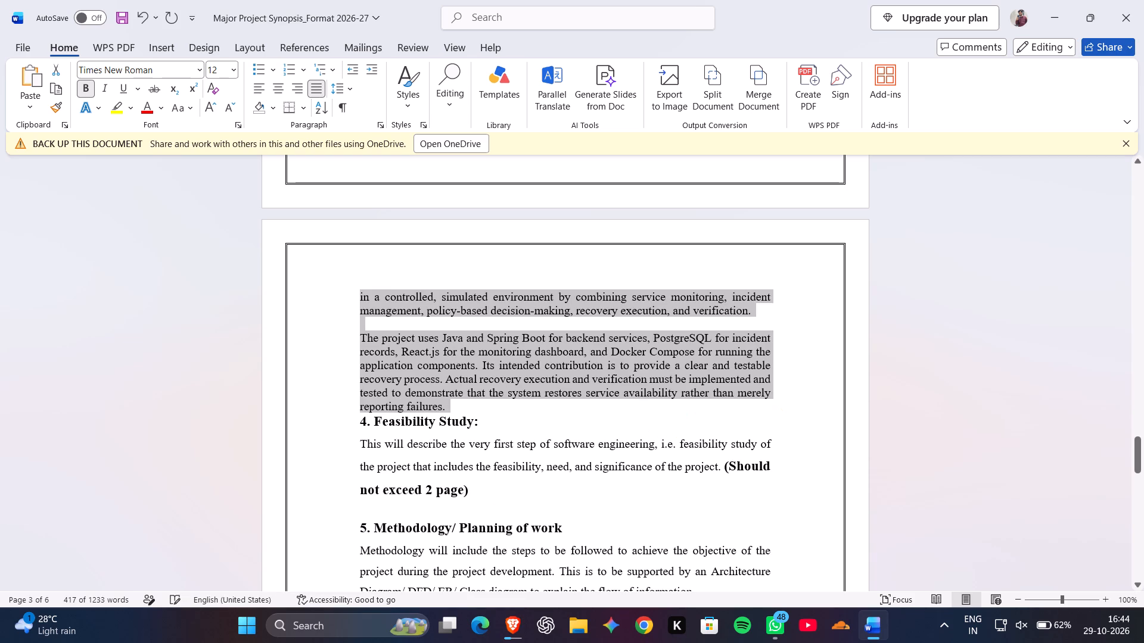
# Bold the subheadings "3.1 Existing Research on Cloud Fault Tolerance" and "3.2 Existing Cloud Management Systems" in the Literature Survey.
pyautogui.scroll(4, 546, 417)
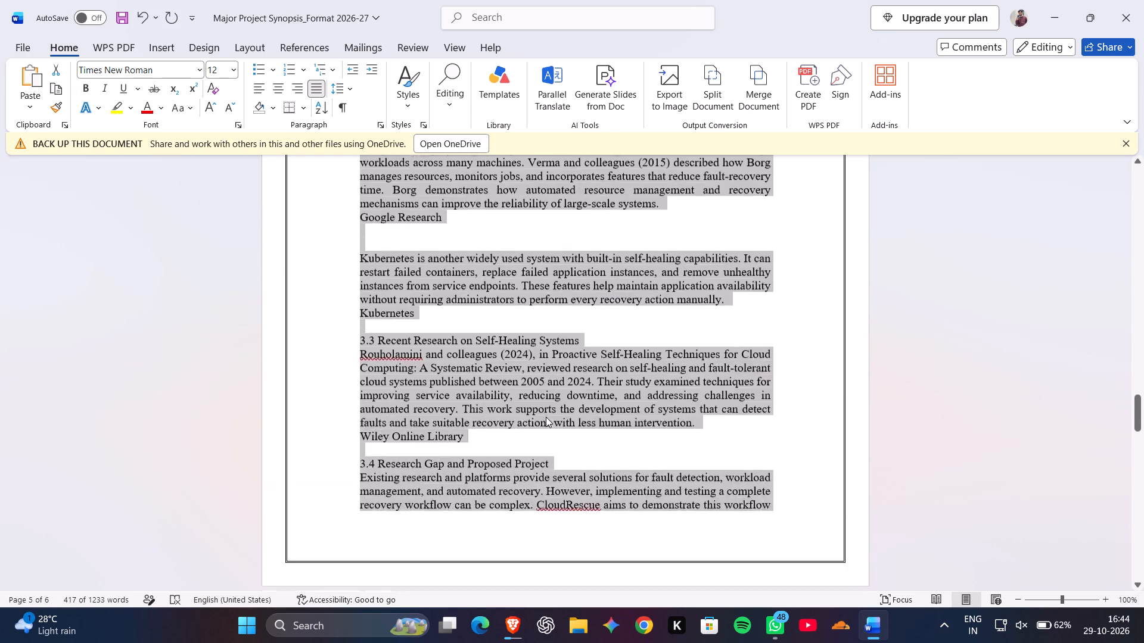
pyautogui.scroll(3, 546, 417)
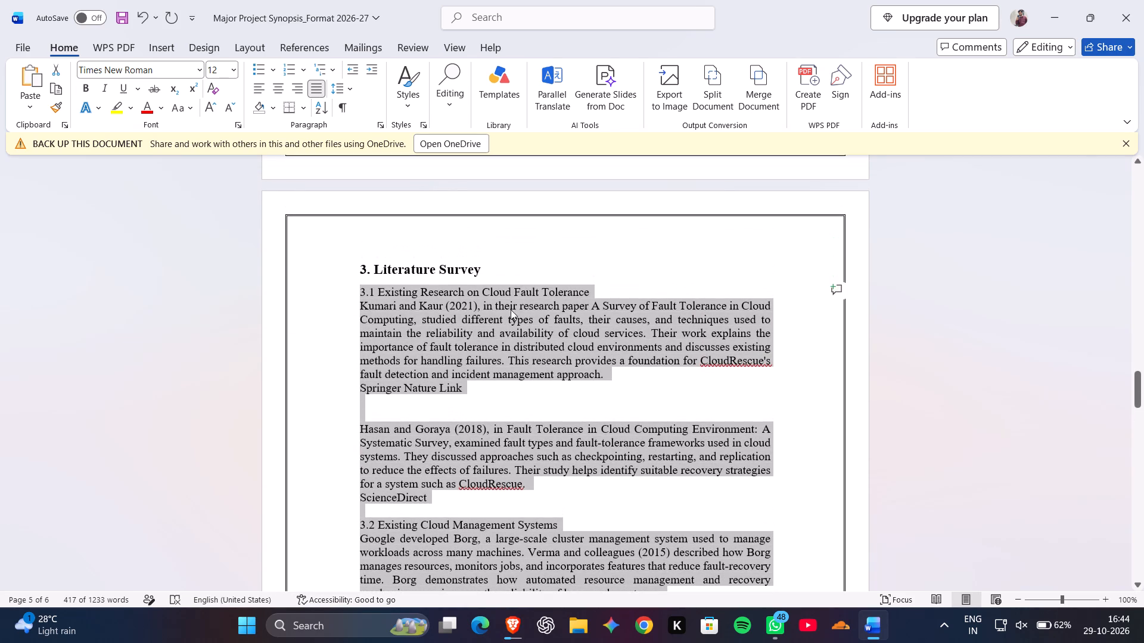
pyautogui.click(512, 271)
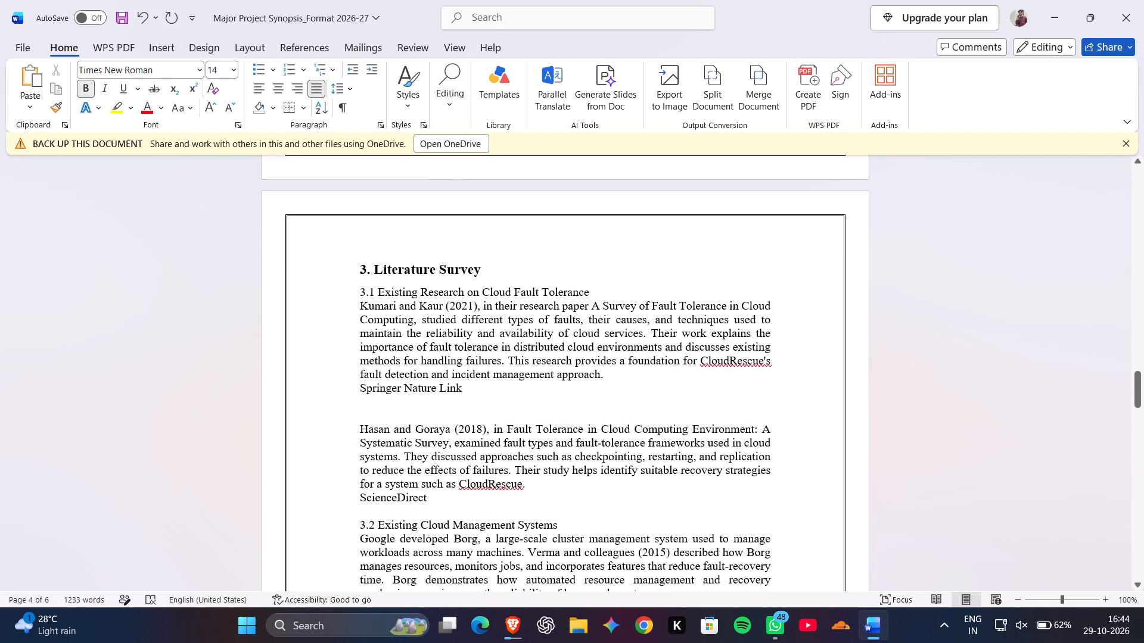
pyautogui.tripleClick(506, 295)
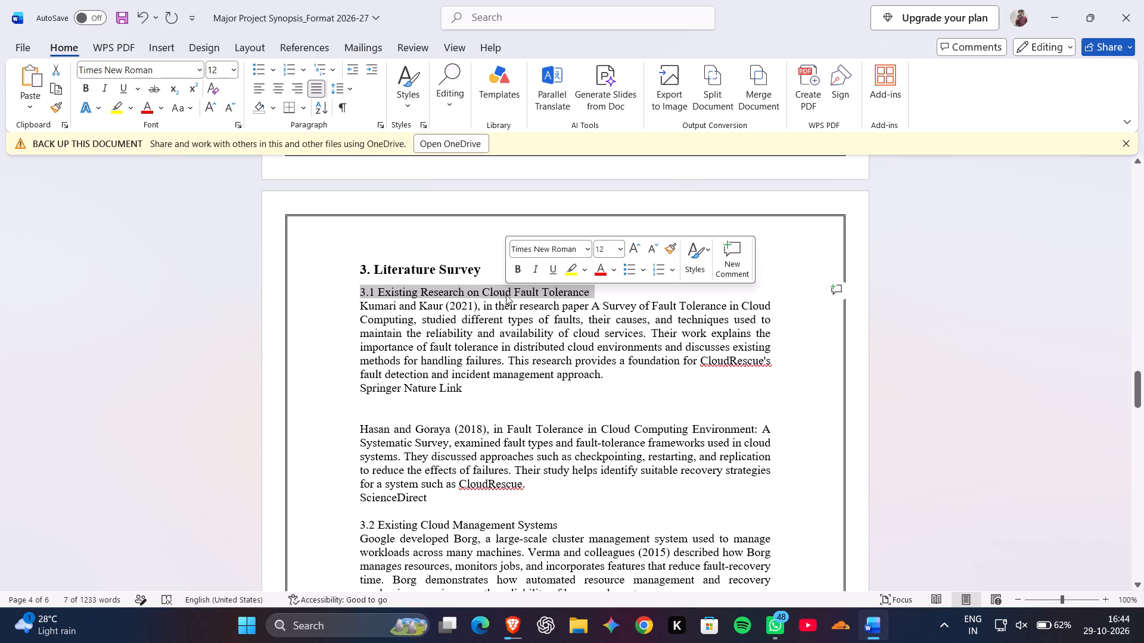
pyautogui.hotkey('ctrl', 'b')
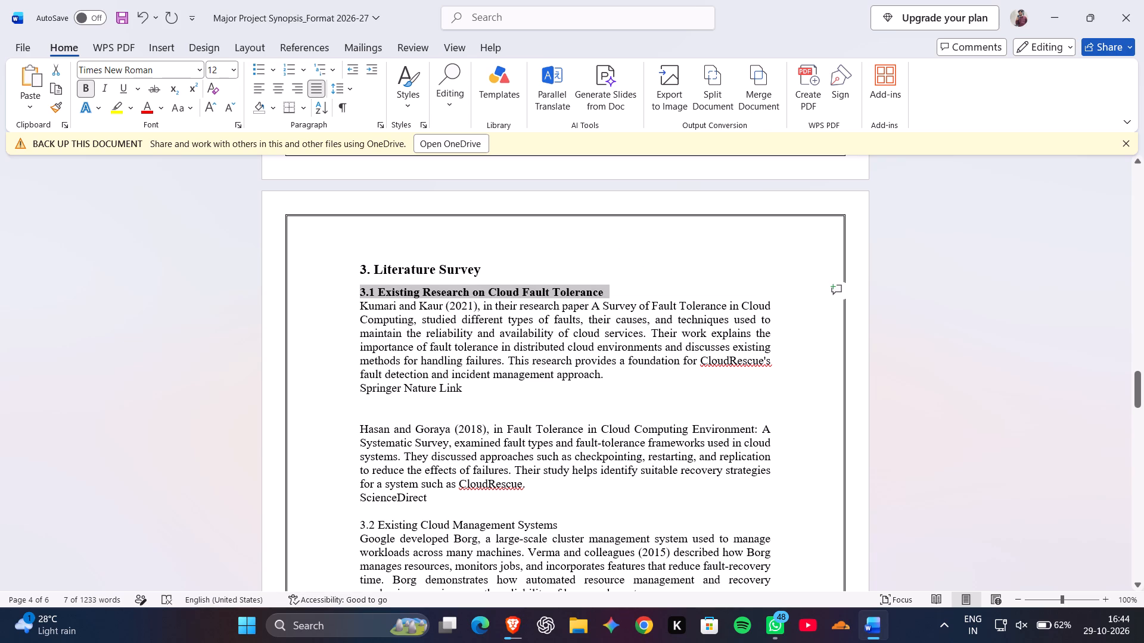
pyautogui.tripleClick(412, 525)
pyautogui.hotkey('ctrl', 'b')
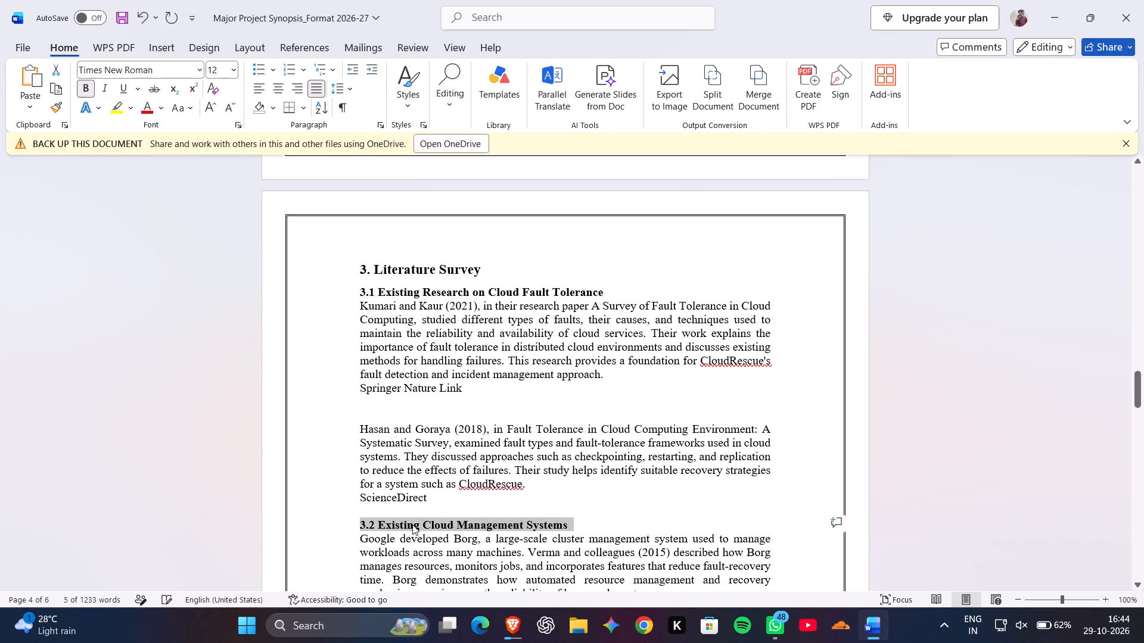
# Reduce the gap between "Springer Nature Link" and the "Hasan and Goraya (2018)" paragraph to a single blank line.
pyautogui.click(521, 416)
pyautogui.press('BackSpace')
pyautogui.press('BackSpace')
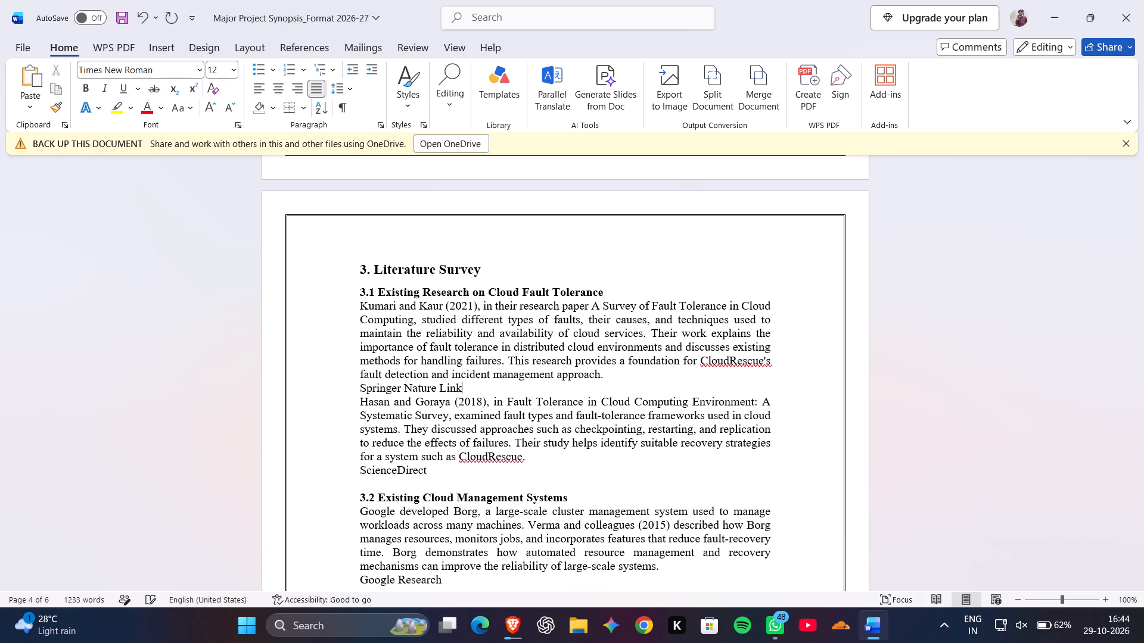
pyautogui.press('Return')
pyautogui.scroll(-1, 552, 423)
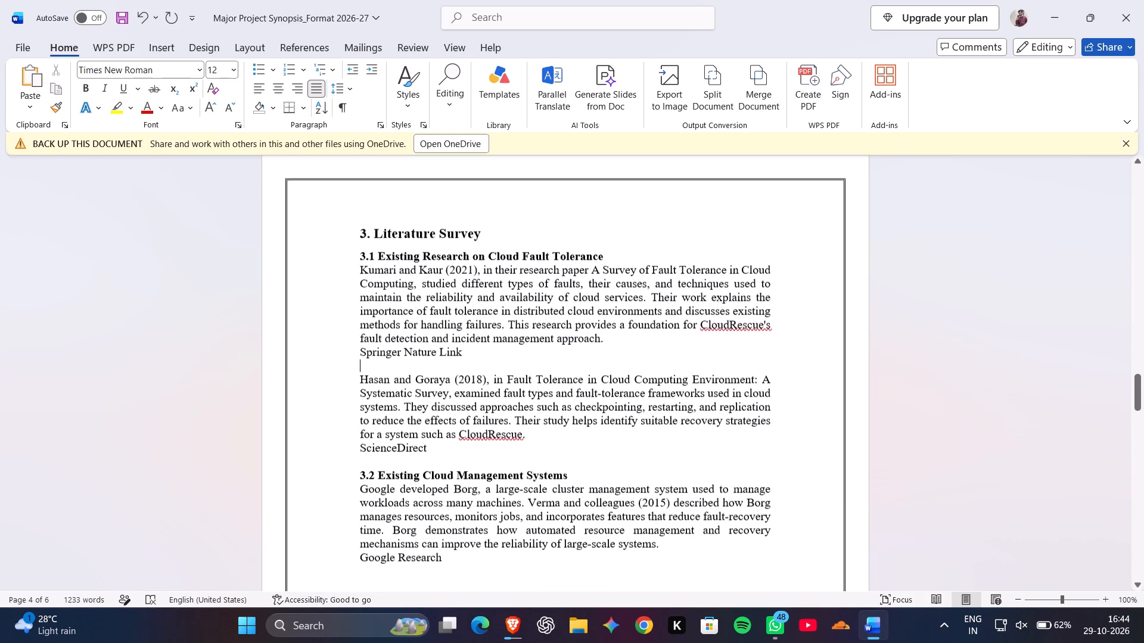
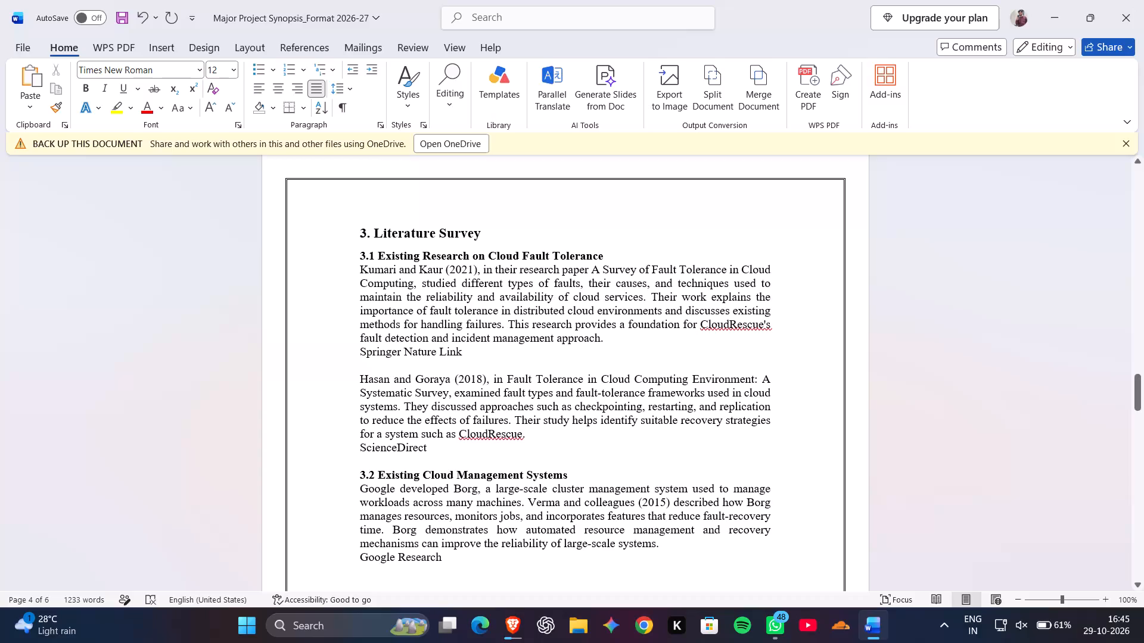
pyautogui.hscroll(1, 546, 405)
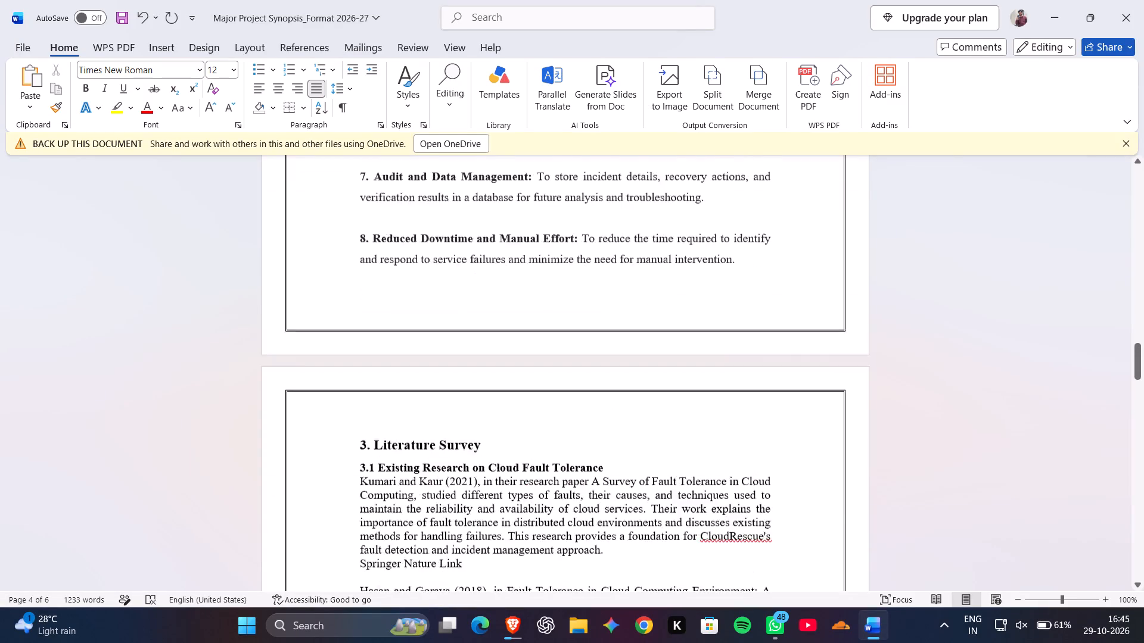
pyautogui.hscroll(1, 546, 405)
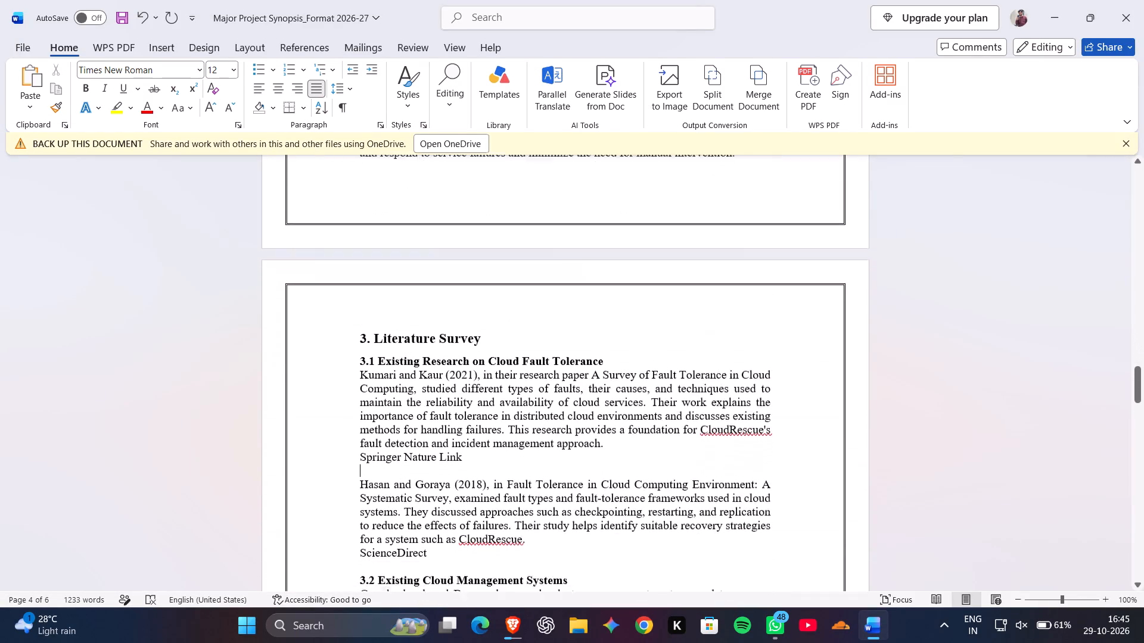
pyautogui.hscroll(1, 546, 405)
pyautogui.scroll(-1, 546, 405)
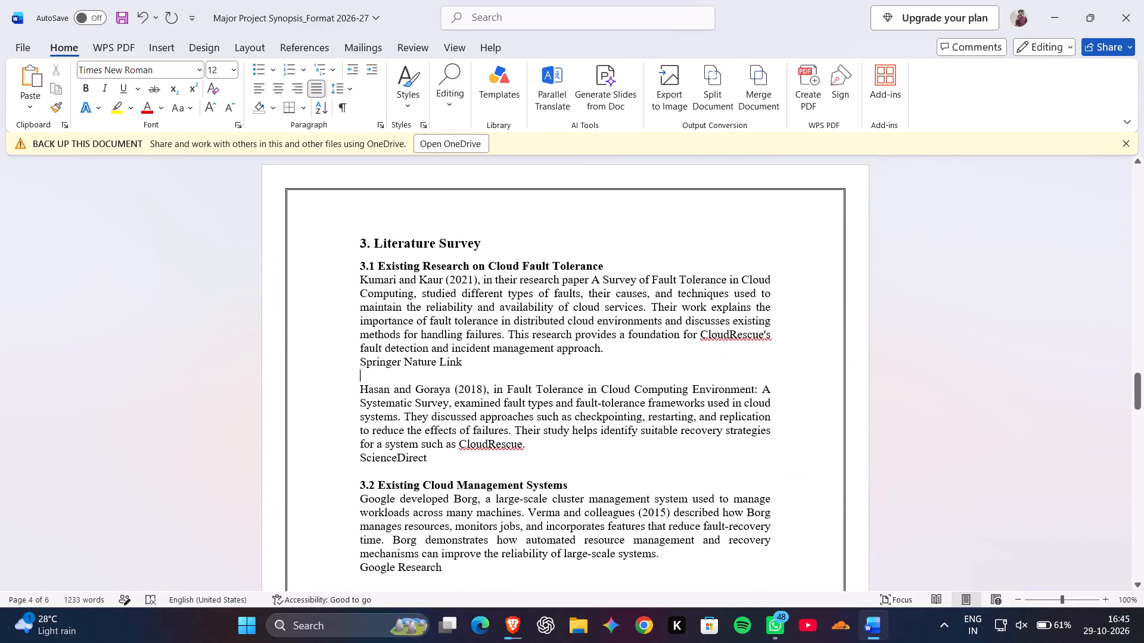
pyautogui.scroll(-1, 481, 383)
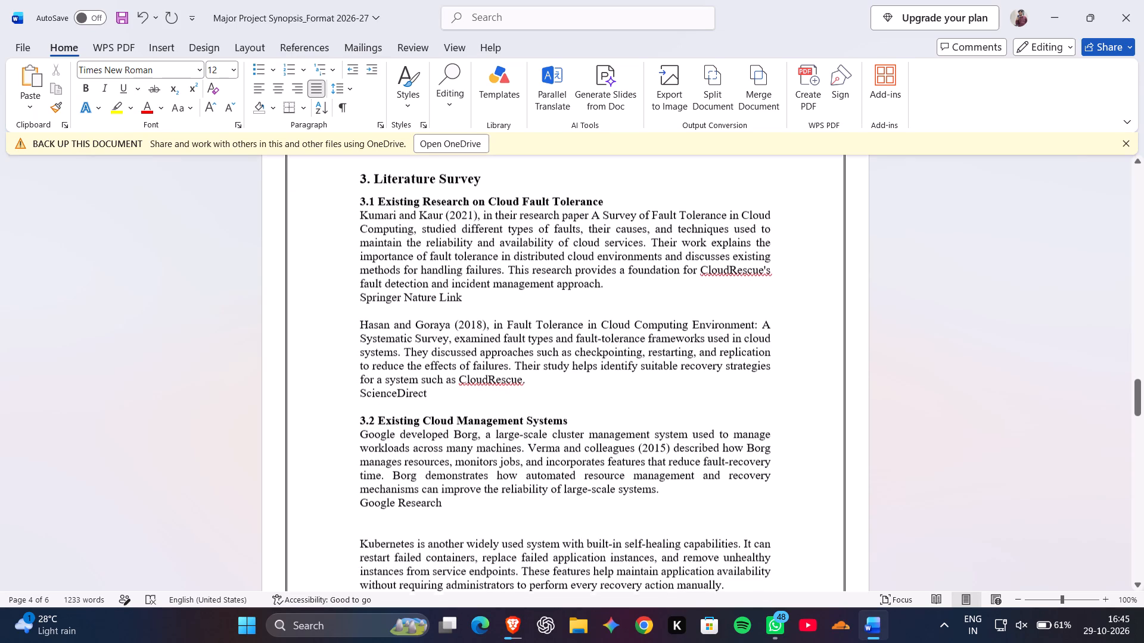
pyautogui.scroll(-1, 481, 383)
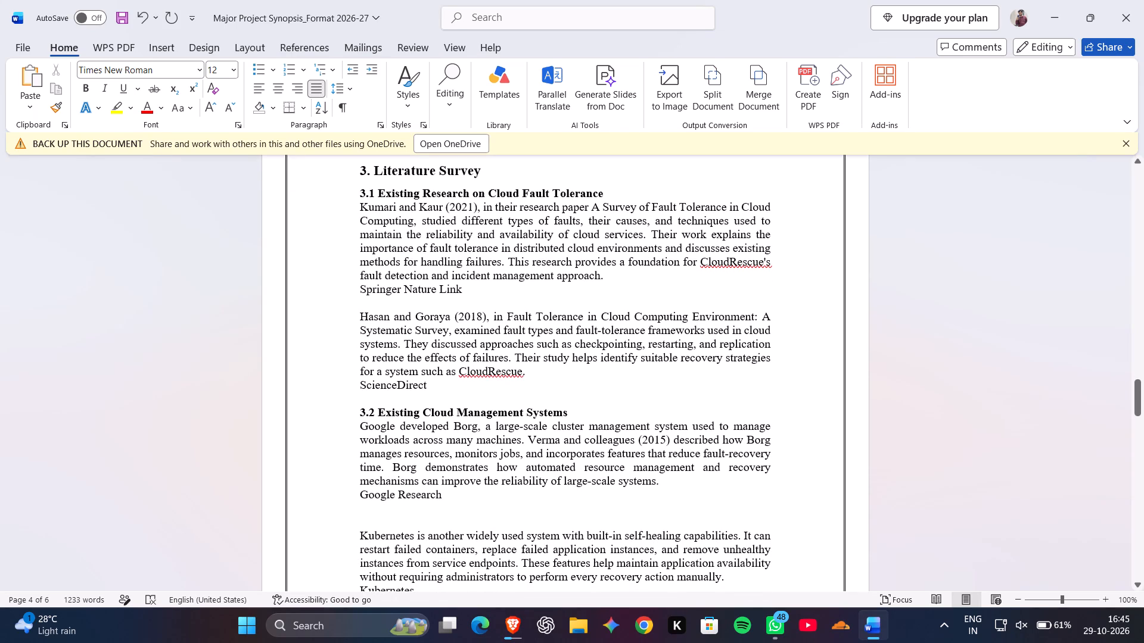
# Delete the "ScienceDirect" source line under the Hasan and Goraya paragraph, keeping one blank line before heading 3.2.
pyautogui.click(462, 389)
pyautogui.press('BackSpace')
pyautogui.press('BackSpace')
pyautogui.press('BackSpace')
pyautogui.press('BackSpace')
pyautogui.press('BackSpace')
pyautogui.press('BackSpace')
pyautogui.press('BackSpace')
pyautogui.press('BackSpace')
pyautogui.press('BackSpace')
pyautogui.press('BackSpace')
pyautogui.press('BackSpace')
pyautogui.press('BackSpace')
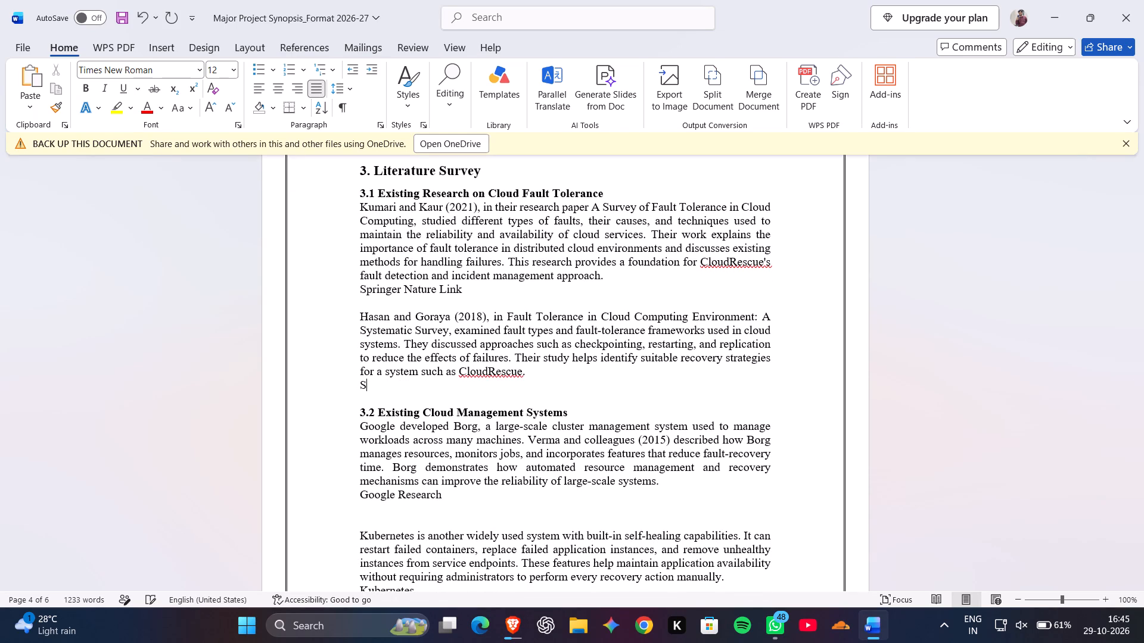
pyautogui.press('BackSpace')
pyautogui.press('BackSpace')
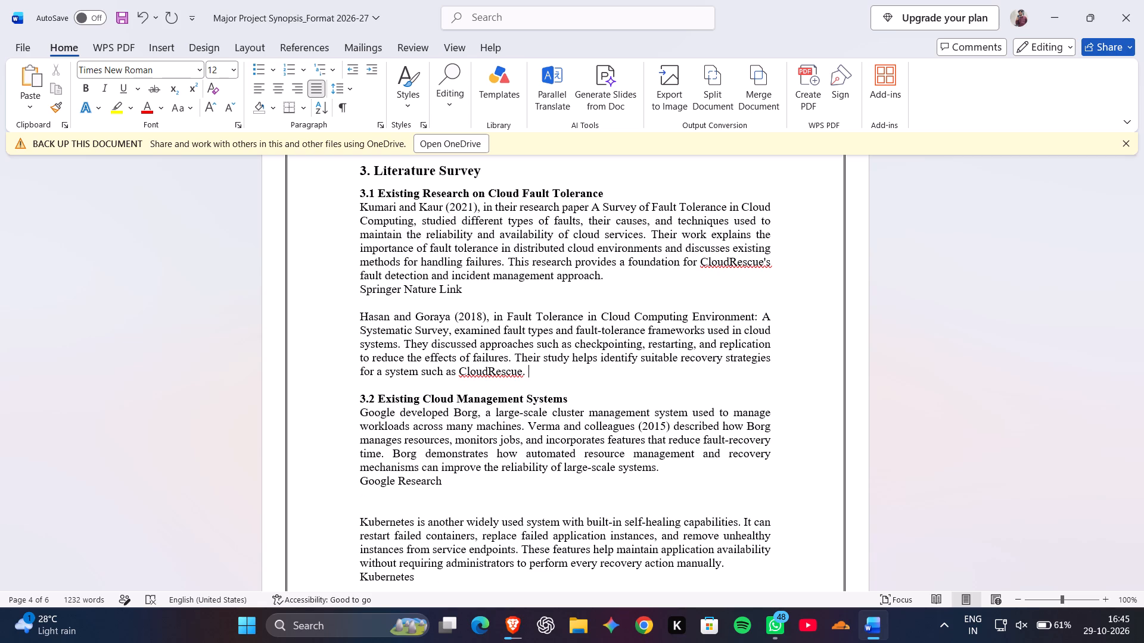
pyautogui.press('Down')
pyautogui.press('BackSpace')
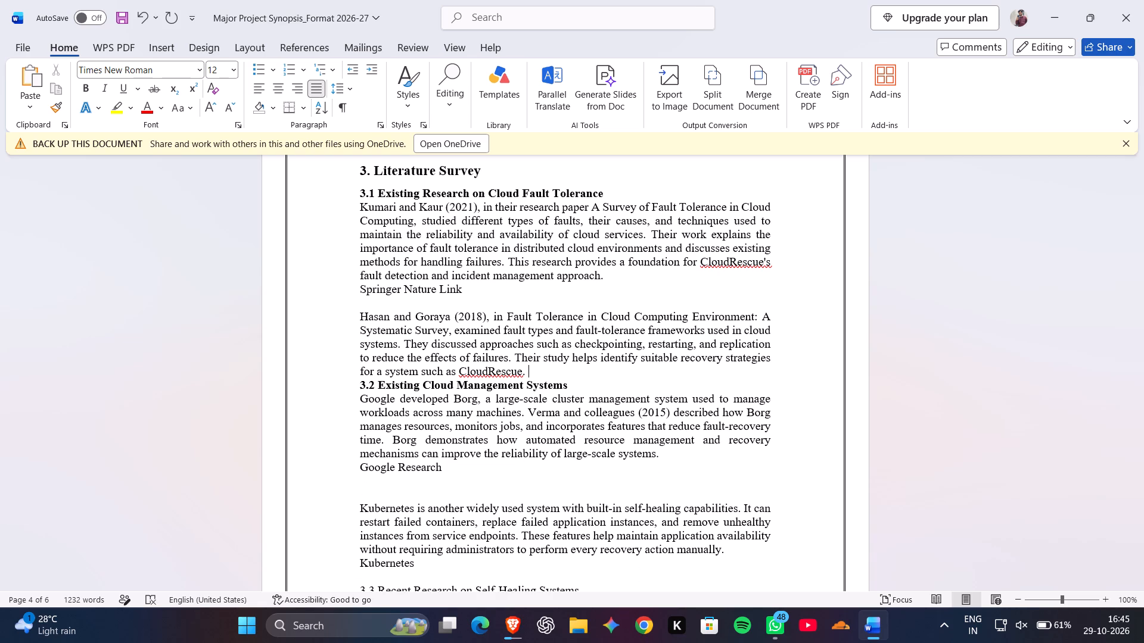
pyautogui.press('Return')
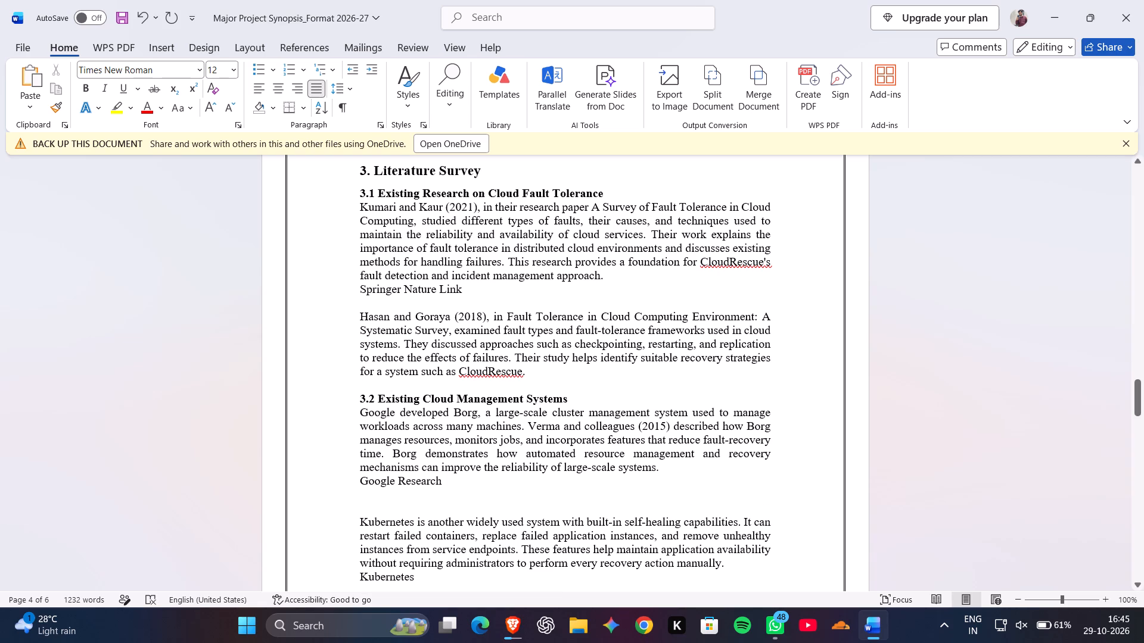
# Delete the "Google Research" source line and the extra blank line after the Borg paragraph in section 3.2.
pyautogui.click(453, 506)
pyautogui.press('BackSpace')
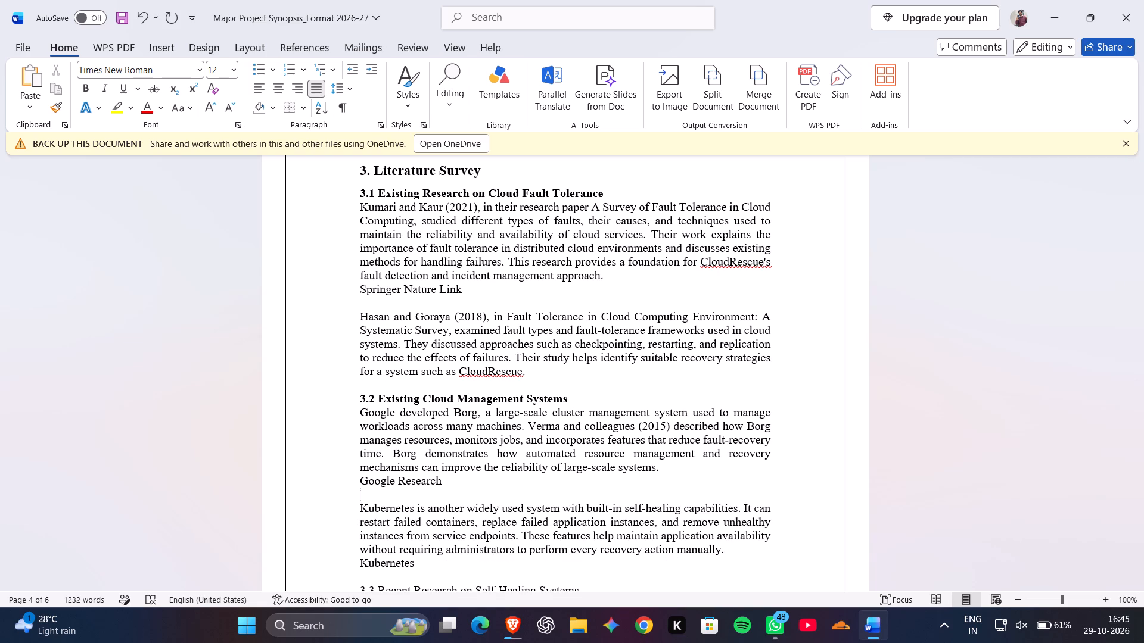
pyautogui.press('BackSpace')
pyautogui.press('BackSpace')
pyautogui.press('BackSpace')
pyautogui.press('BackSpace')
pyautogui.press('BackSpace')
pyautogui.press('BackSpace')
pyautogui.press('BackSpace')
pyautogui.press('BackSpace')
pyautogui.press('BackSpace')
pyautogui.press('BackSpace')
pyautogui.press('BackSpace')
pyautogui.press('BackSpace')
pyautogui.press('BackSpace')
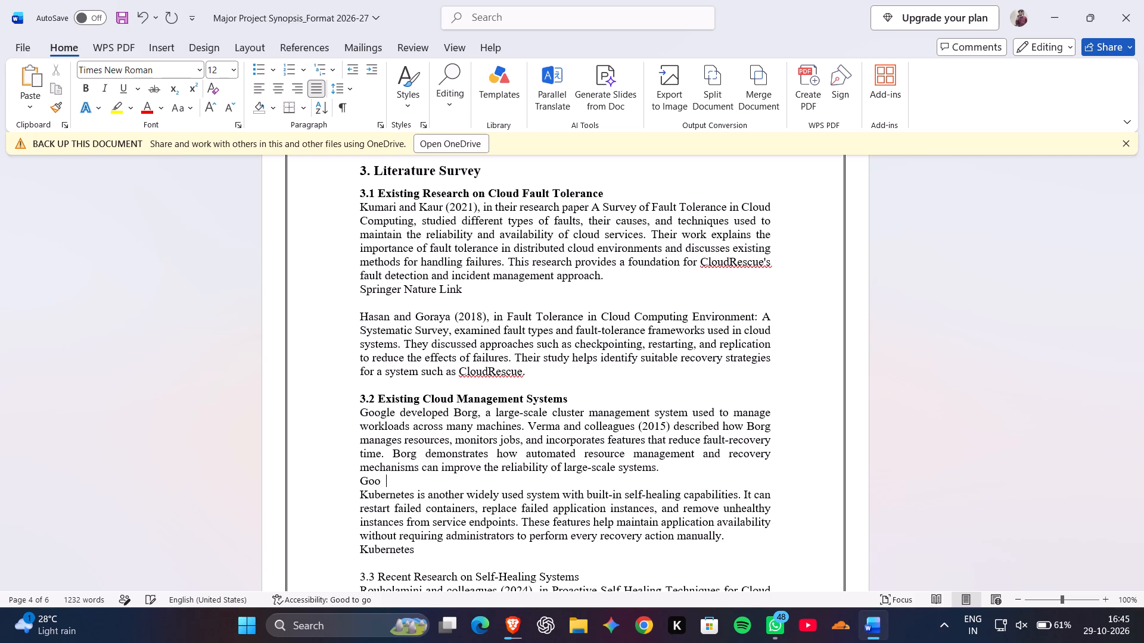
pyautogui.press('BackSpace')
pyautogui.press('BackSpace')
pyautogui.press('BackSpace')
# Delete the "Kubernetes" source line ending section 3.2, keeping one blank line before heading 3.3.
pyautogui.scroll(-1, 496, 488)
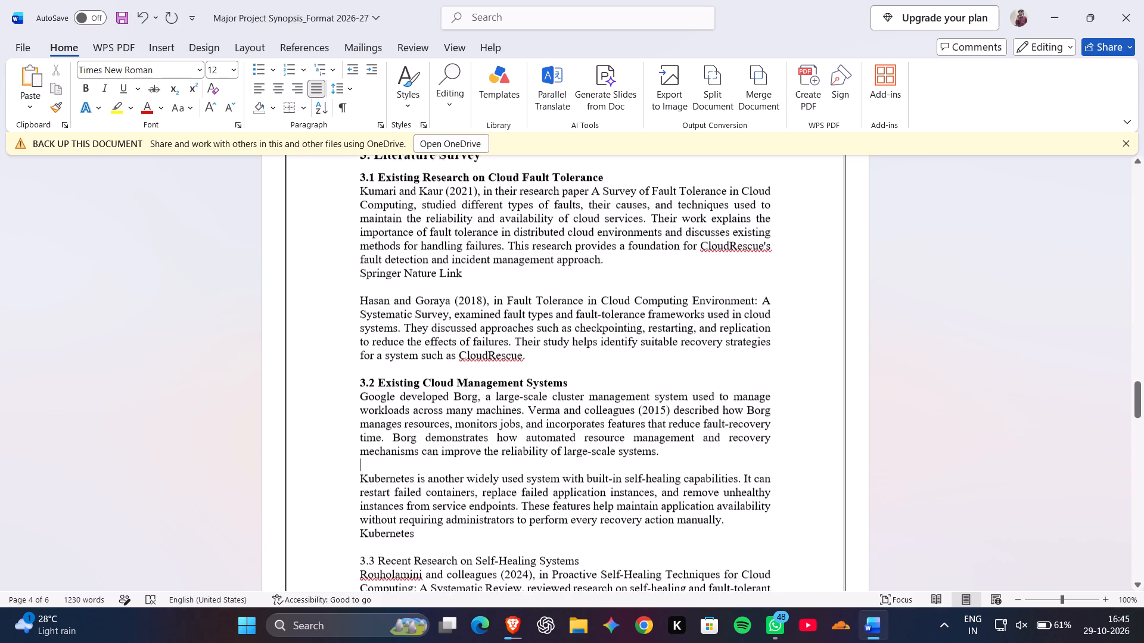
pyautogui.scroll(-1, 496, 488)
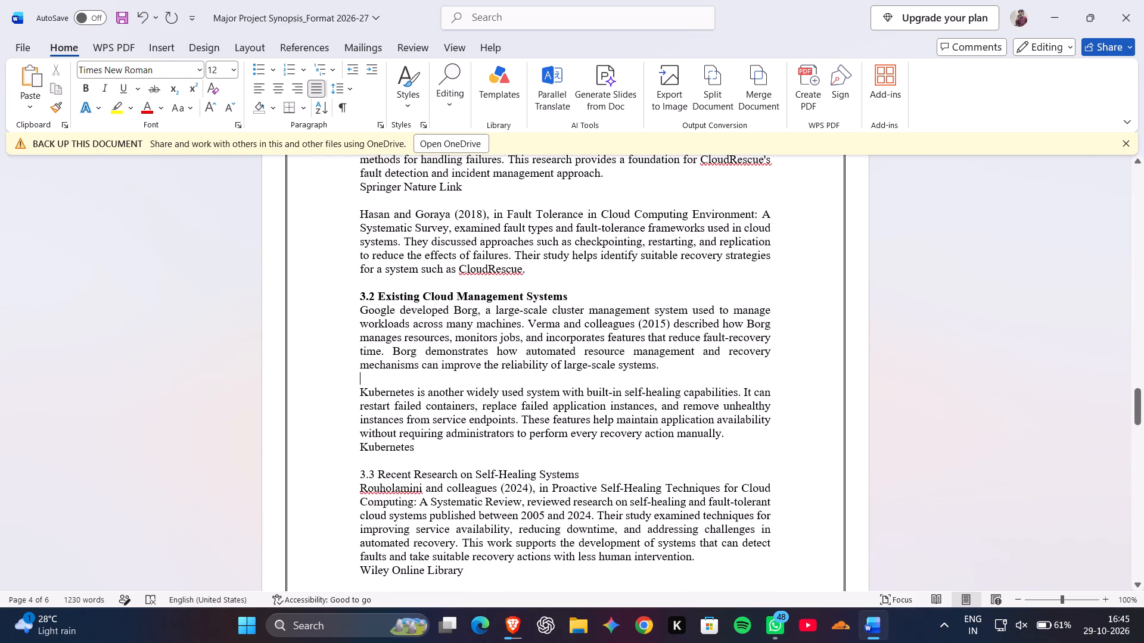
pyautogui.click(460, 454)
pyautogui.press('BackSpace')
pyautogui.press('BackSpace')
pyautogui.press('BackSpace')
pyautogui.press('BackSpace')
pyautogui.press('BackSpace')
pyautogui.press('BackSpace')
pyautogui.press('BackSpace')
pyautogui.press('BackSpace')
pyautogui.press('BackSpace')
pyautogui.press('BackSpace')
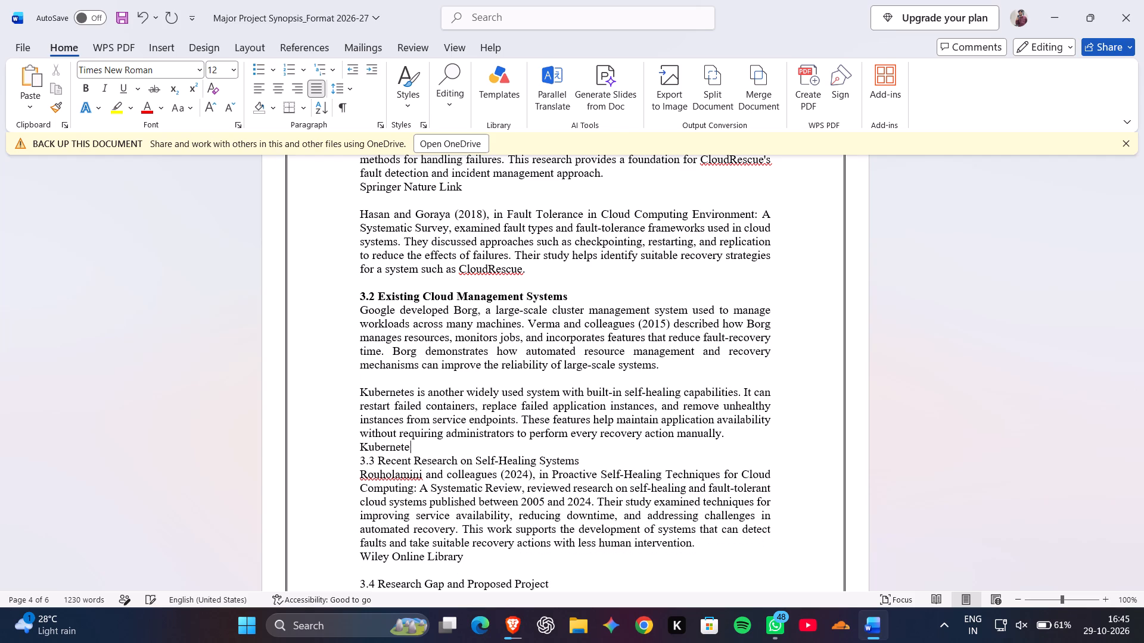
pyautogui.press('BackSpace')
pyautogui.press('BackSpace')
pyautogui.press('Return')
# Make the heading "3.3 Recent Research on Self-Healing Systems" bold.
pyautogui.tripleClick(424, 461)
pyautogui.click(424, 461)
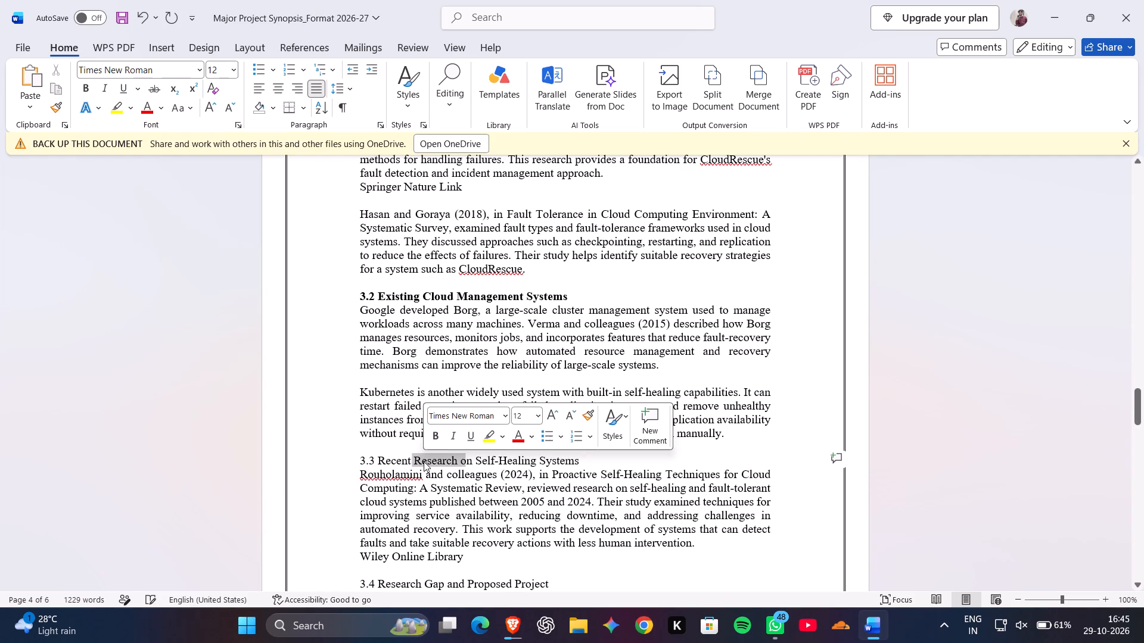
pyautogui.click(424, 461)
pyautogui.tripleClick(424, 461)
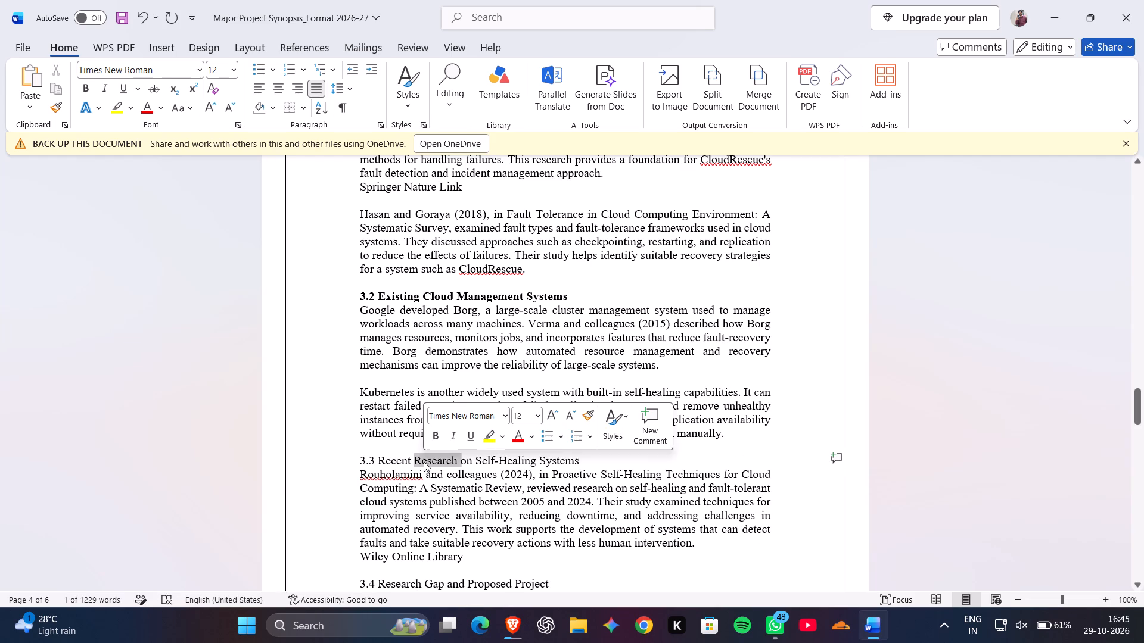
pyautogui.doubleClick(424, 461)
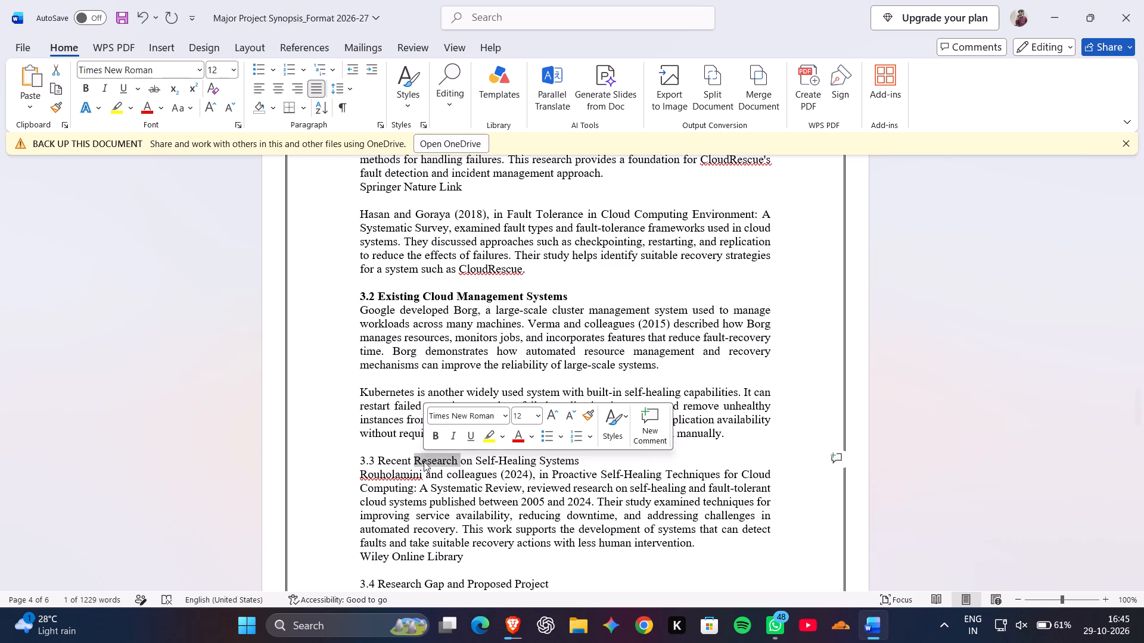
pyautogui.doubleClick(424, 461)
pyautogui.doubleClick(424, 461)
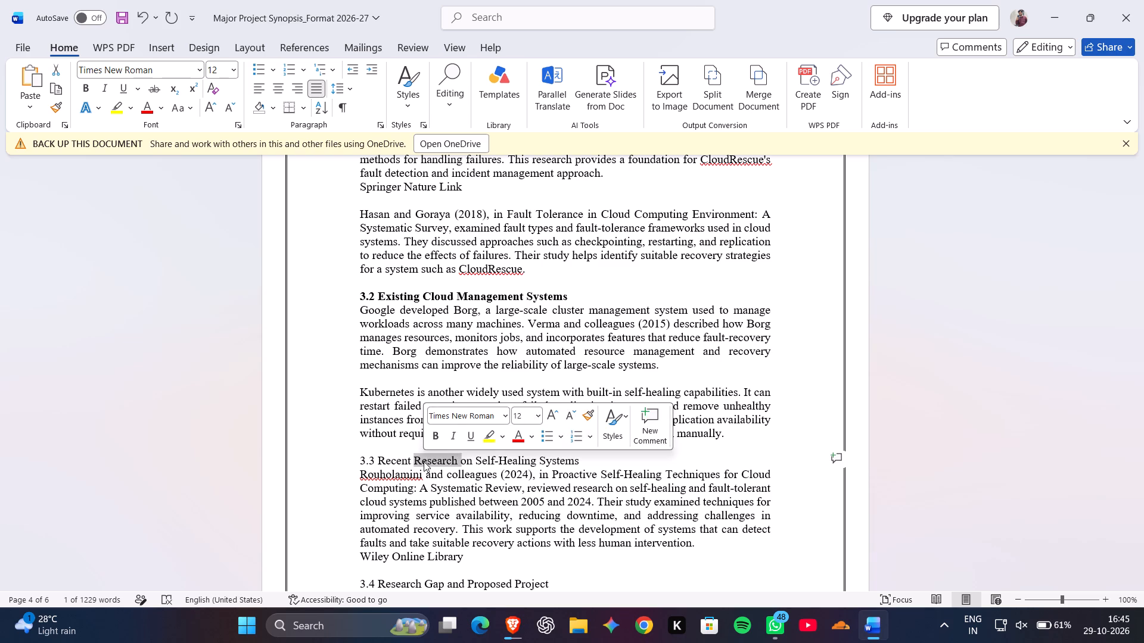
pyautogui.doubleClick(424, 461)
pyautogui.click(424, 461)
pyautogui.tripleClick(424, 461)
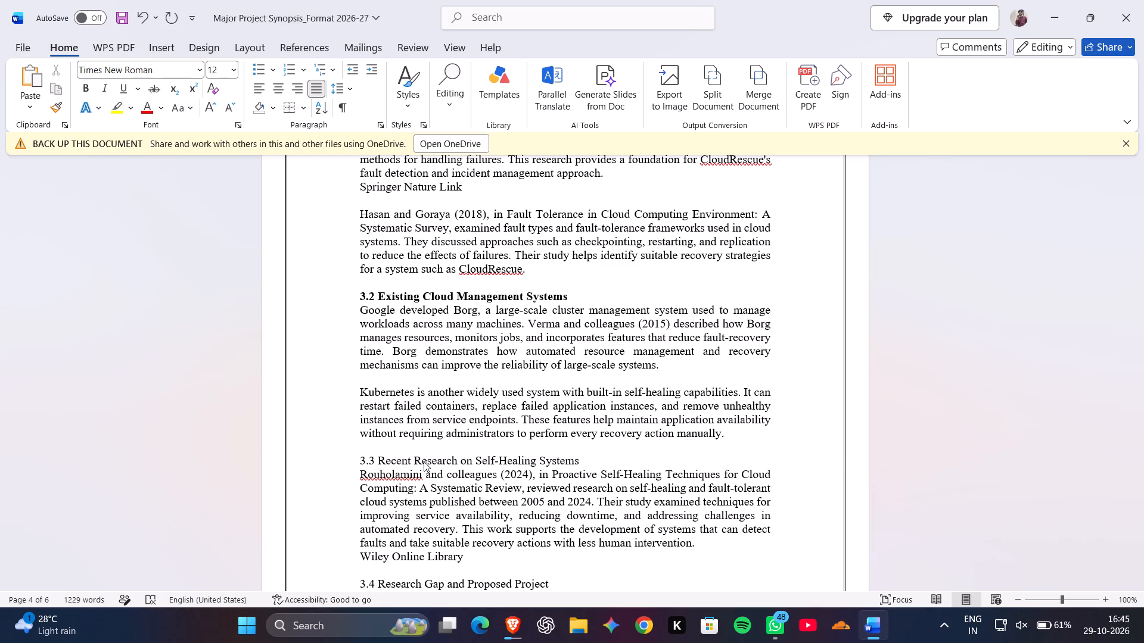
pyautogui.hotkey('ctrl', 'b')
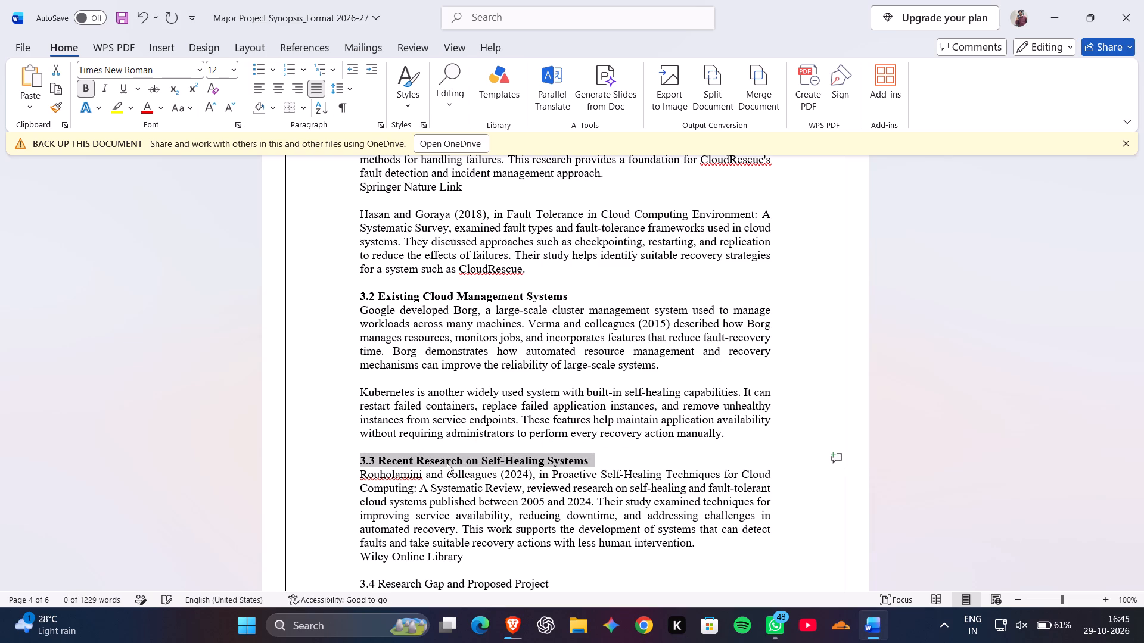
pyautogui.click(620, 473)
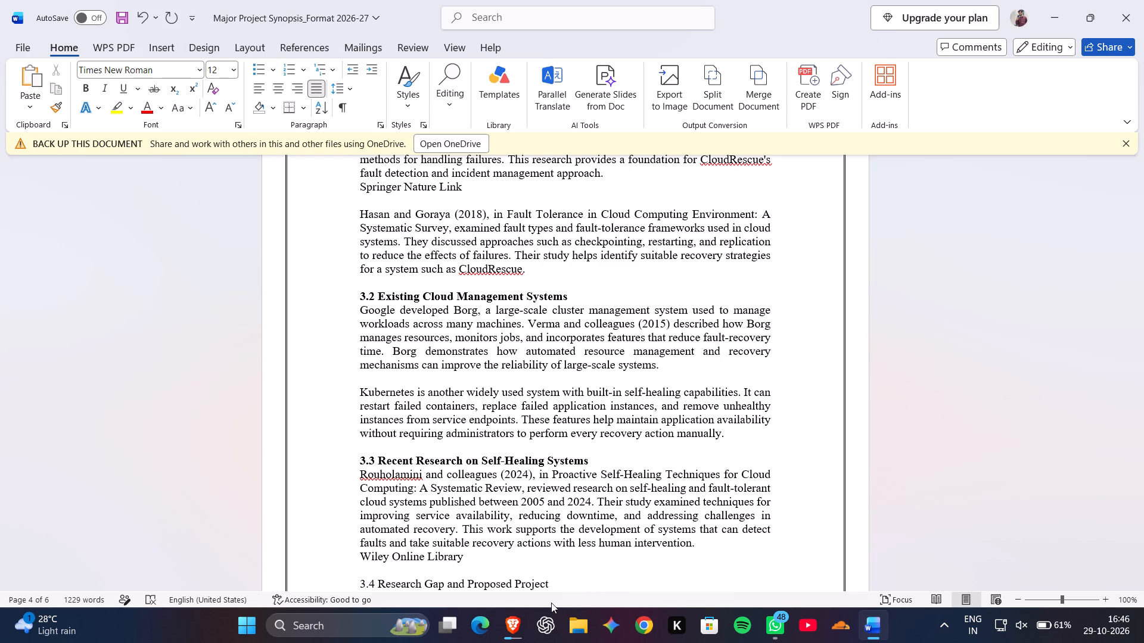
# Switch to Brave and pause the Udta Teer 2026 movie download in progress.
pyautogui.click(514, 618)
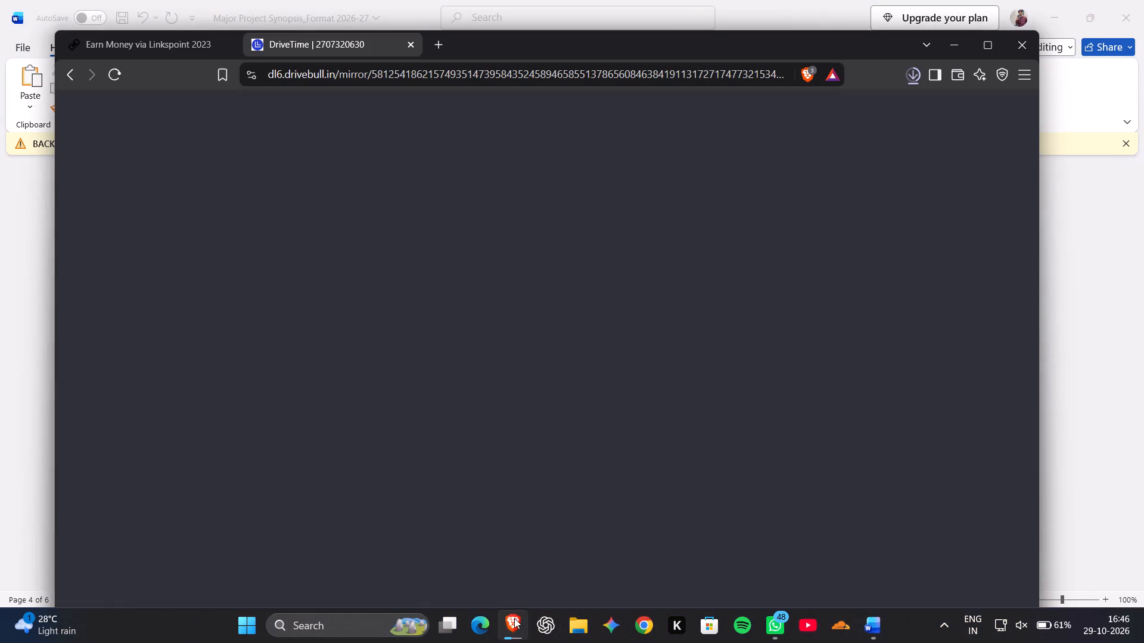
pyautogui.click(913, 73)
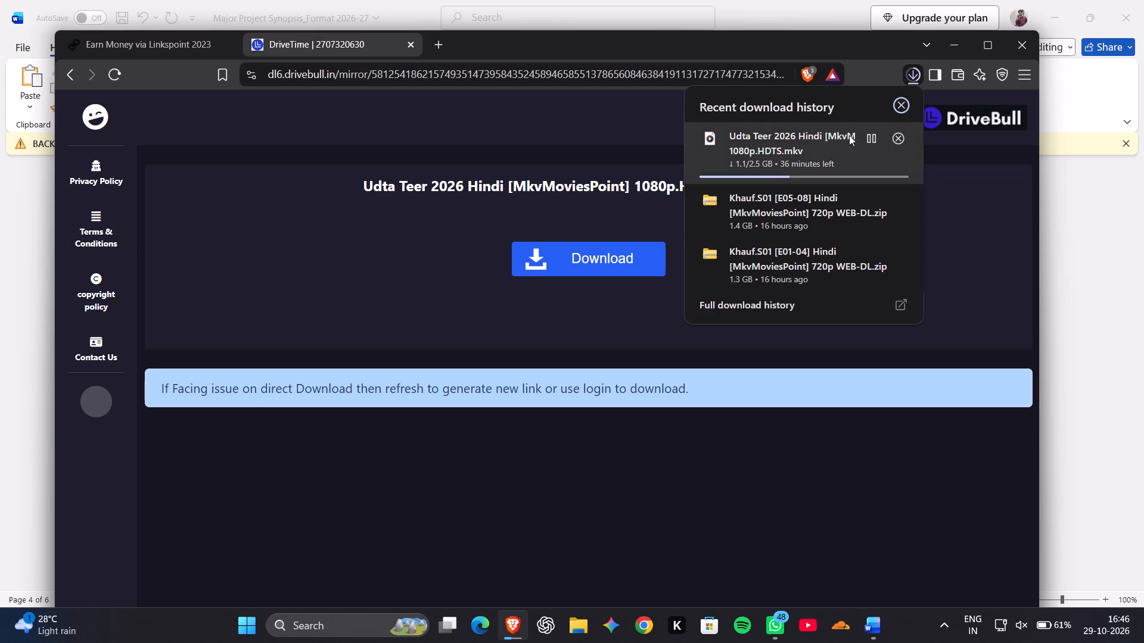
pyautogui.click(868, 136)
# Close all Brave tabs and exit the browser despite the pending download, returning to the synopsis document in Word.
pyautogui.click(1005, 43)
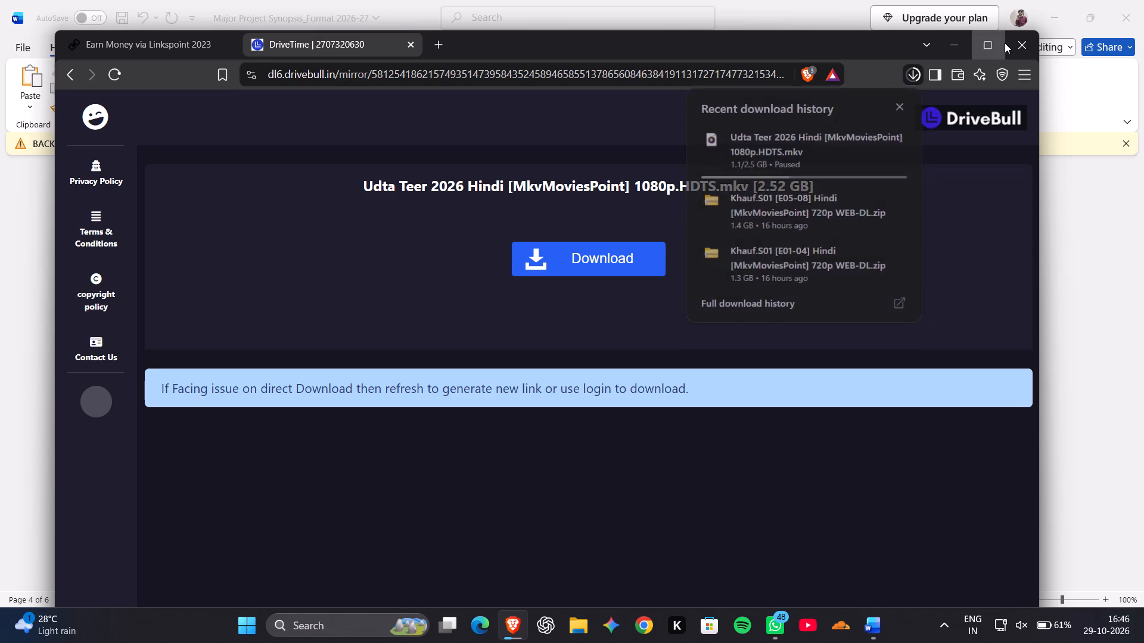
pyautogui.click(1125, 12)
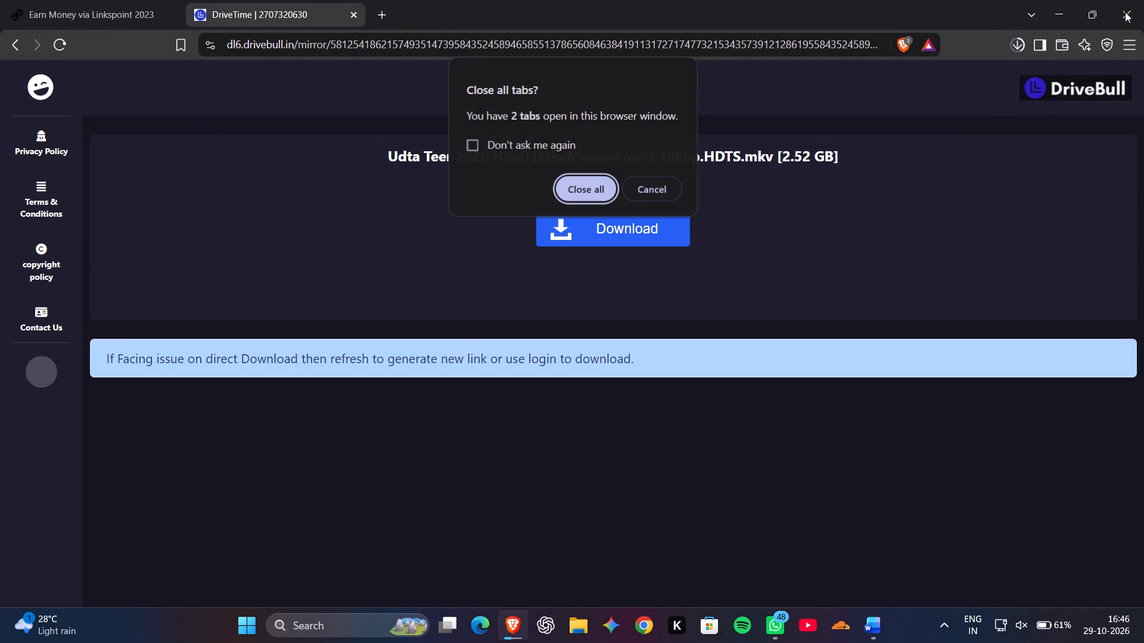
pyautogui.click(572, 189)
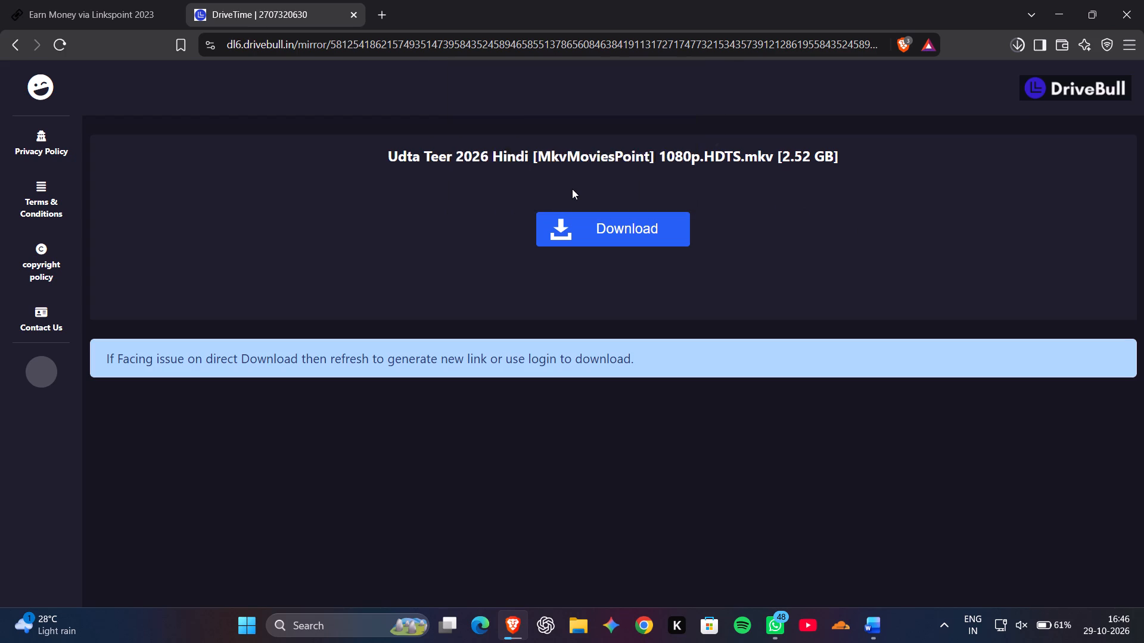
pyautogui.click(638, 146)
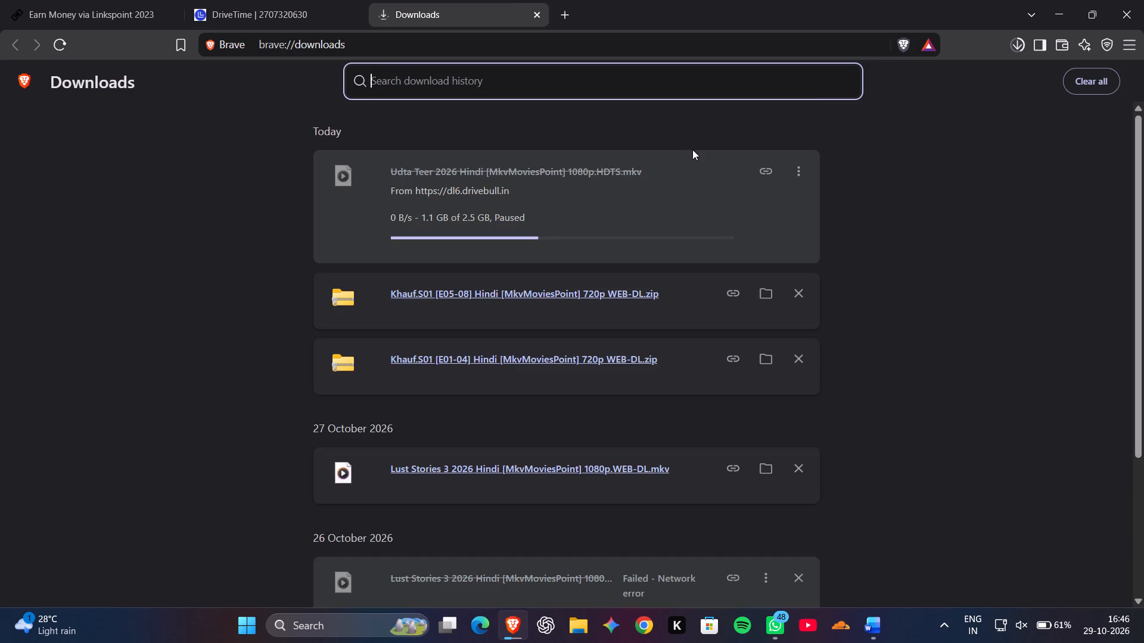
pyautogui.click(1111, 10)
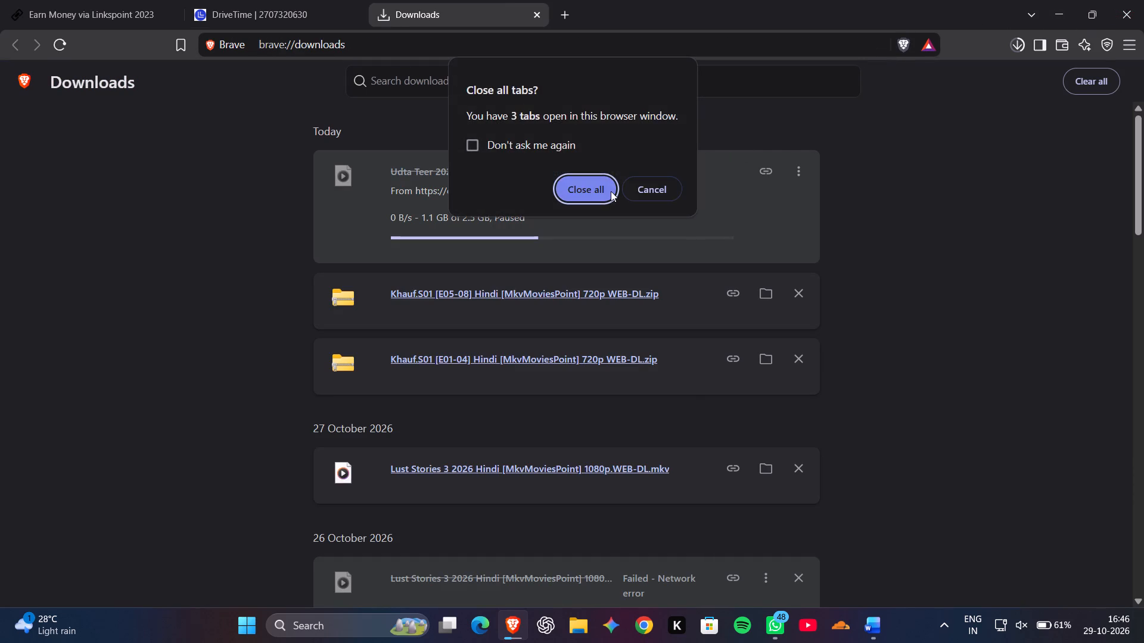
pyautogui.click(611, 191)
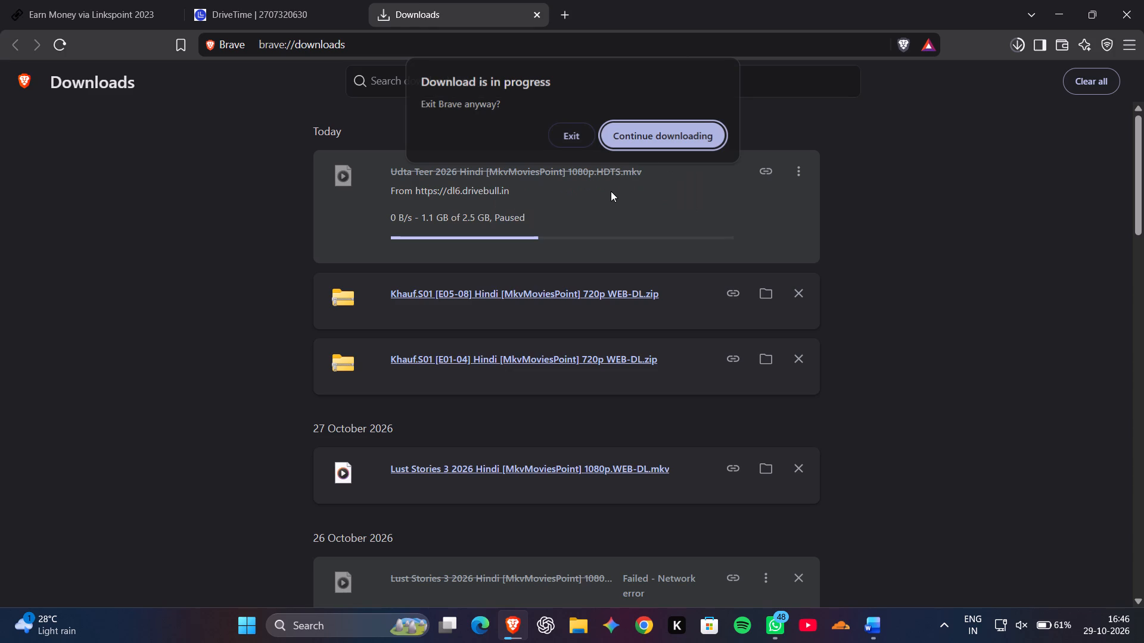
pyautogui.click(574, 149)
pyautogui.click(571, 136)
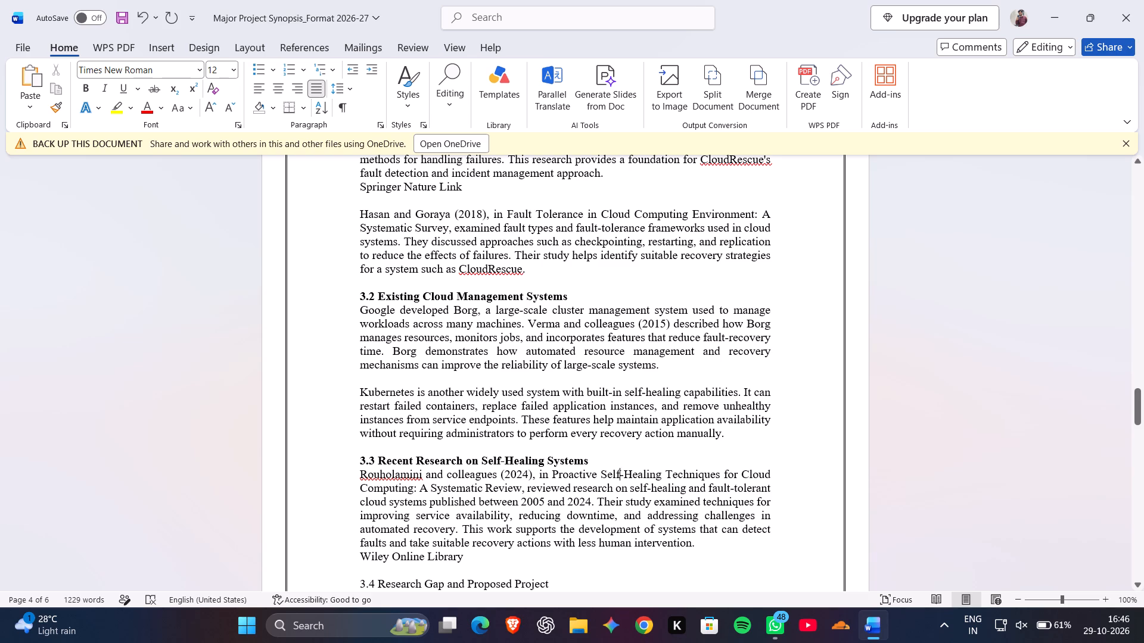
# Delete the "Wiley Online Library" source line ending section 3.3, keeping one blank line before heading 3.4.
pyautogui.scroll(-2, 424, 464)
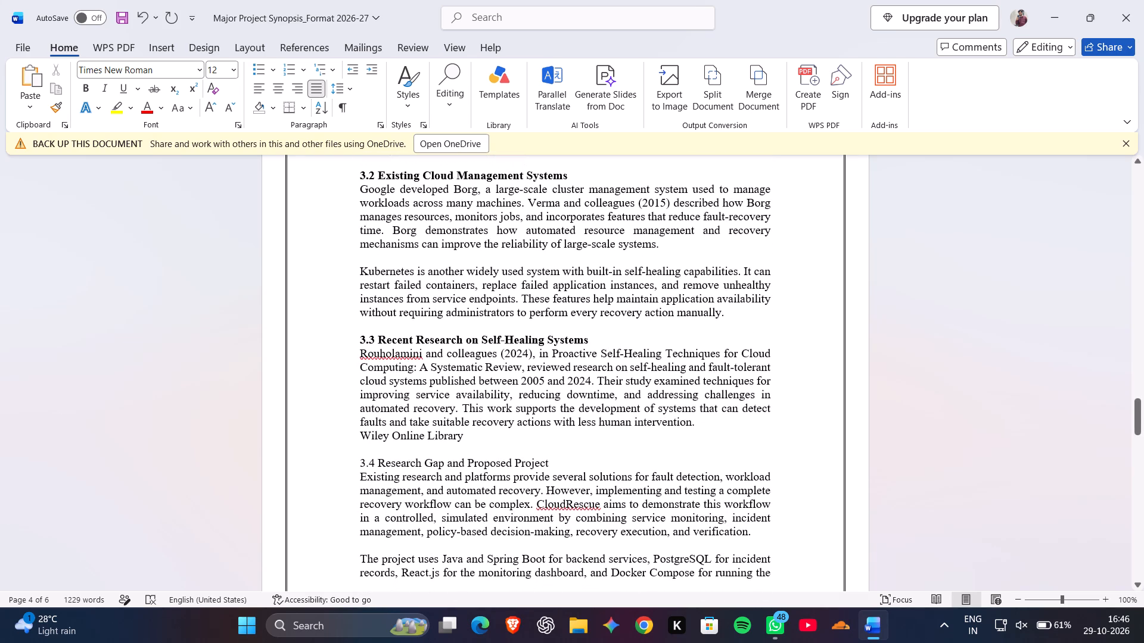
pyautogui.click(475, 439)
pyautogui.press('BackSpace')
pyautogui.press('BackSpace')
pyautogui.press('BackSpace')
pyautogui.press('BackSpace')
pyautogui.press('BackSpace')
pyautogui.press('BackSpace')
pyautogui.press('BackSpace')
pyautogui.press('BackSpace')
pyautogui.press('BackSpace')
pyautogui.press('BackSpace')
pyautogui.press('BackSpace')
pyautogui.press('BackSpace')
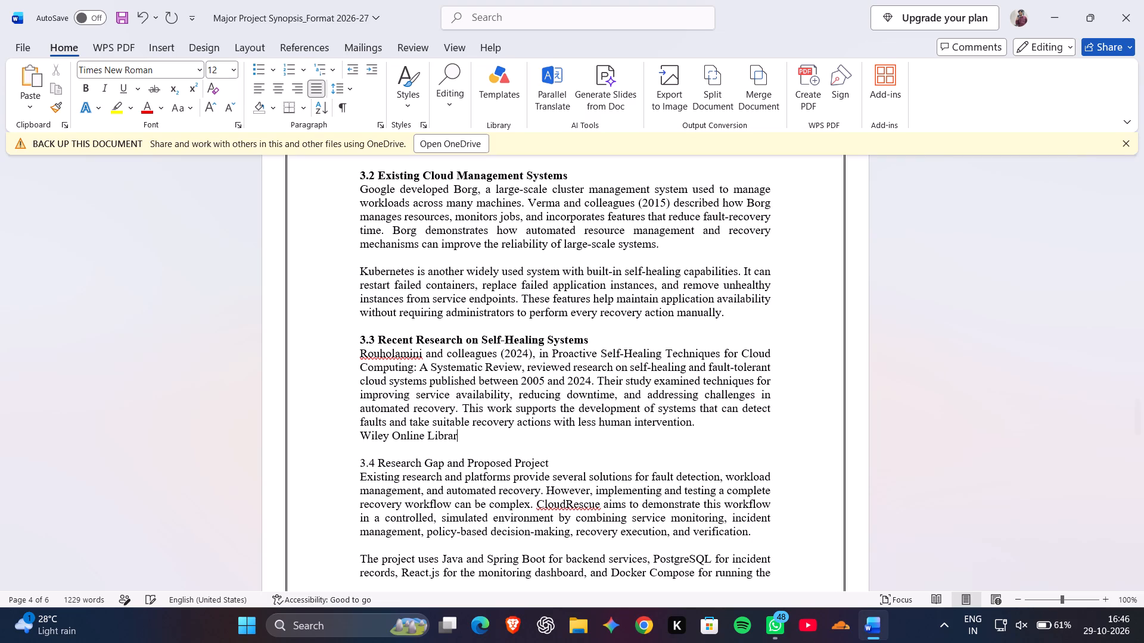
pyautogui.press('BackSpace')
pyautogui.press('BackSpace')
pyautogui.press('BackSpace')
pyautogui.press('BackSpace')
pyautogui.press('BackSpace')
pyautogui.press('BackSpace')
pyautogui.press('BackSpace')
pyautogui.press('BackSpace')
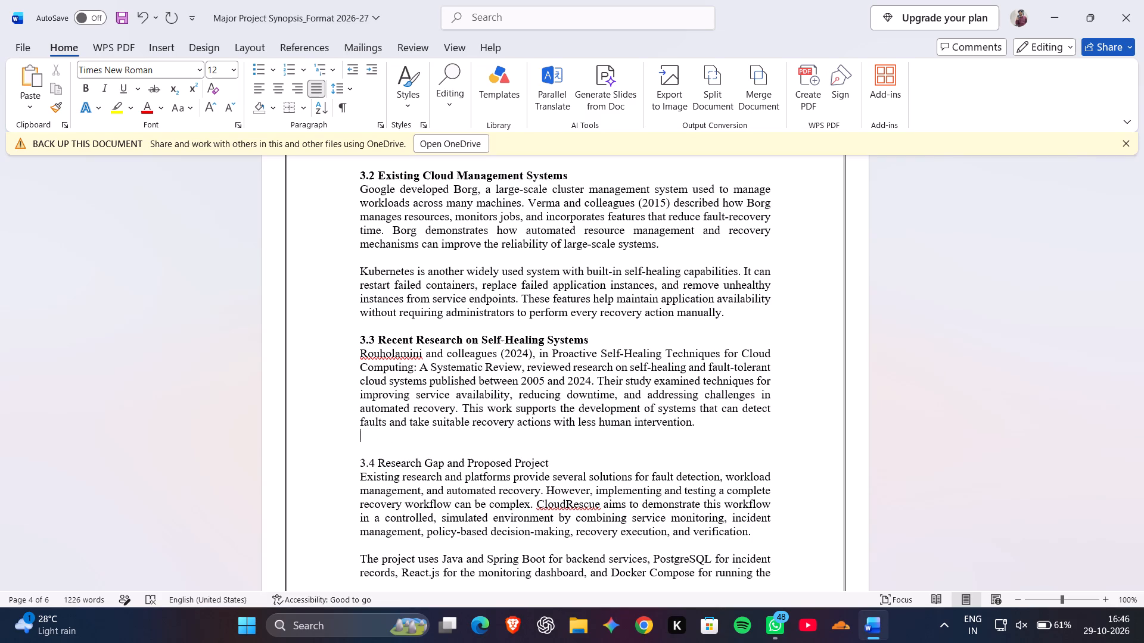
pyautogui.press('BackSpace')
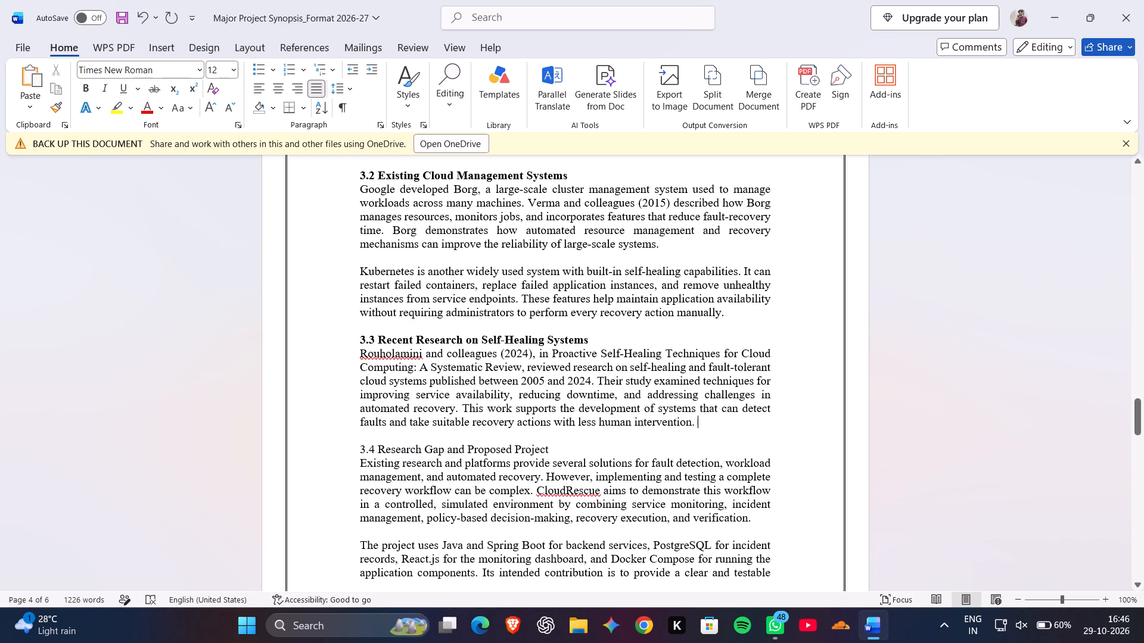
# Make the heading "3.4 Research Gap and Proposed Project" bold.
pyautogui.tripleClick(405, 449)
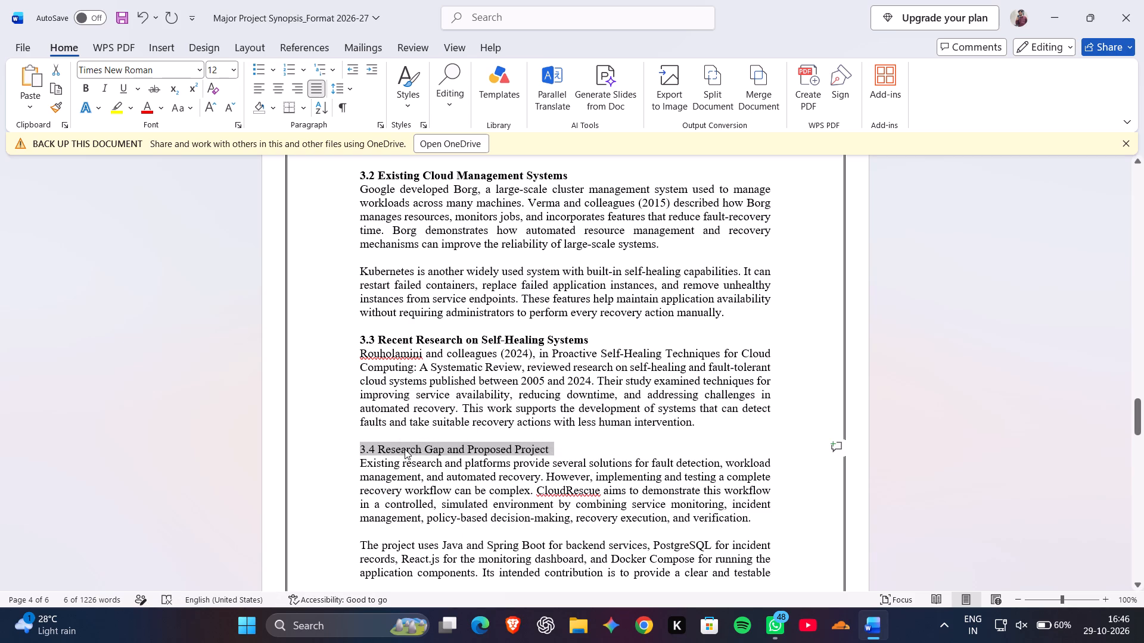
pyautogui.hotkey('ctrl', 'b')
pyautogui.click(533, 402)
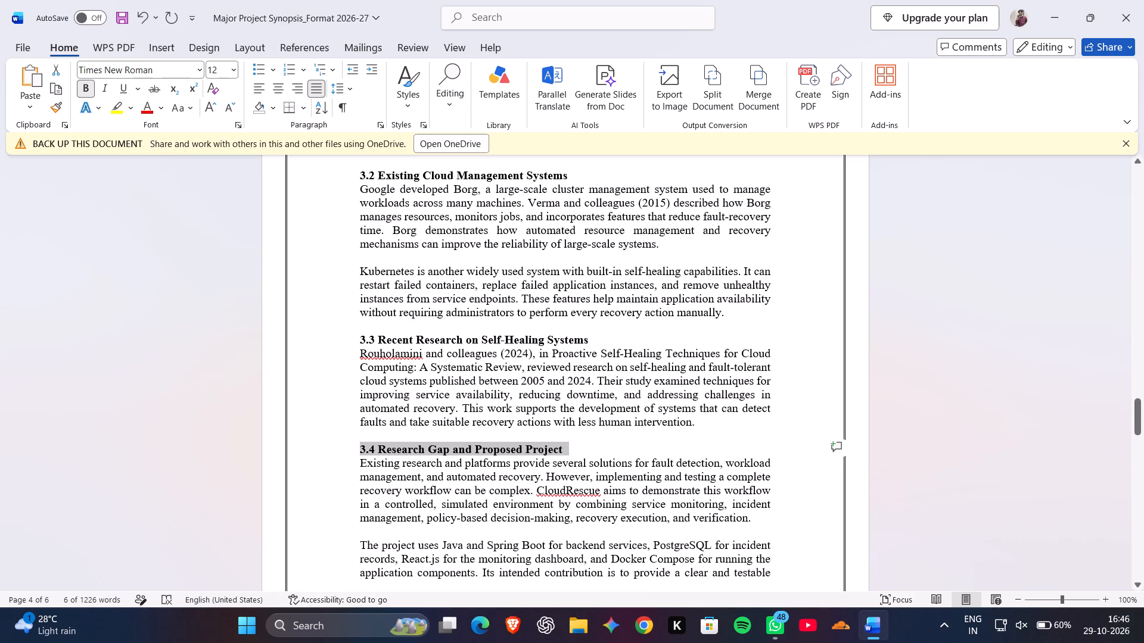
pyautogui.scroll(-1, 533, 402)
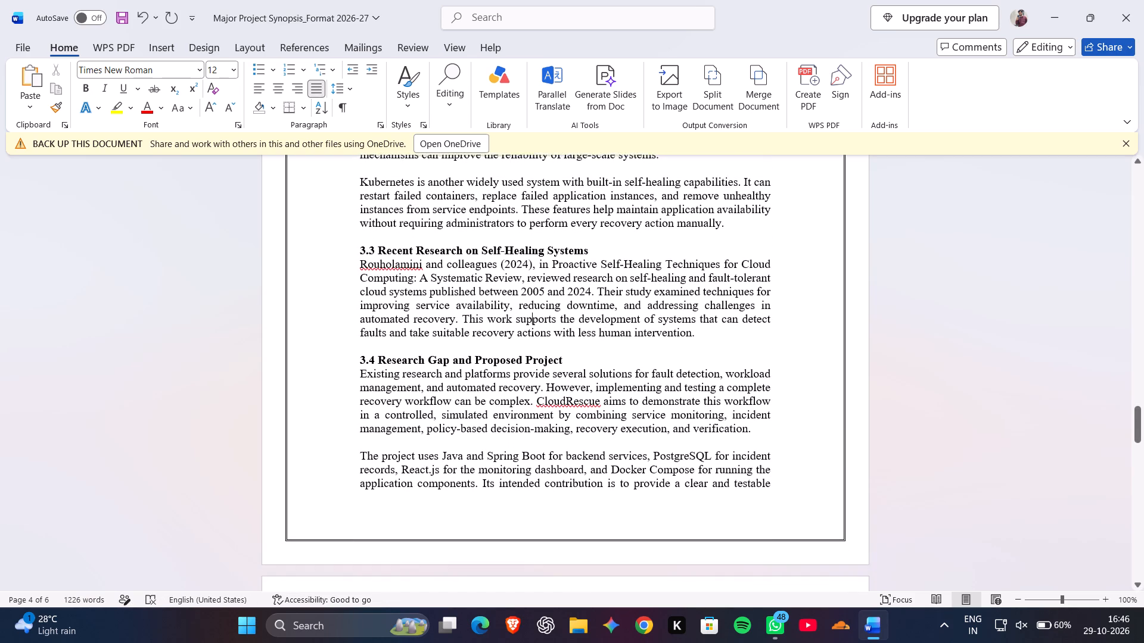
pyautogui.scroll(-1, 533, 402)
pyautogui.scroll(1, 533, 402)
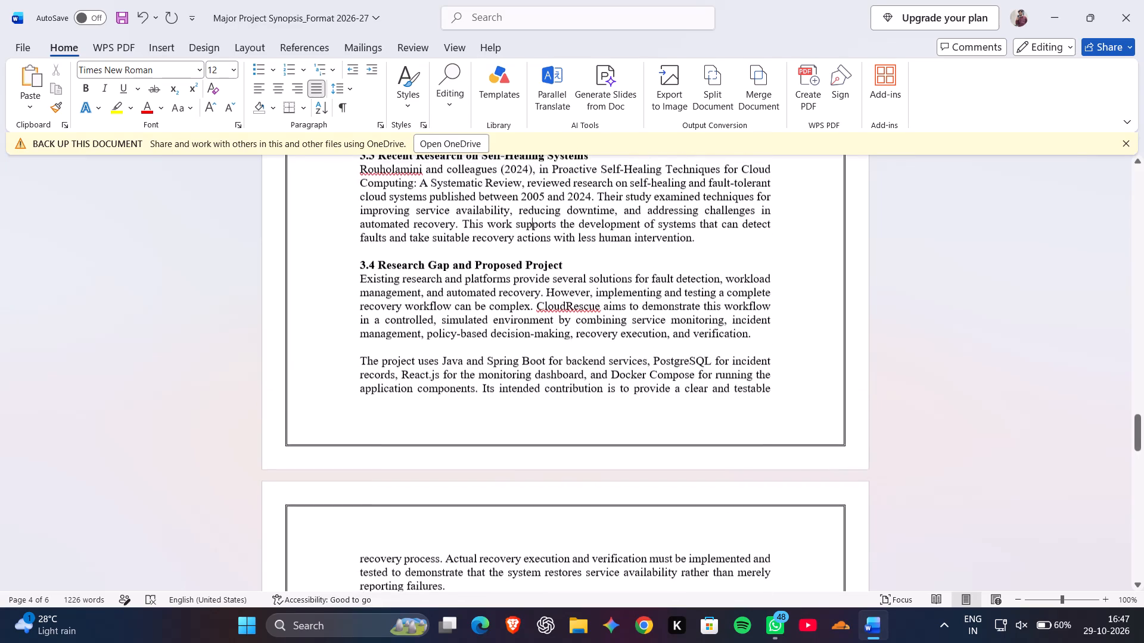
# Delete the "Springer Nature Link" source line below the Kumari and Kaur paragraph in section 3.1.
pyautogui.scroll(1, 533, 402)
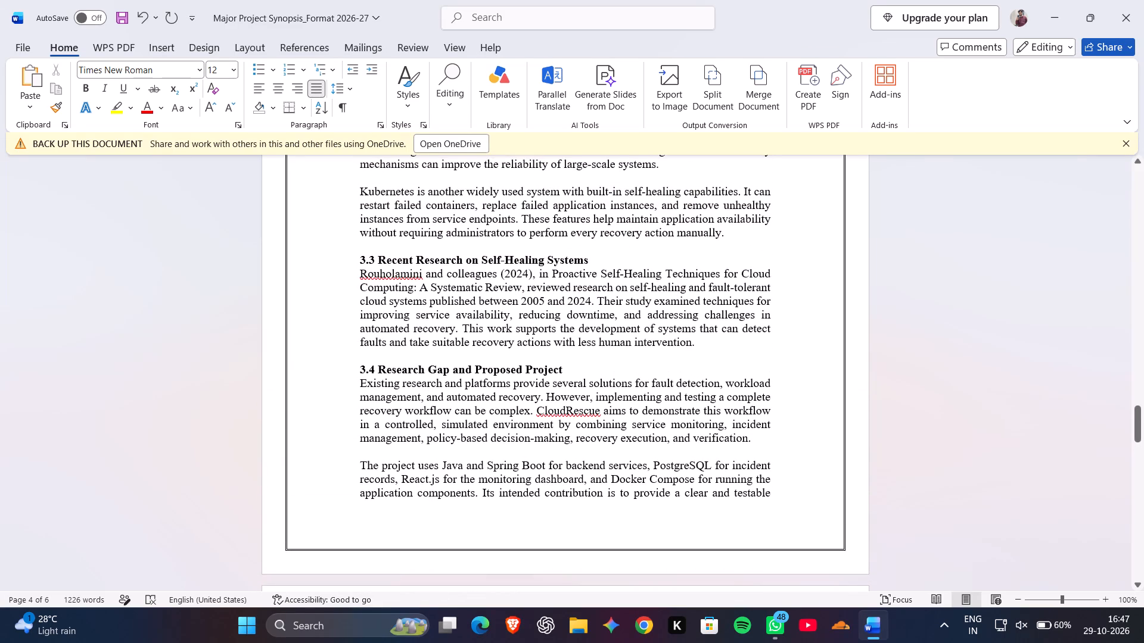
pyautogui.scroll(4, 356, 454)
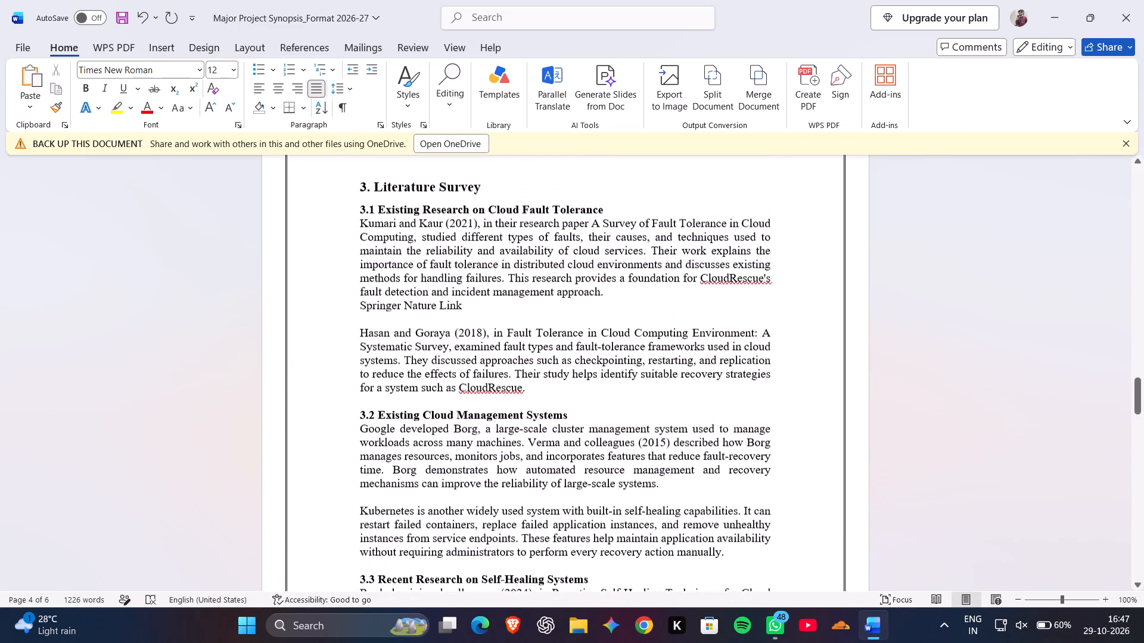
pyautogui.click(492, 310)
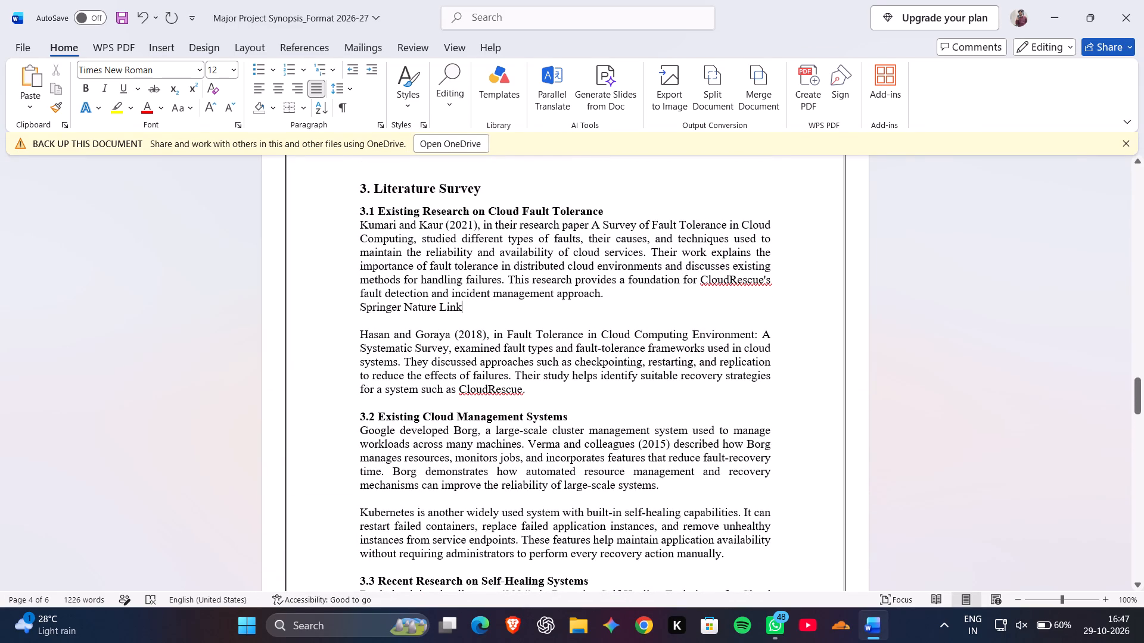
pyautogui.press('BackSpace')
pyautogui.press('BackSpace')
pyautogui.press('BackSpace')
pyautogui.press('BackSpace')
pyautogui.press('BackSpace')
pyautogui.press('BackSpace')
pyautogui.press('BackSpace')
pyautogui.press('BackSpace')
pyautogui.press('BackSpace')
pyautogui.press('BackSpace')
pyautogui.press('BackSpace')
pyautogui.press('BackSpace')
pyautogui.press('BackSpace')
pyautogui.press('BackSpace')
pyautogui.press('BackSpace')
pyautogui.press('BackSpace')
pyautogui.press('BackSpace')
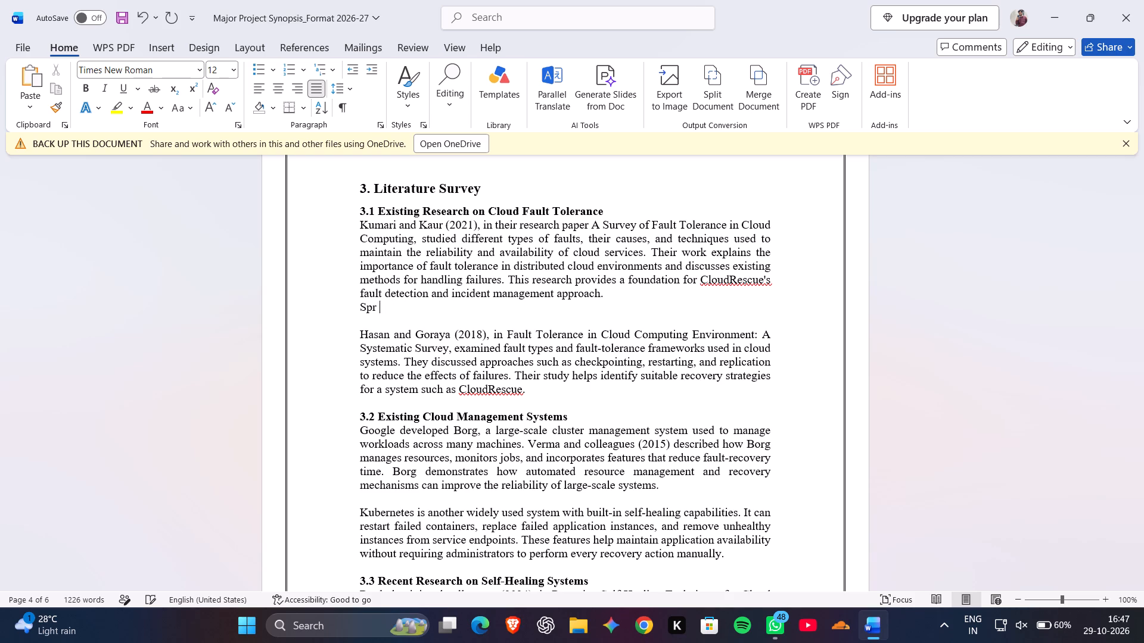
pyautogui.press('BackSpace')
pyautogui.press('BackSpace')
pyautogui.press('BackSpace')
pyautogui.press('BackSpace')
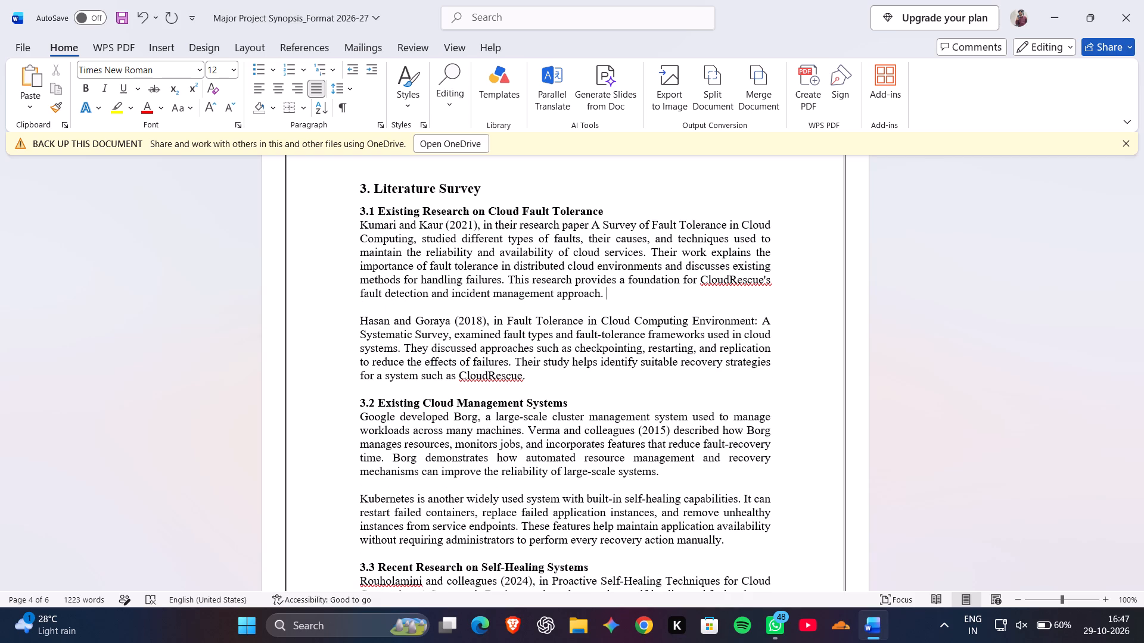
# Remove the blank line between the Kumari and Kaur paragraph and the Hasan and Goraya paragraph in section 3.1.
pyautogui.press('Down')
pyautogui.press('BackSpace')
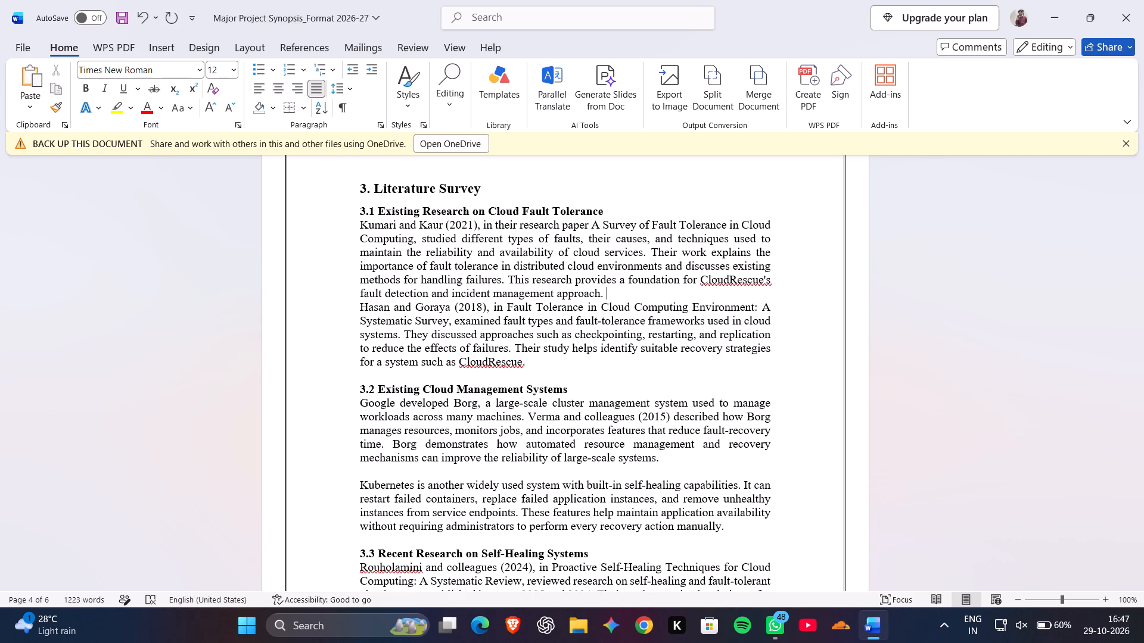
# Remove the blank line between the Google Borg paragraph and the Kubernetes paragraph in section 3.2.
pyautogui.scroll(-1, 508, 415)
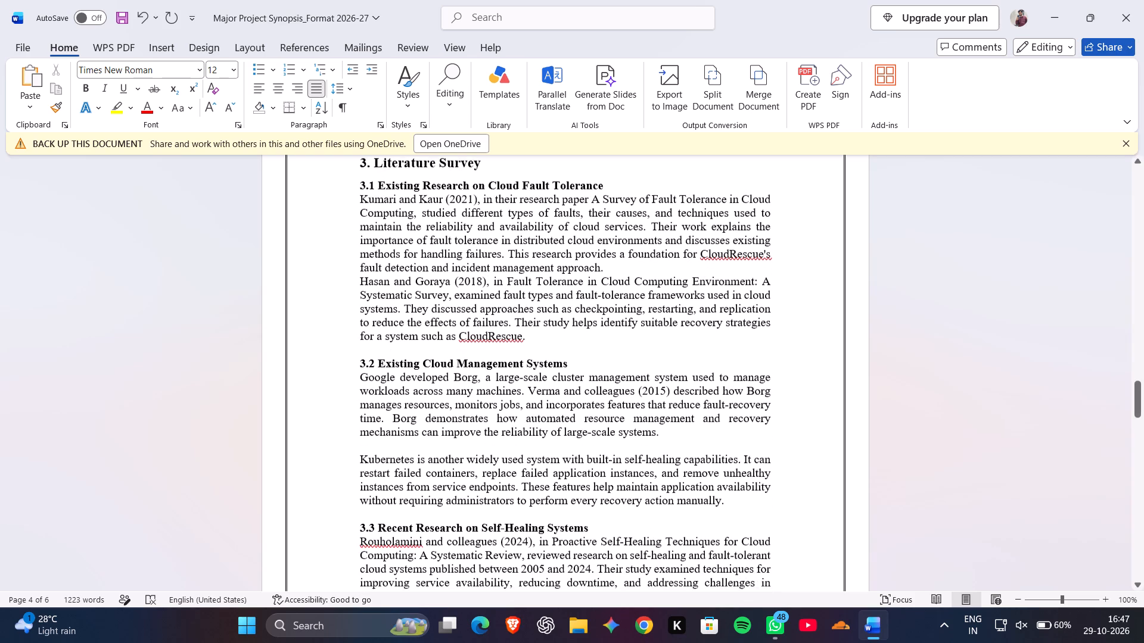
pyautogui.scroll(-1, 508, 415)
pyautogui.click(503, 413)
pyautogui.press('=')
pyautogui.press('BackSpace')
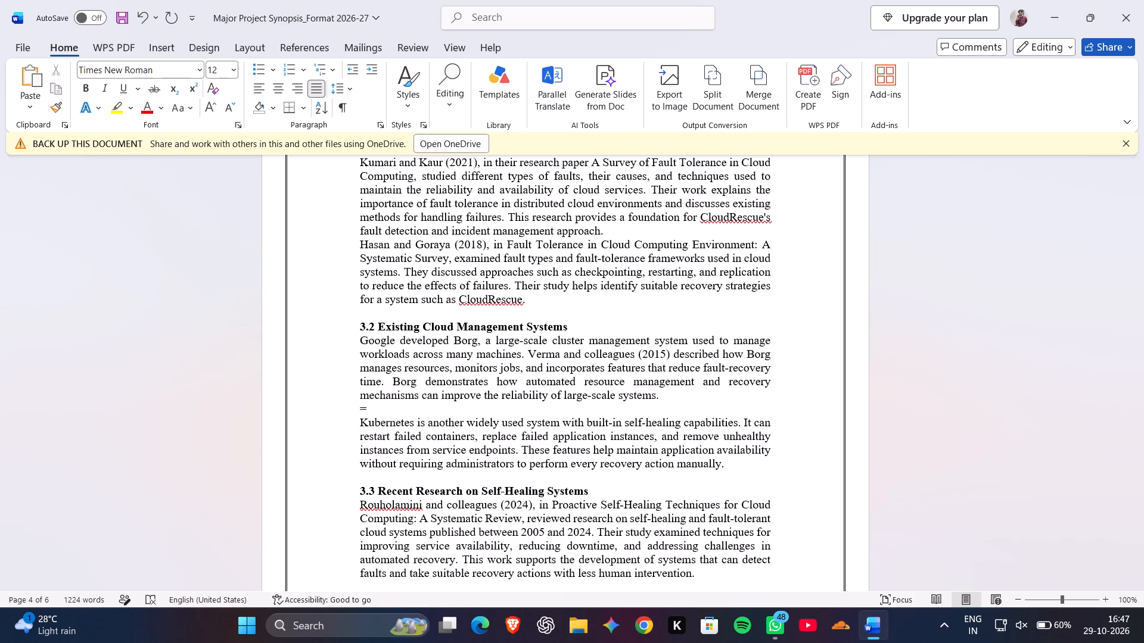
pyautogui.press('BackSpace')
pyautogui.scroll(-1, 503, 413)
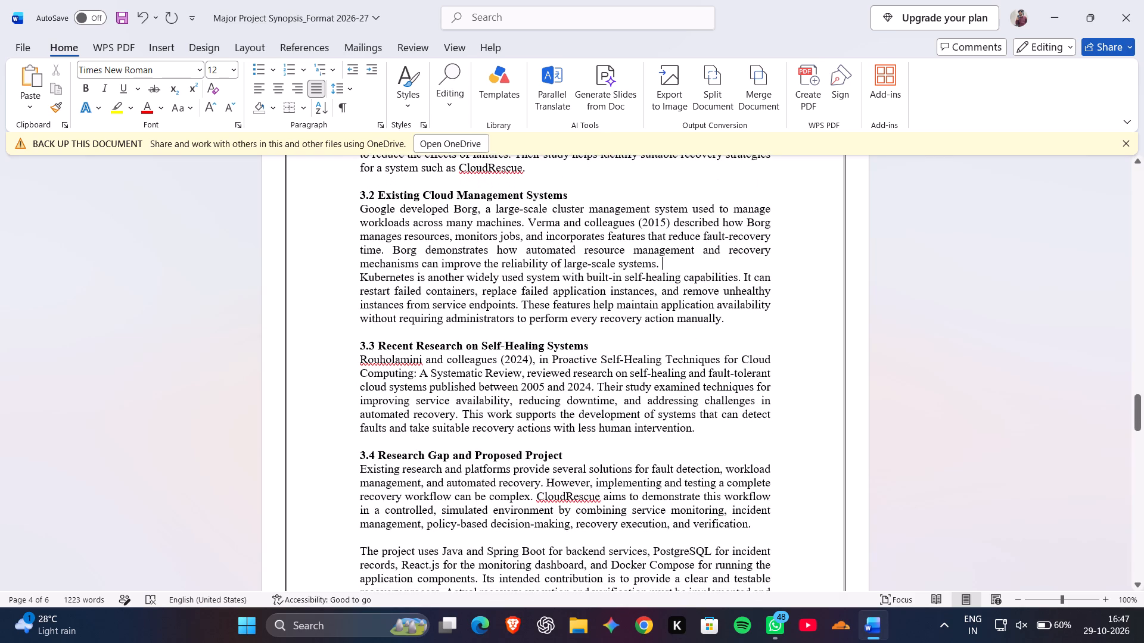
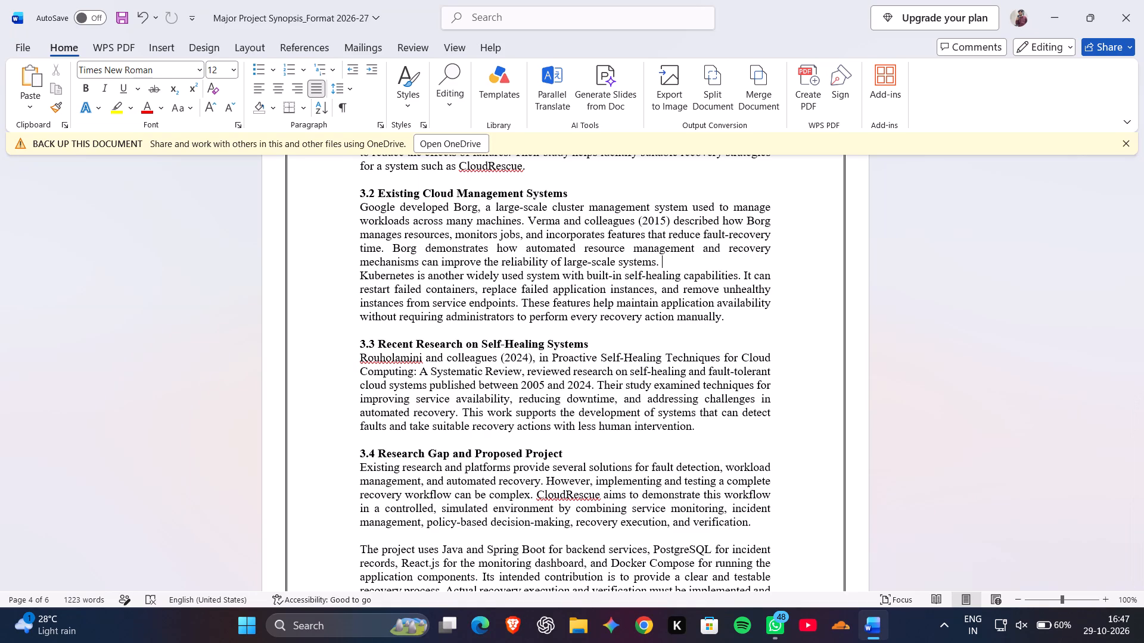
# Delete the blank line between the two paragraphs of section 3.4, before "The project uses Java and Spring Boot".
pyautogui.click(503, 538)
pyautogui.press('BackSpace')
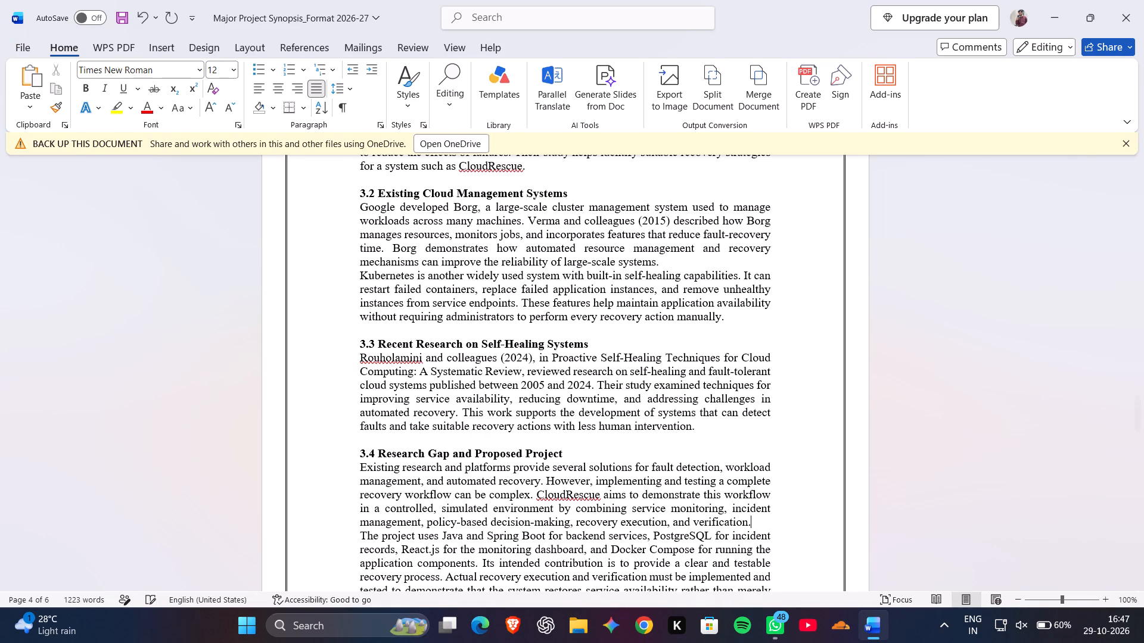
# Insert a blank line after the last paragraph of section 3.4, ahead of the heading "4. Feasibility Study:".
pyautogui.scroll(-3, 503, 538)
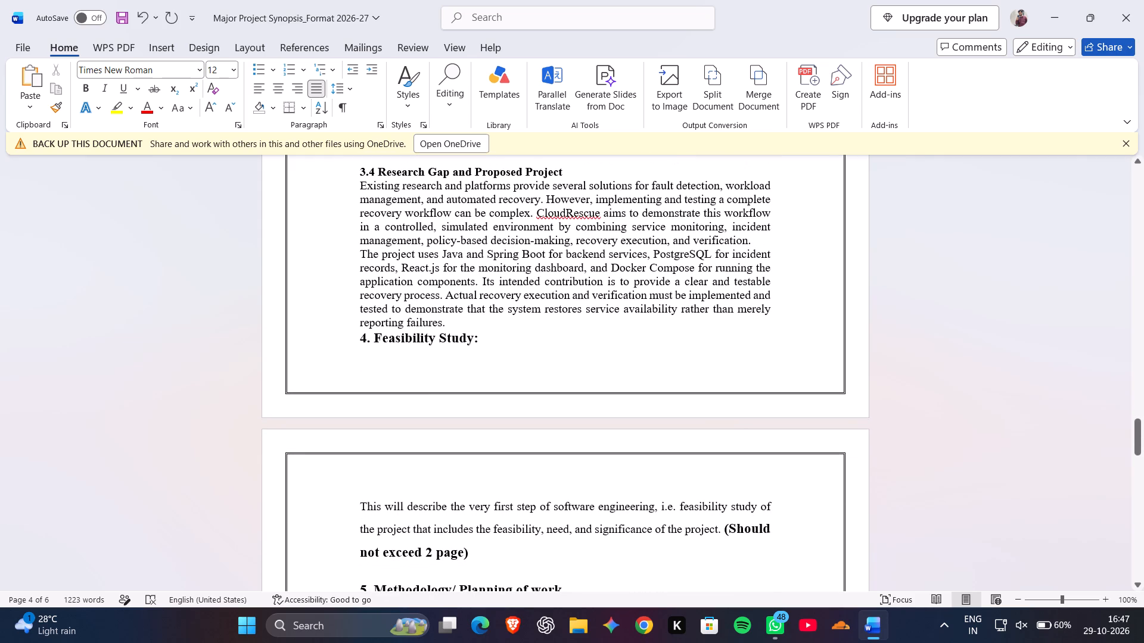
pyautogui.click(449, 327)
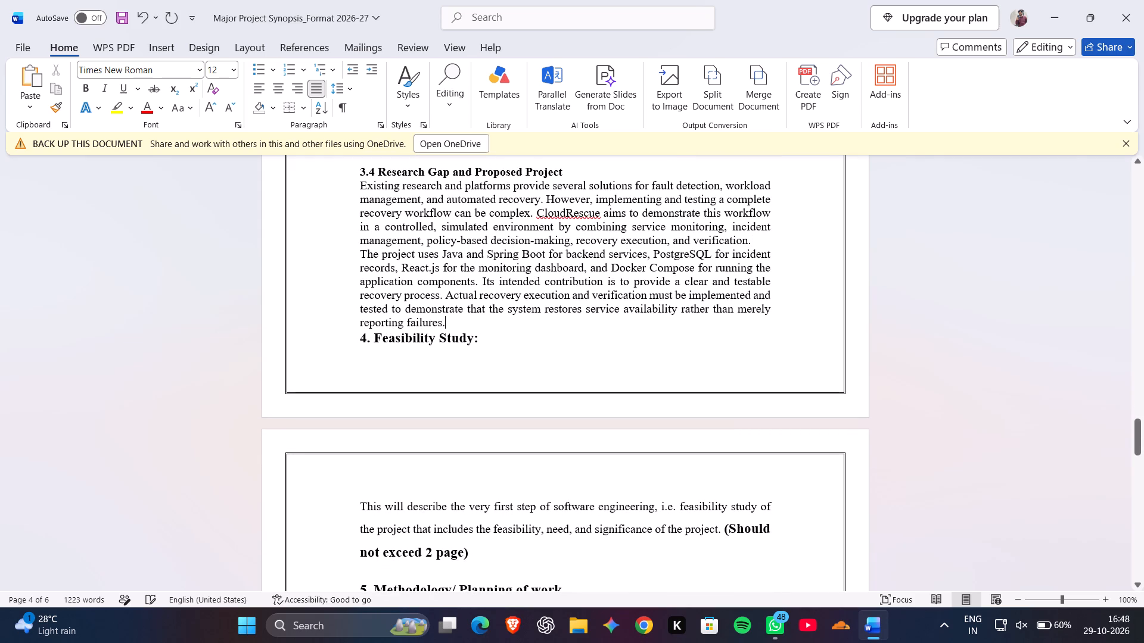
pyautogui.press('Return')
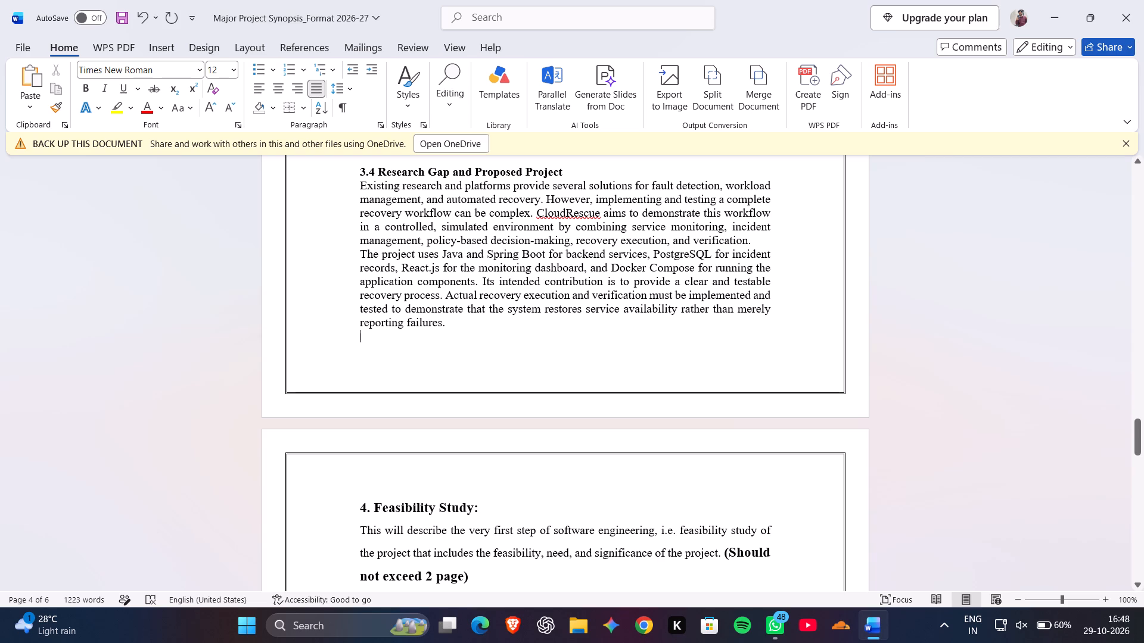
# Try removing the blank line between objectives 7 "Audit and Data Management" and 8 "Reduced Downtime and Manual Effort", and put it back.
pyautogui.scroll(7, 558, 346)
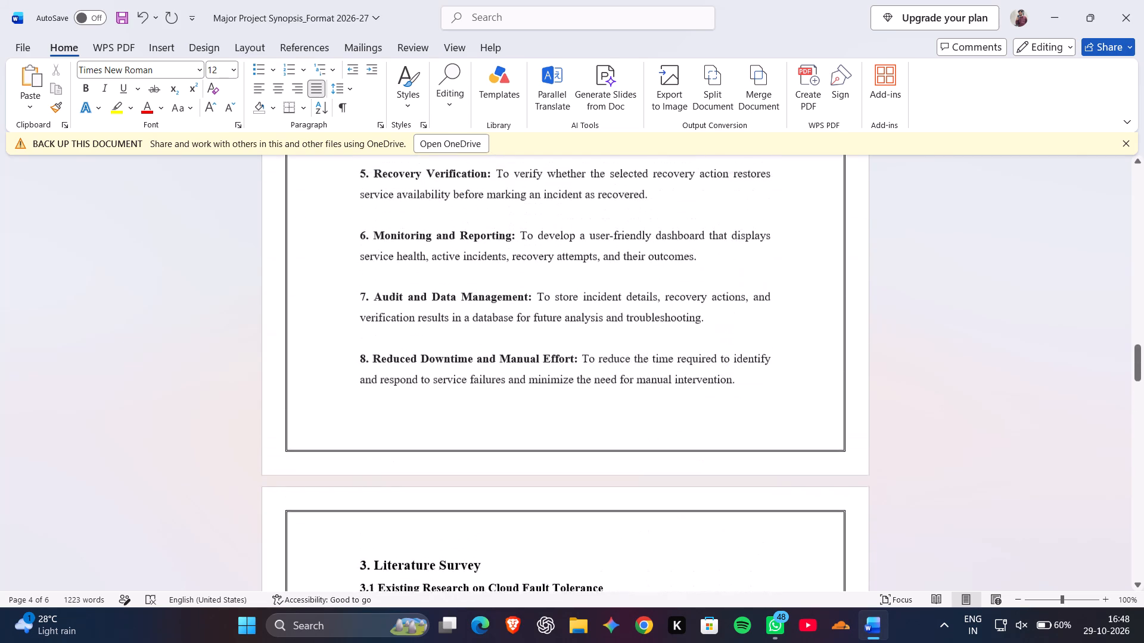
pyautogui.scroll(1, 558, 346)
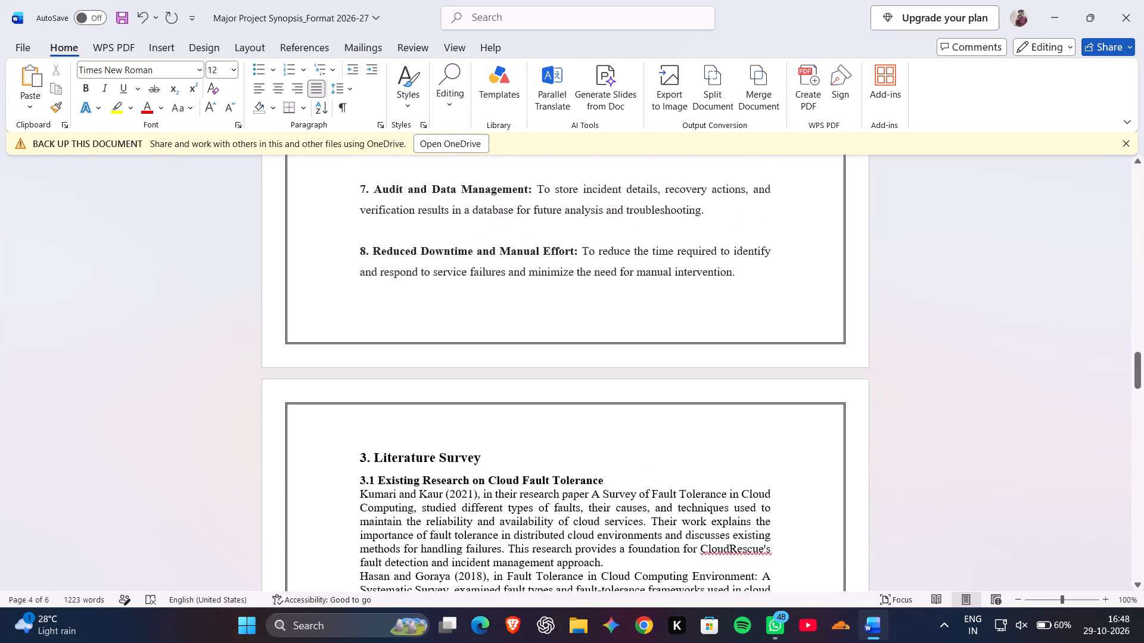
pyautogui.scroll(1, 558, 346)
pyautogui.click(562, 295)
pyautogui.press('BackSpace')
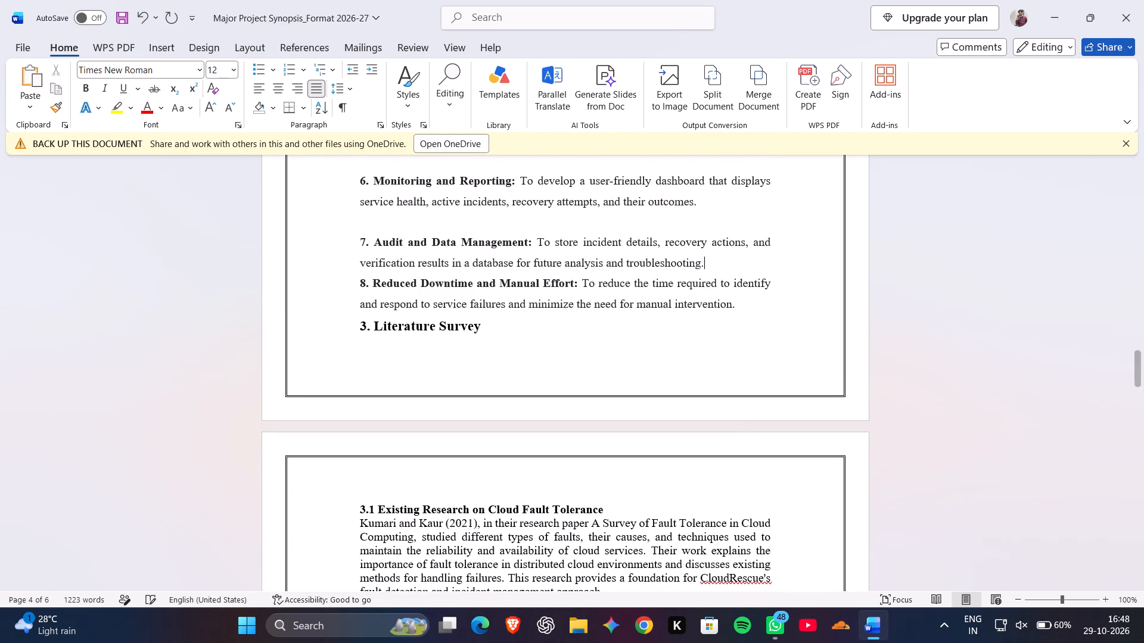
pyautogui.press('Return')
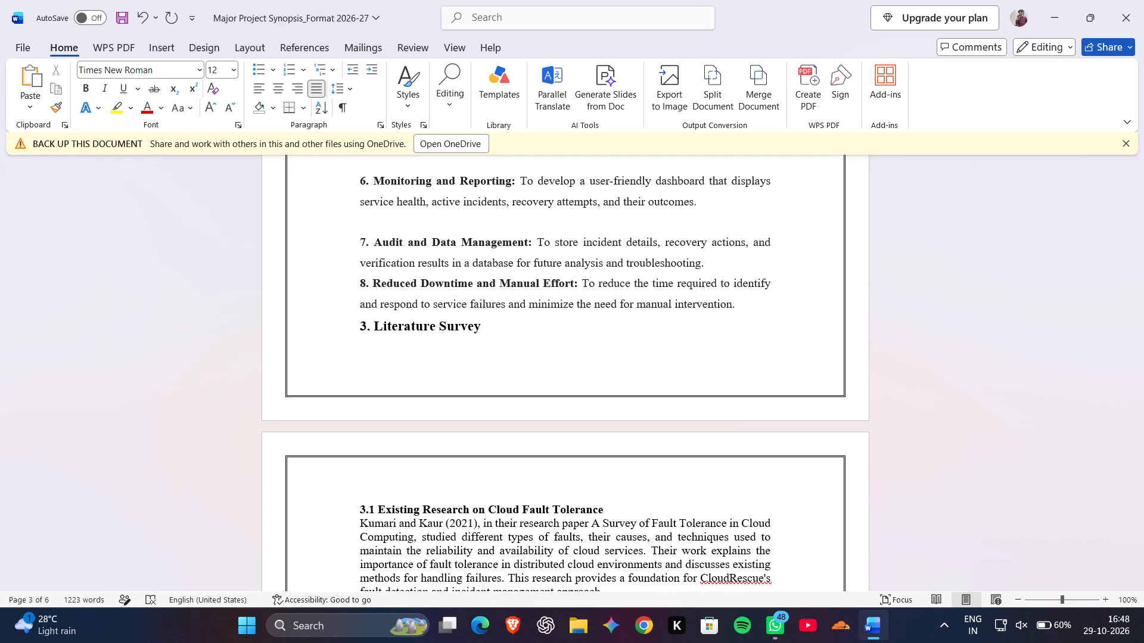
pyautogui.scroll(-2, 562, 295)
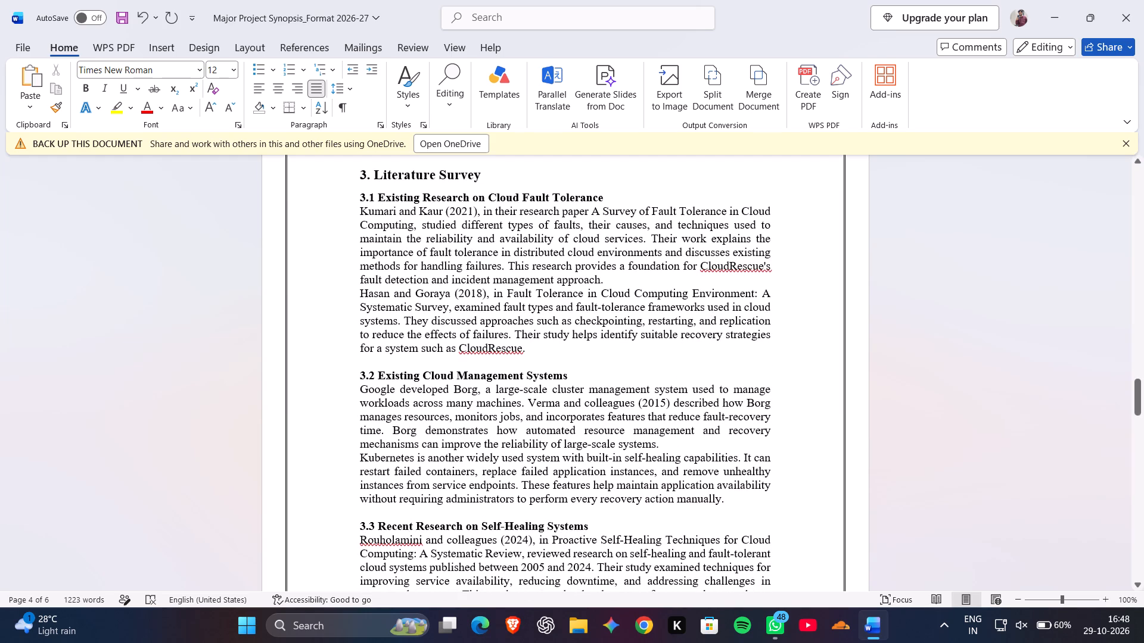
# Delete the entire placeholder paragraph under "4. Feasibility Study:", including the bold "(Should not exceed 2 page)" note, leaving an empty line beneath the heading.
pyautogui.scroll(-2, 610, 279)
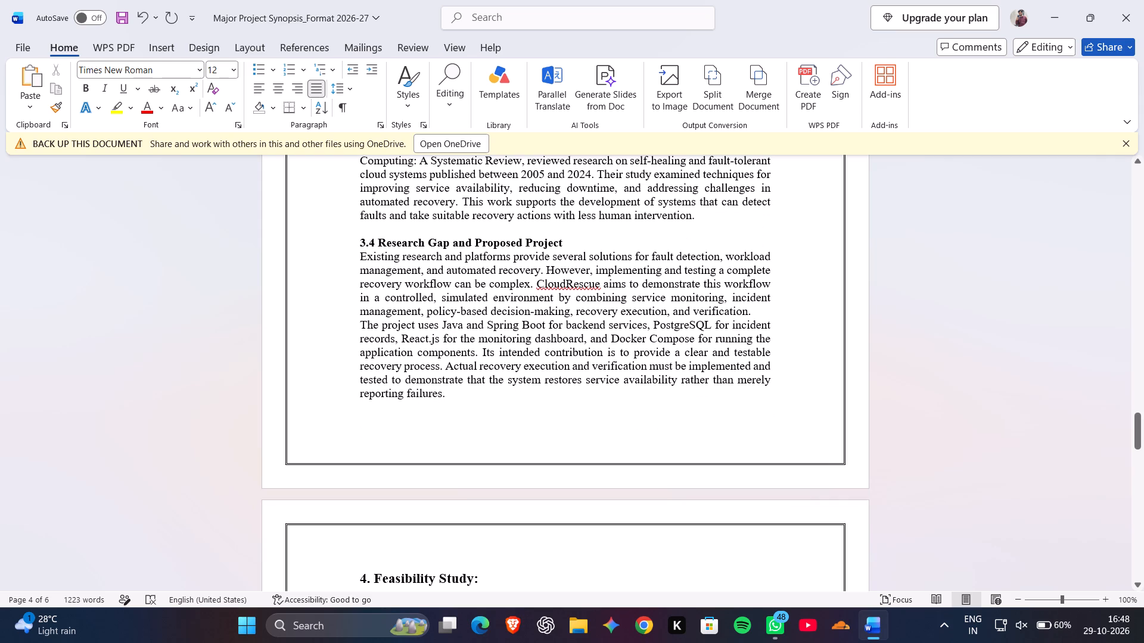
pyautogui.scroll(-2, 618, 371)
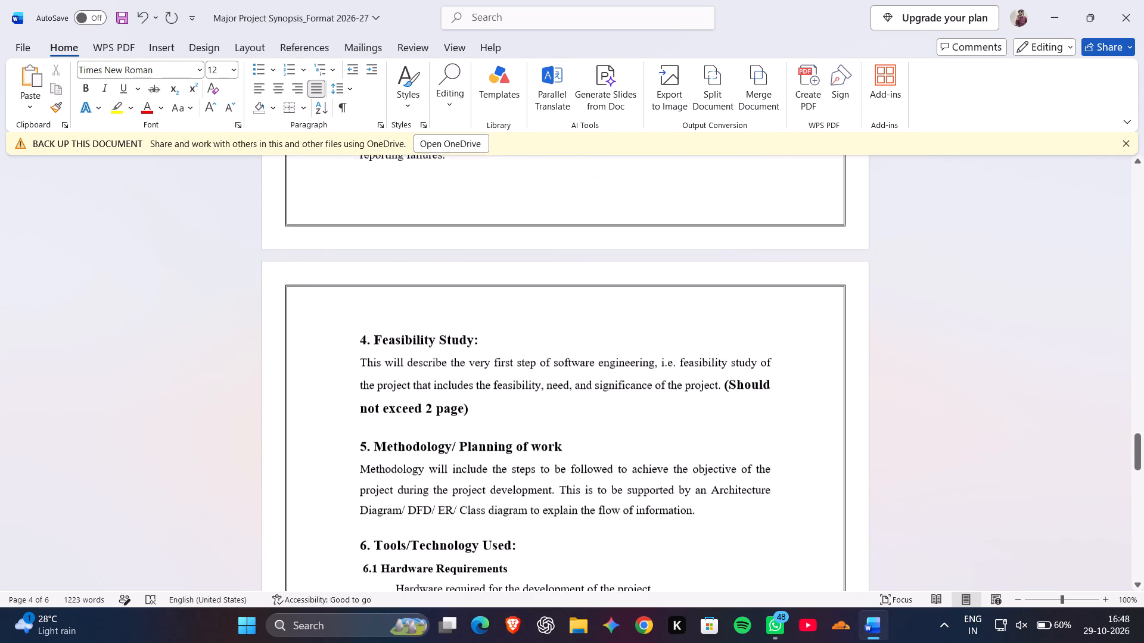
pyautogui.scroll(-1, 618, 371)
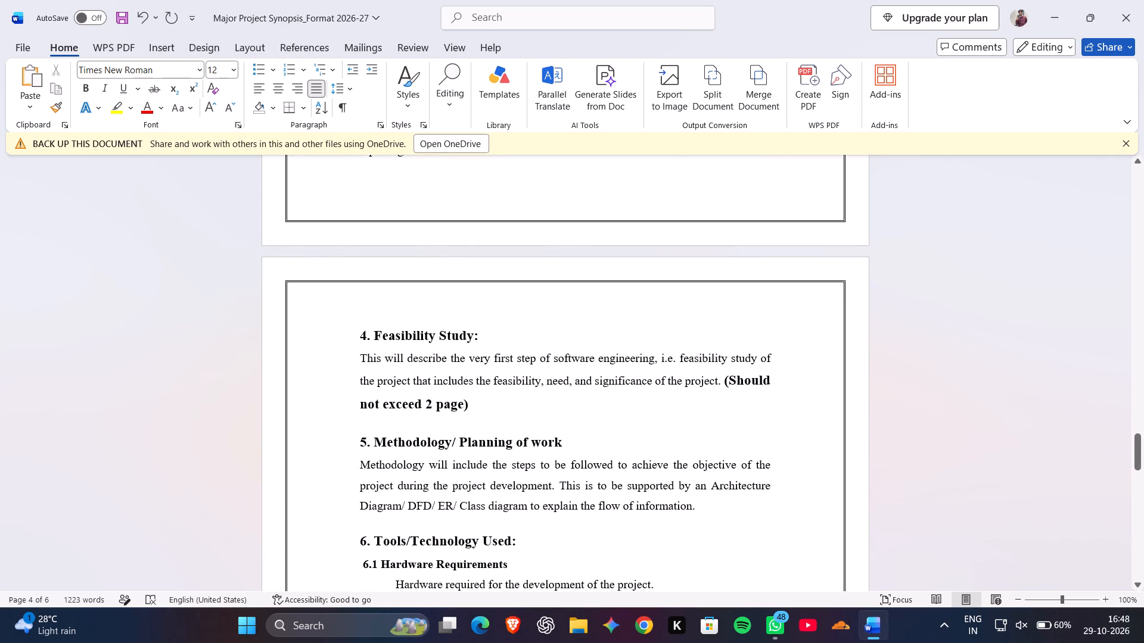
pyautogui.moveTo(362, 356); pyautogui.dragTo(785, 377)
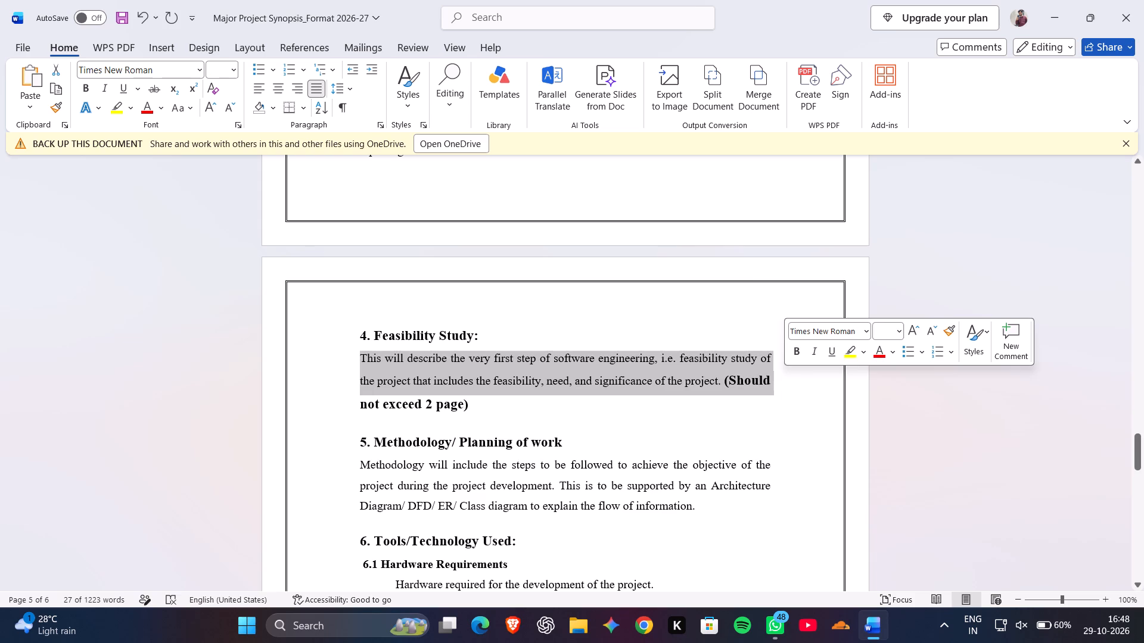
pyautogui.press('BackSpace')
pyautogui.press('Right')
pyautogui.press('Right')
pyautogui.press('Right')
pyautogui.press('Right')
pyautogui.press('Right')
pyautogui.press('Right')
pyautogui.press('Right')
pyautogui.press('Right')
pyautogui.press('Right')
pyautogui.press('Right')
pyautogui.press('Right')
pyautogui.press('Right')
pyautogui.press('Right')
pyautogui.press('Right')
pyautogui.press('Right')
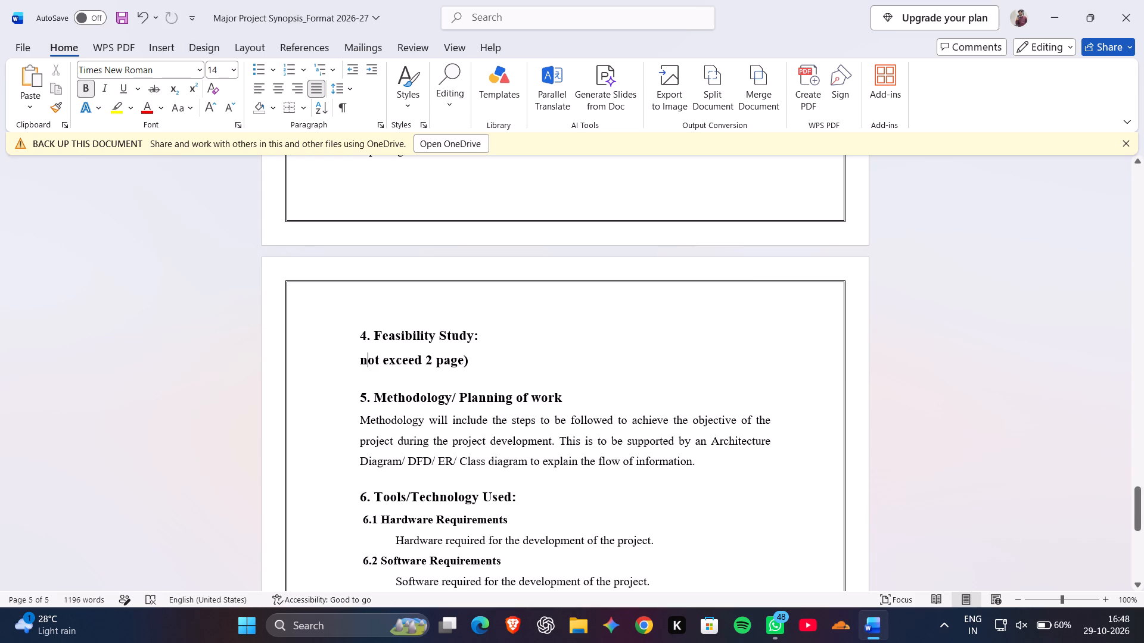
pyautogui.press('Right')
pyautogui.press('Right')
pyautogui.press('Right')
pyautogui.press('BackSpace')
pyautogui.press('BackSpace')
pyautogui.press('BackSpace')
pyautogui.press('BackSpace')
pyautogui.press('BackSpace')
pyautogui.press('BackSpace')
pyautogui.press('BackSpace')
pyautogui.press('BackSpace')
pyautogui.press('BackSpace')
pyautogui.press('BackSpace')
pyautogui.press('BackSpace')
pyautogui.press('BackSpace')
pyautogui.press('BackSpace')
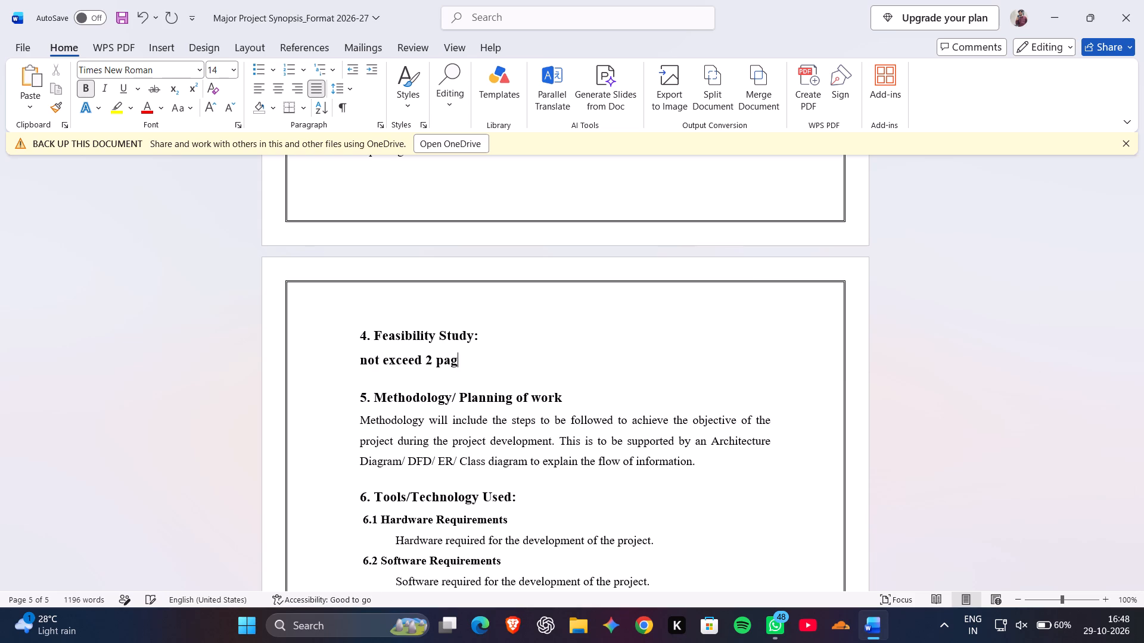
pyautogui.press('BackSpace')
pyautogui.press('BackSpace')
pyautogui.press('BackSpace')
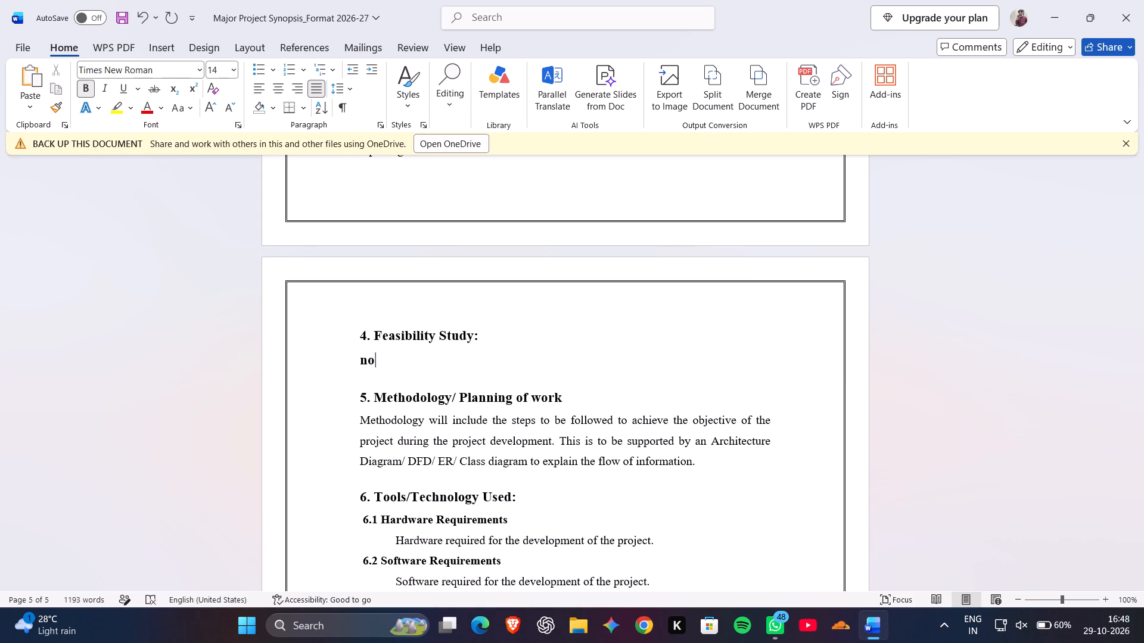
pyautogui.press('BackSpace')
pyautogui.press('BackSpace')
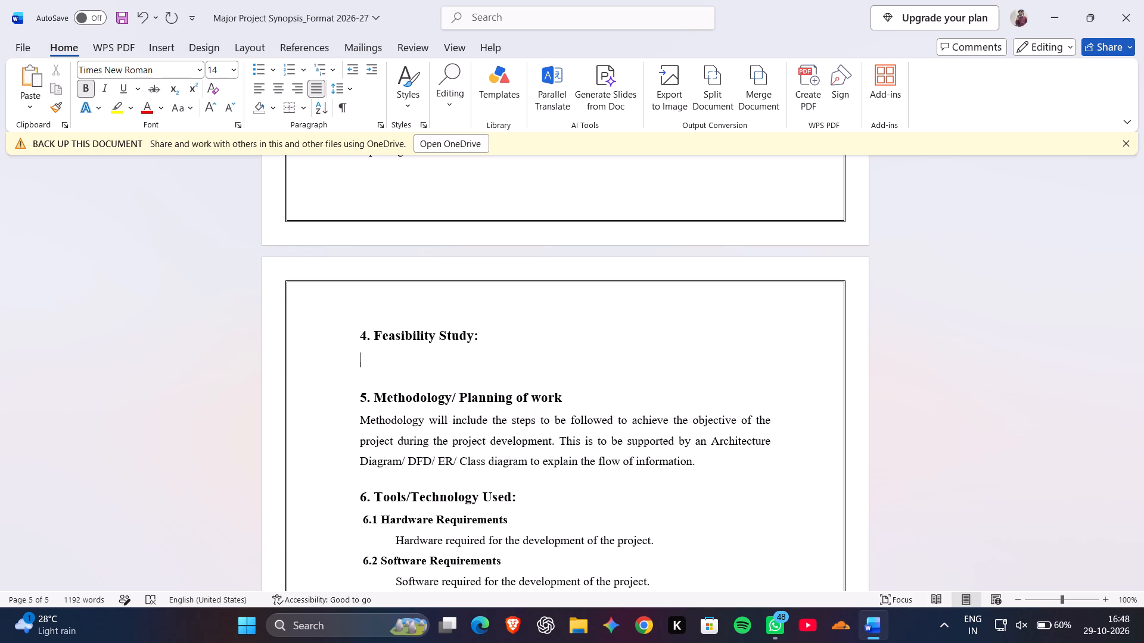
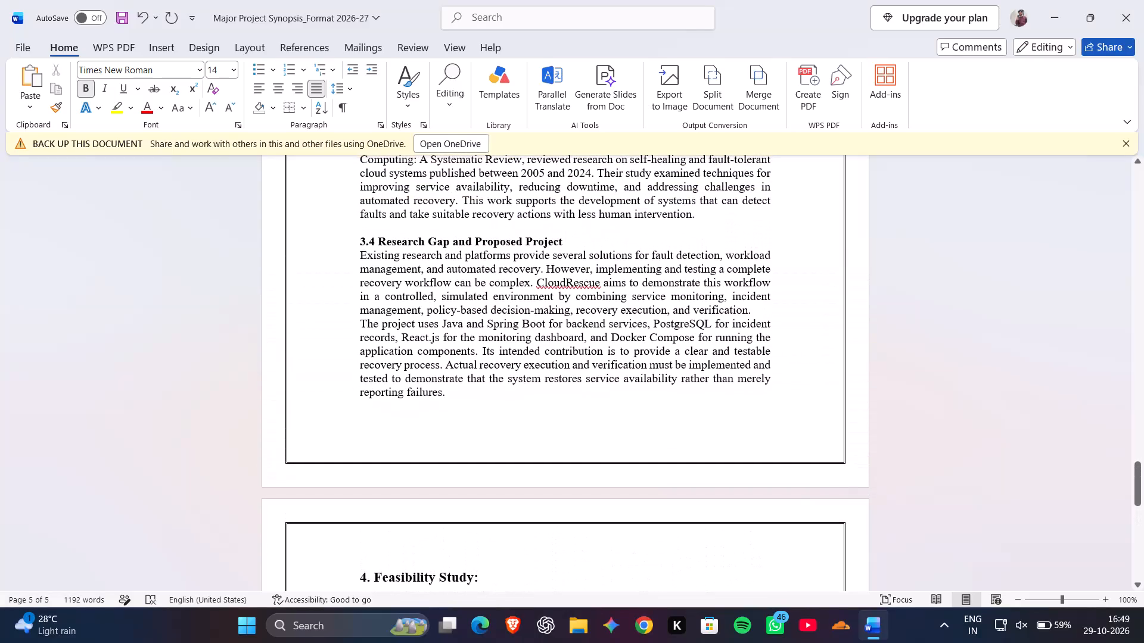
# Save the Major Project Synopsis document and close it.
pyautogui.hotkey('ctrl', 's')
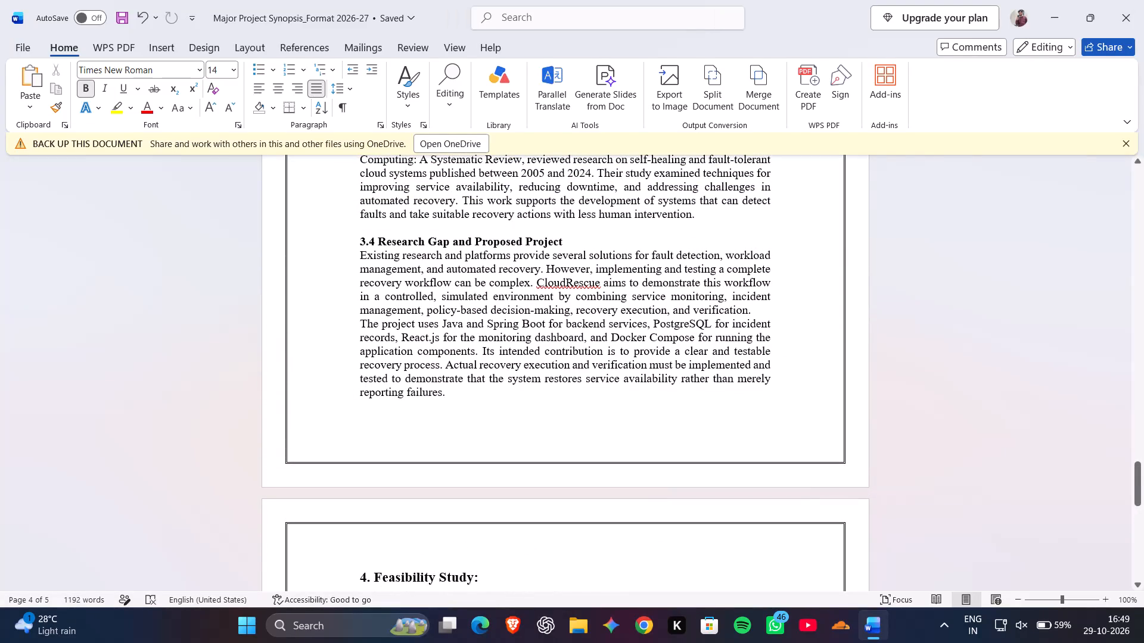
pyautogui.click(283, 386)
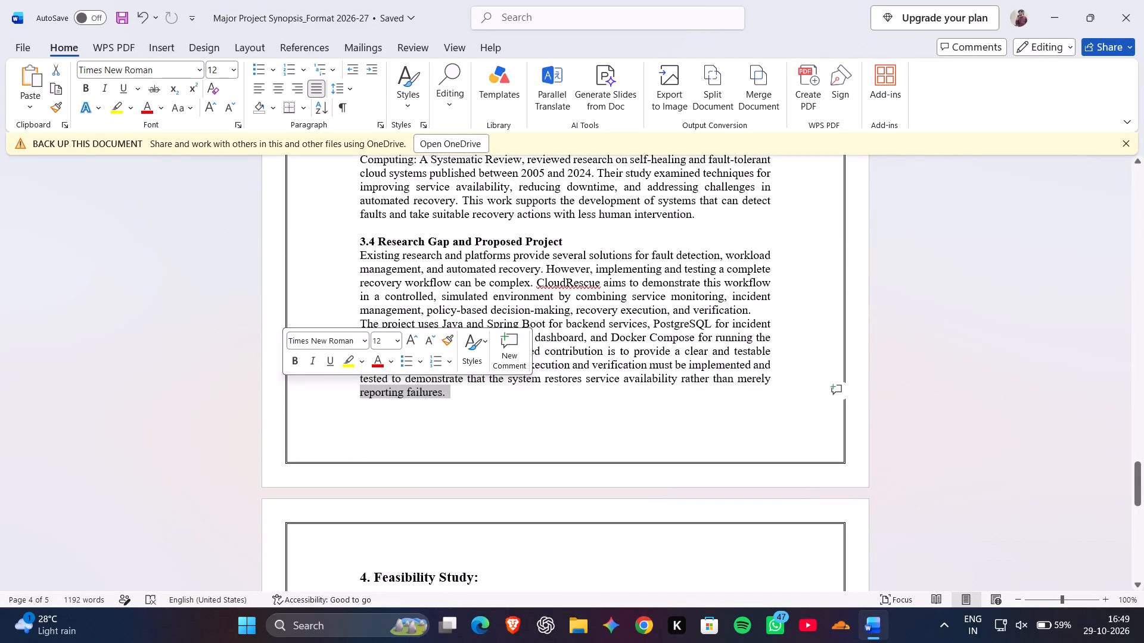
pyautogui.click(241, 360)
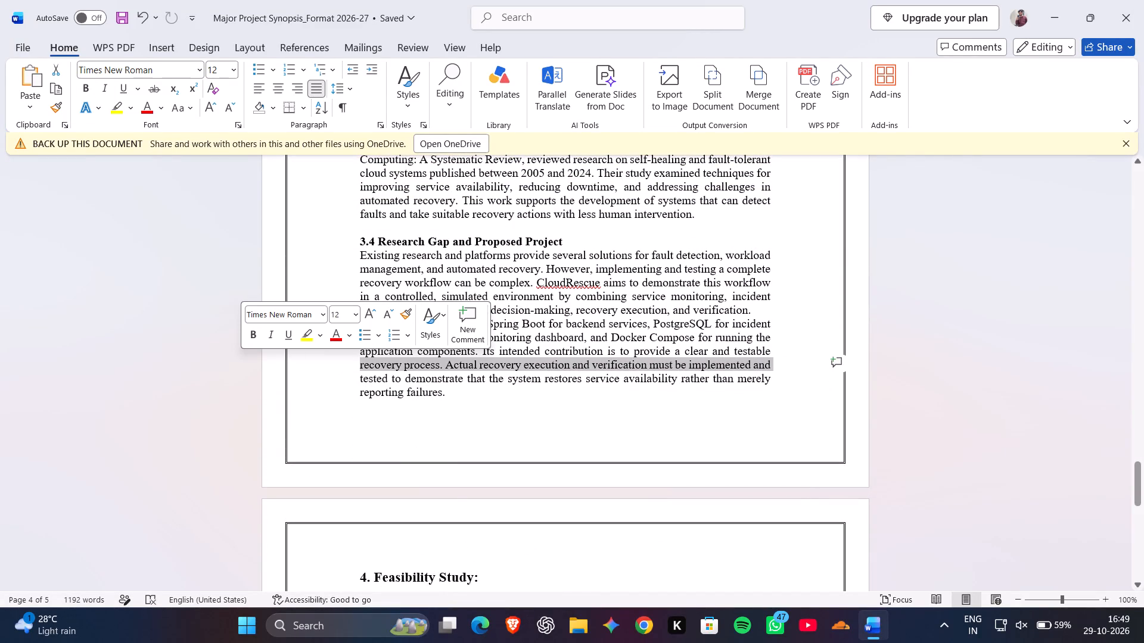
pyautogui.click(482, 575)
pyautogui.hotkey('ctrl', 's')
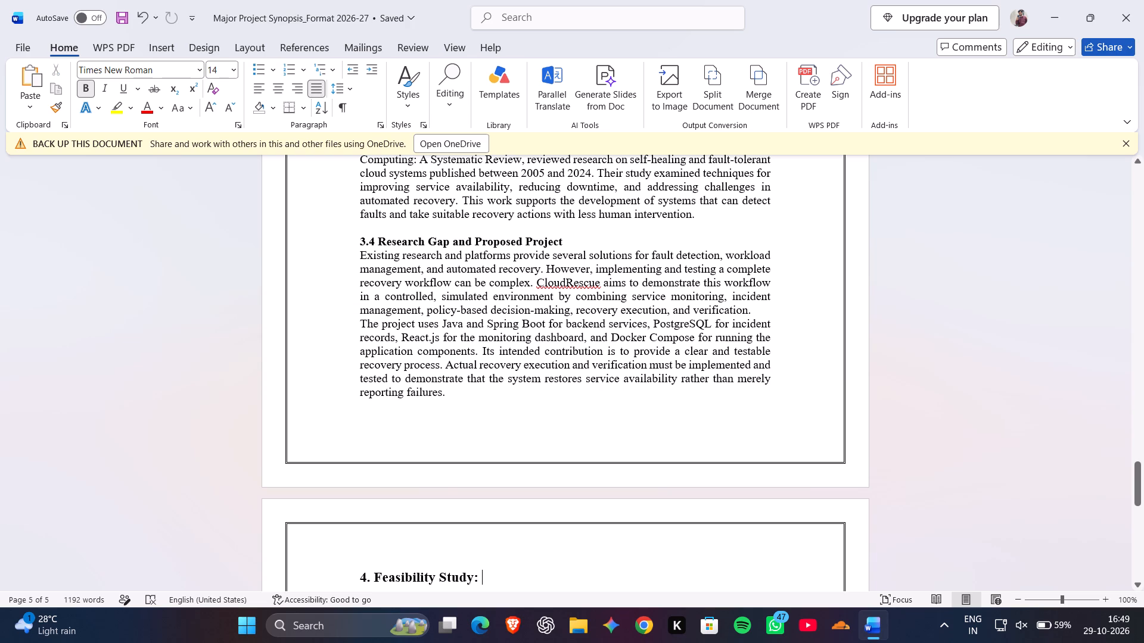
pyautogui.click(1140, 4)
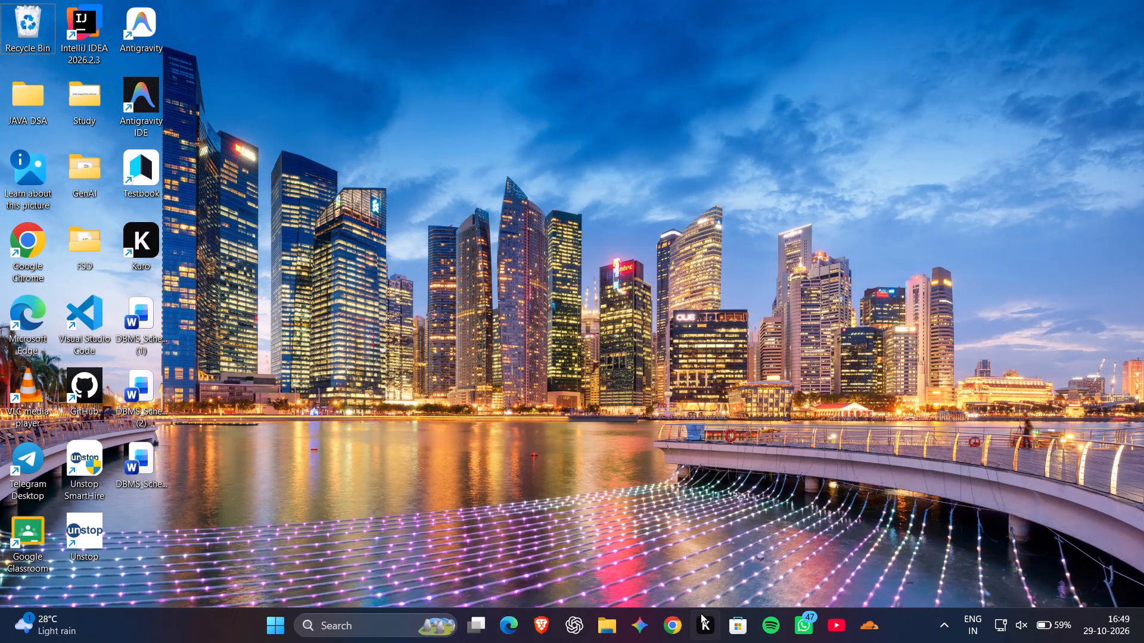
# Move the Word file Major Project Synopsis_Format 2026-27 from the Documents folder to the Desktop folder in File Explorer.
pyautogui.click(604, 622)
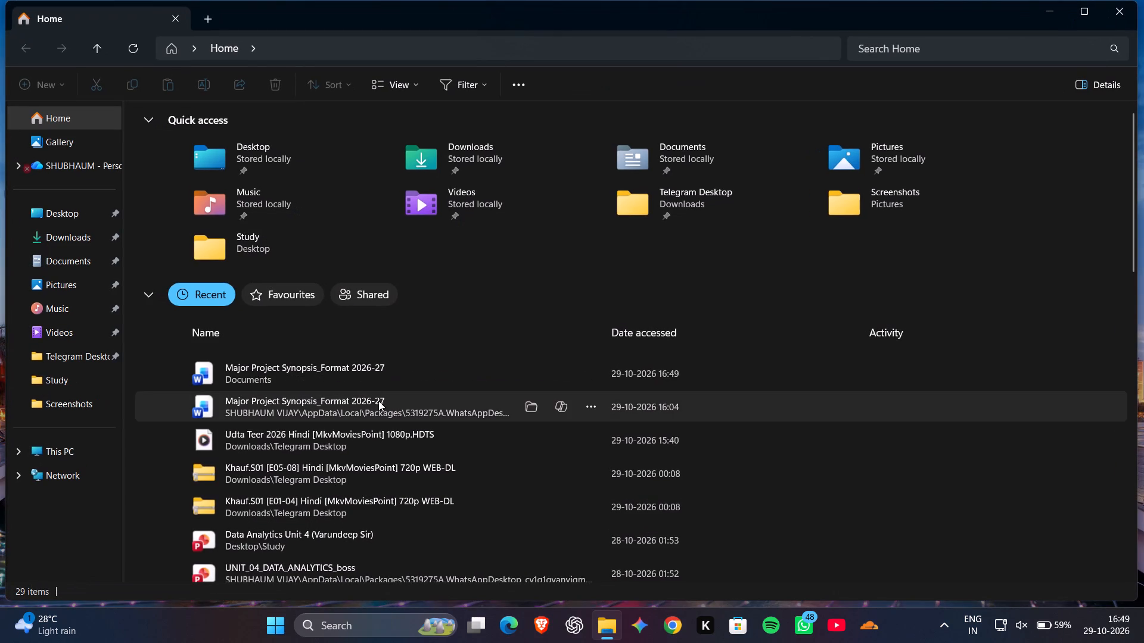
pyautogui.click(55, 269)
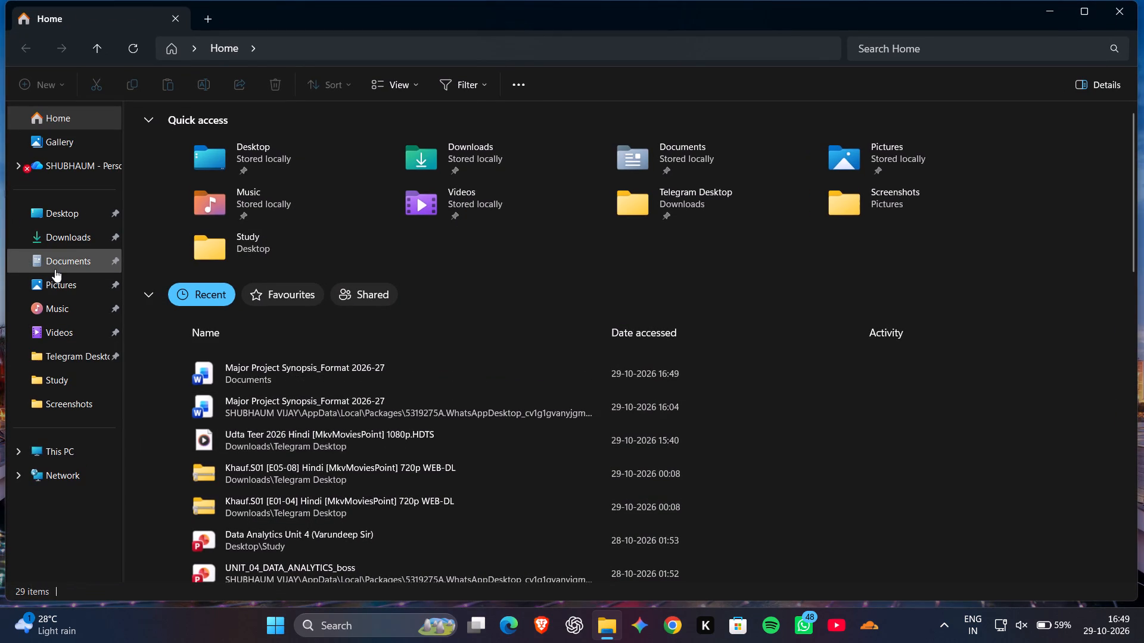
pyautogui.click(165, 229)
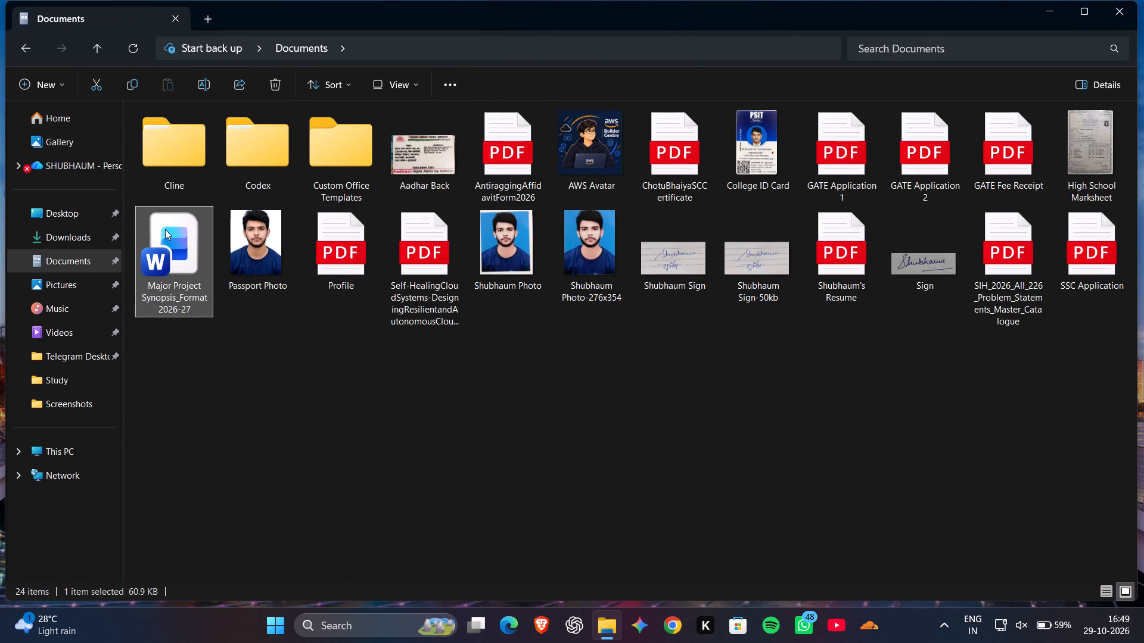
pyautogui.hotkey('ctrl', 'x')
pyautogui.click(48, 206)
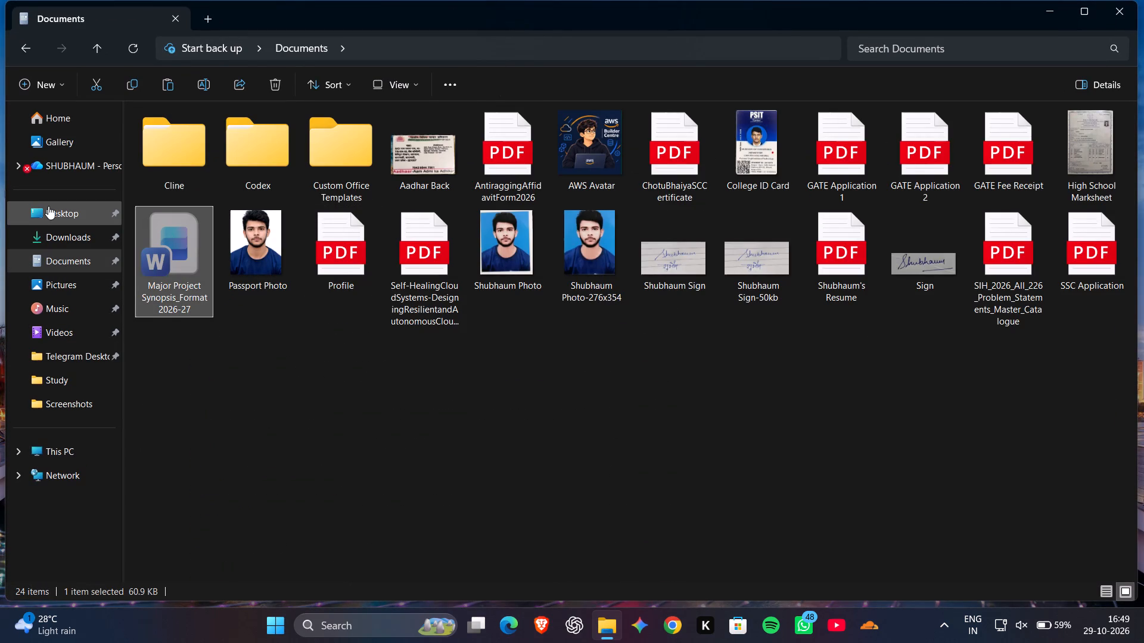
pyautogui.click(763, 267)
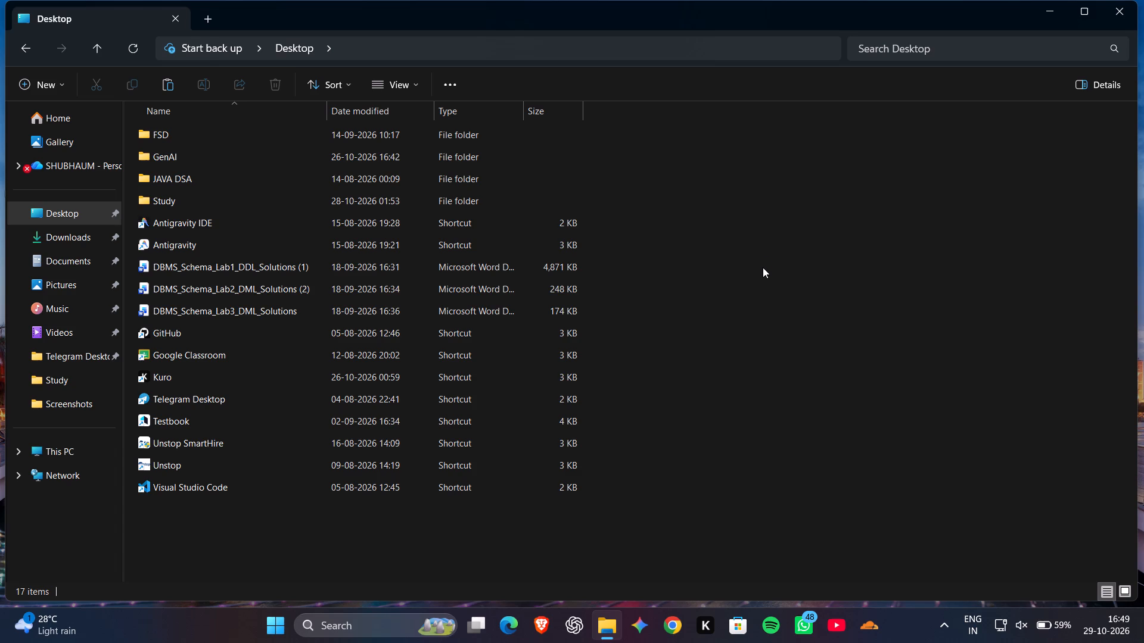
pyautogui.hotkey('ctrl', 'v')
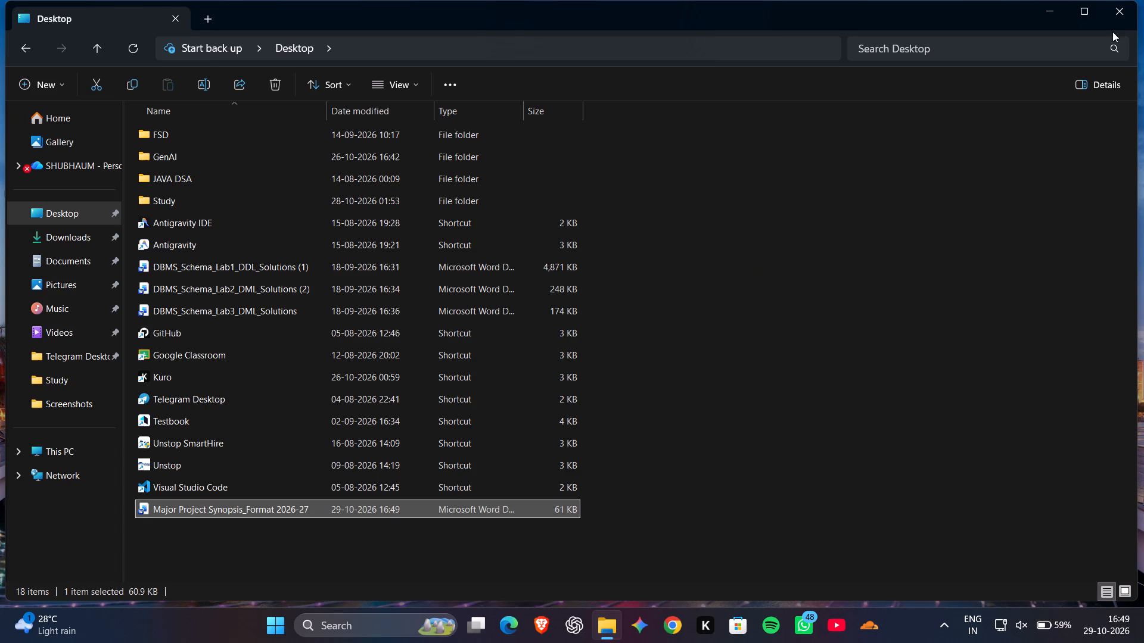
pyautogui.click(1112, 22)
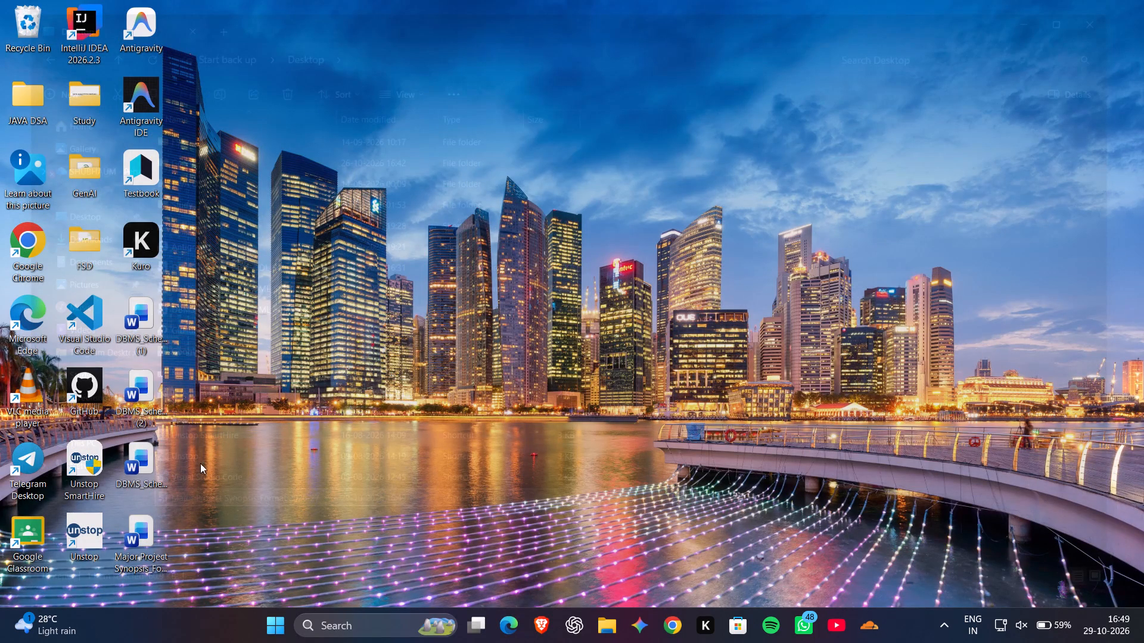
# Open Major Project Synopsis_Format 2026-27 from the desktop in Word and look through it from the cover page past the Introduction.
pyautogui.doubleClick(135, 536)
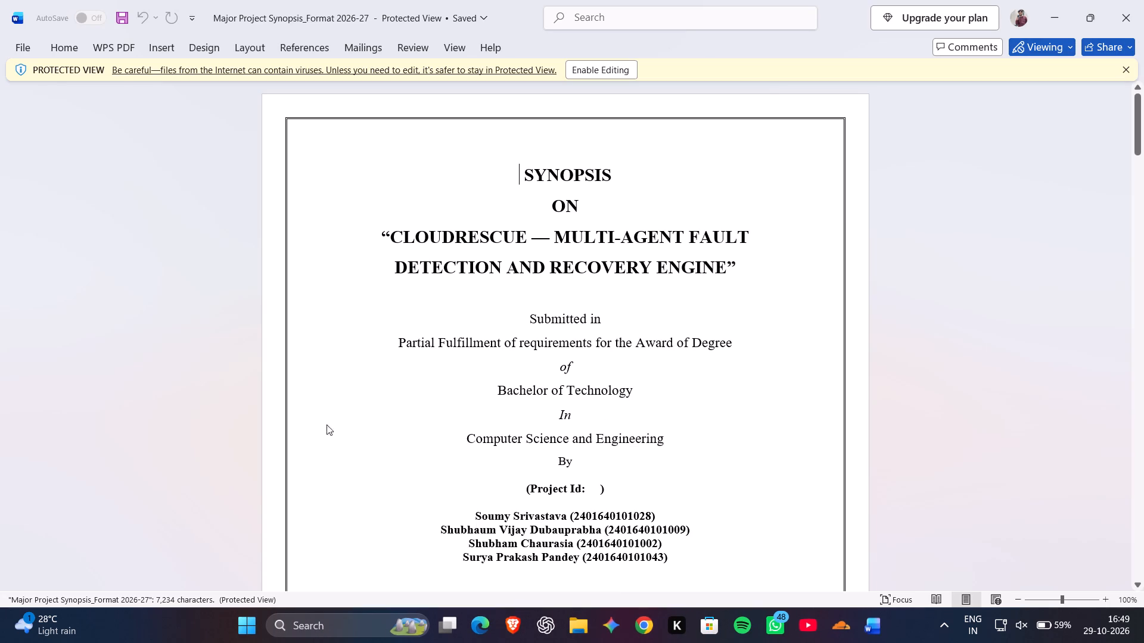
pyautogui.scroll(-5, 490, 385)
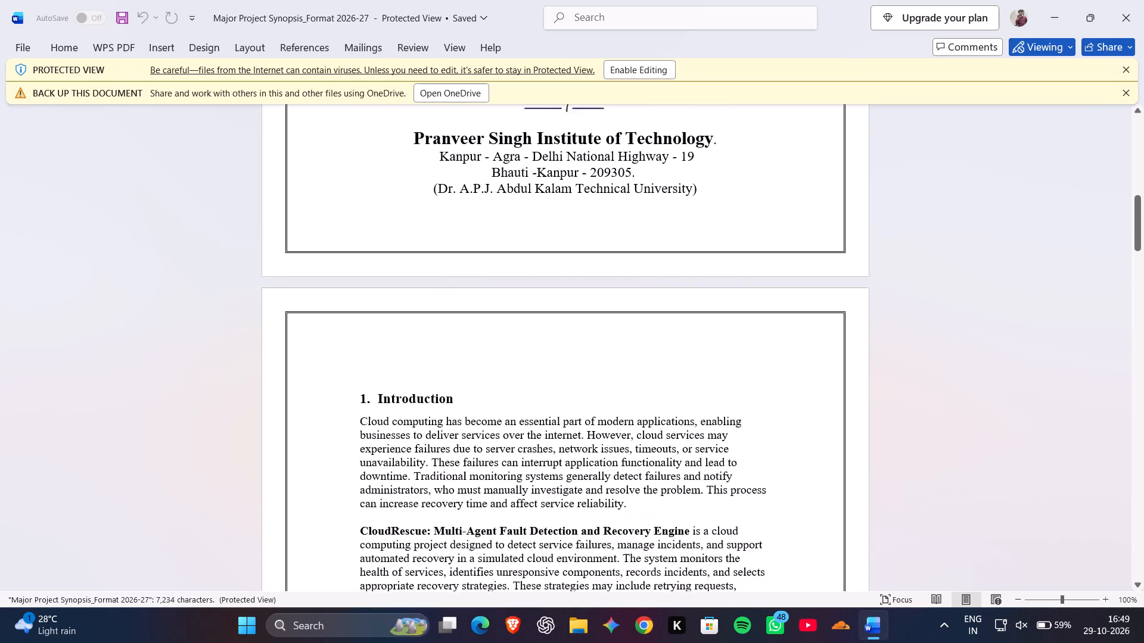
pyautogui.scroll(-3, 490, 385)
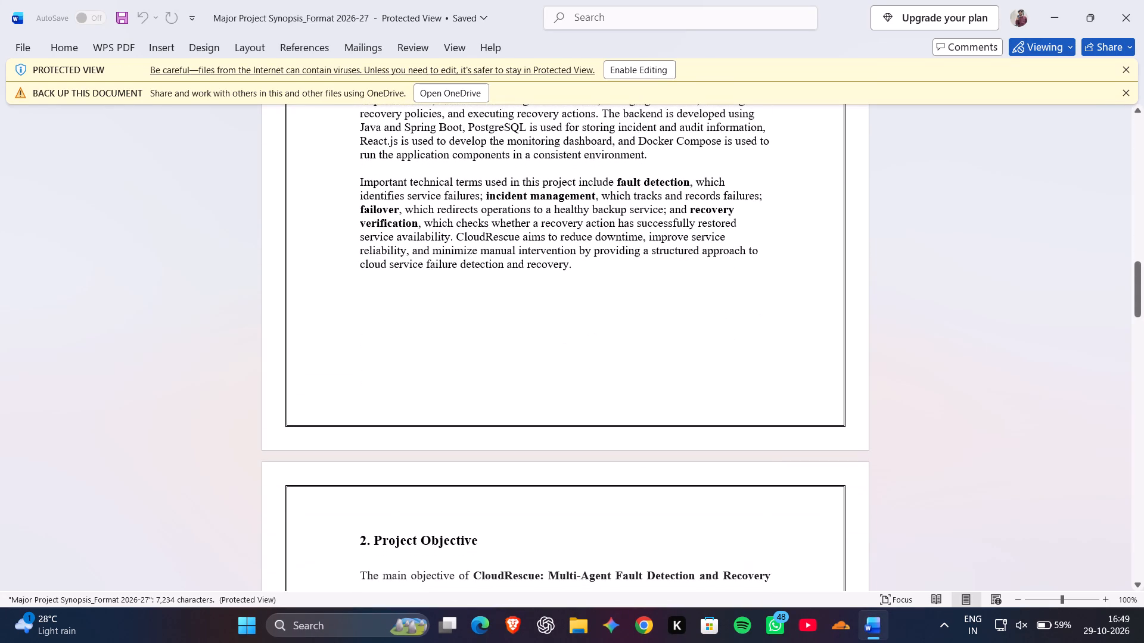
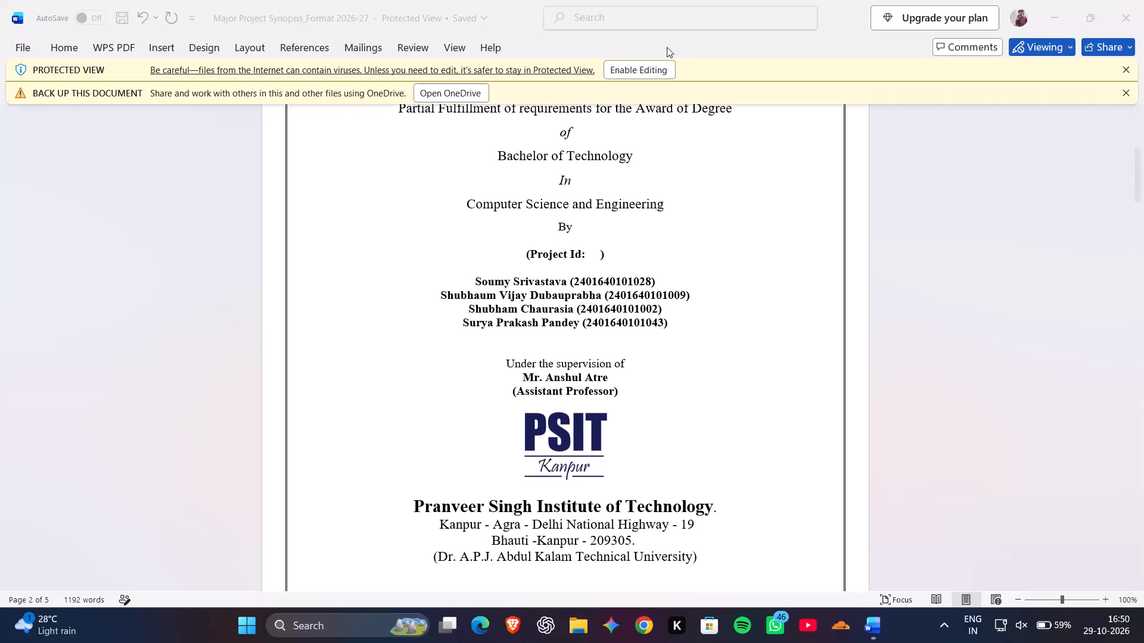
# Take the synopsis document out of Protected View by enabling editing, and look over its cover page.
pyautogui.click(630, 64)
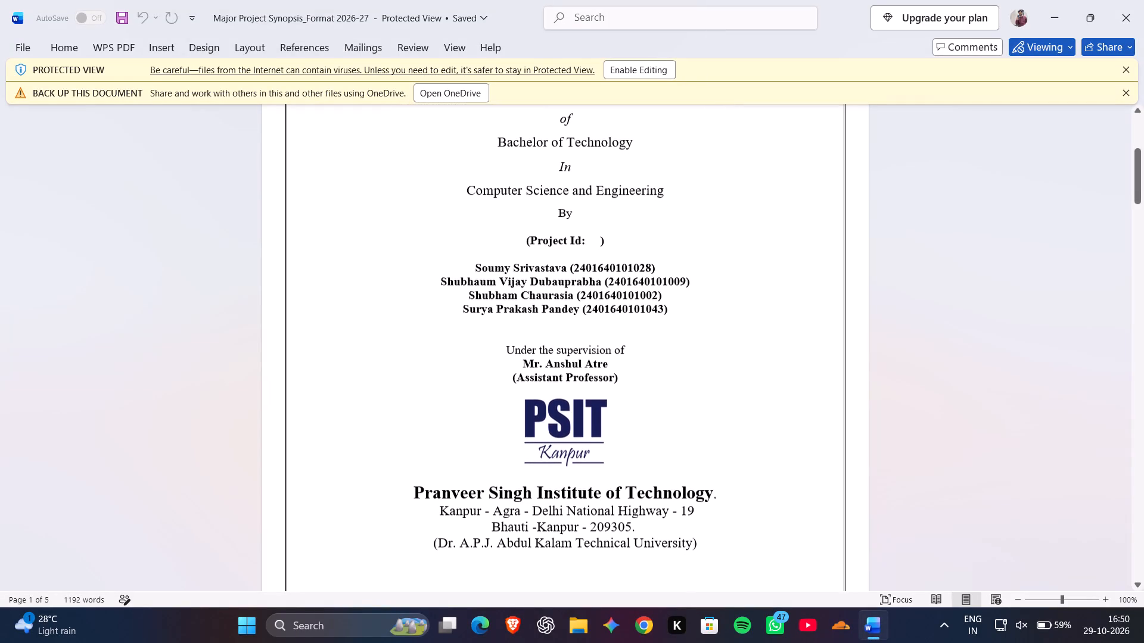
pyautogui.click(654, 68)
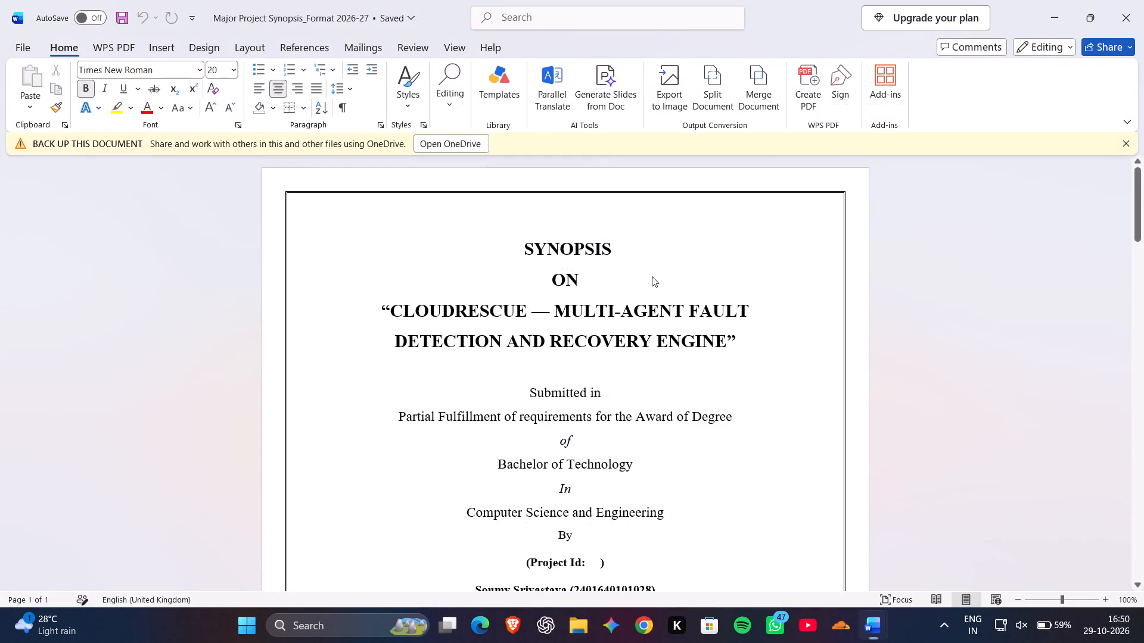
pyautogui.scroll(-5, 652, 276)
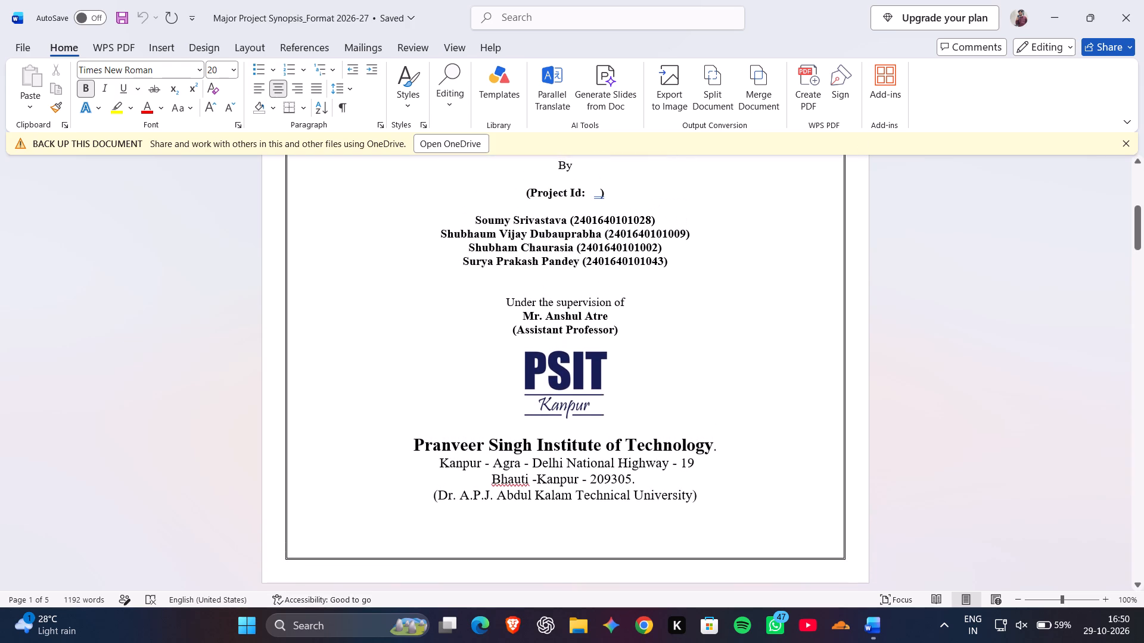
pyautogui.click(876, 630)
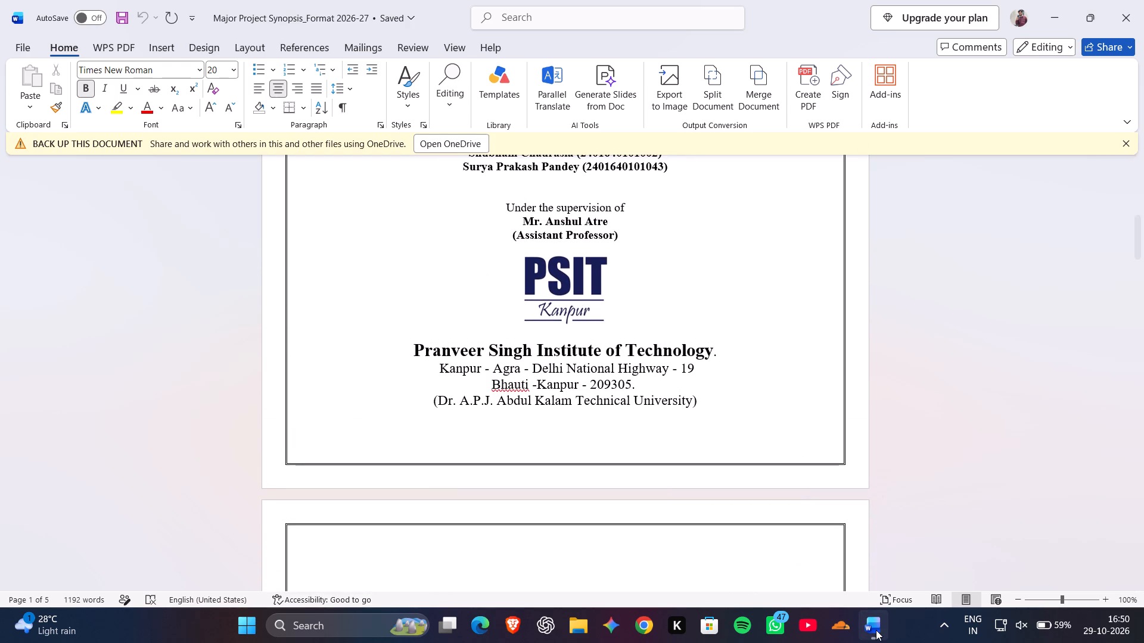